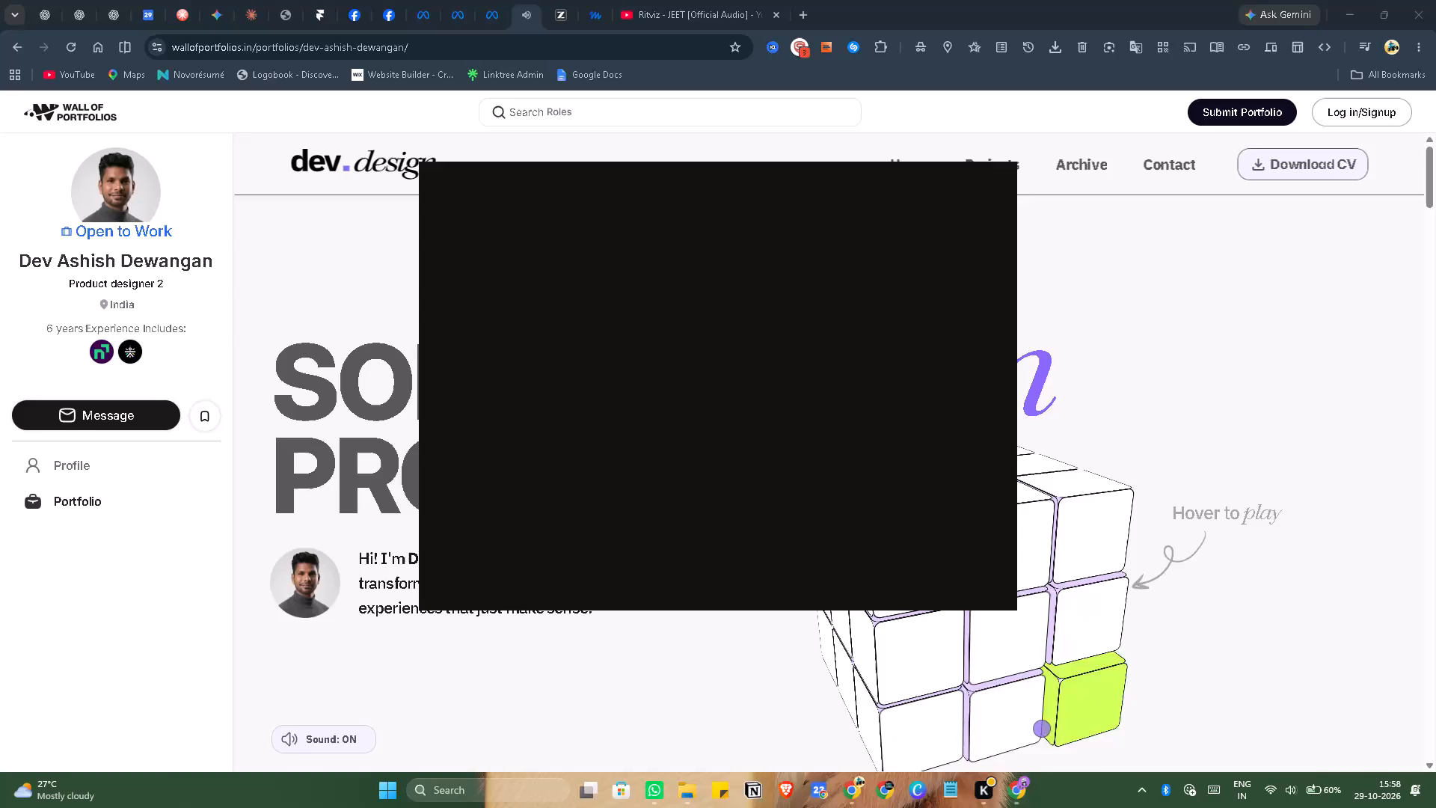
Open a Chrome window with the itcampusguru profile and switch to its YouTube Studio channel content page.
{"action": "left_click", "coordinate": [1034, 797]}
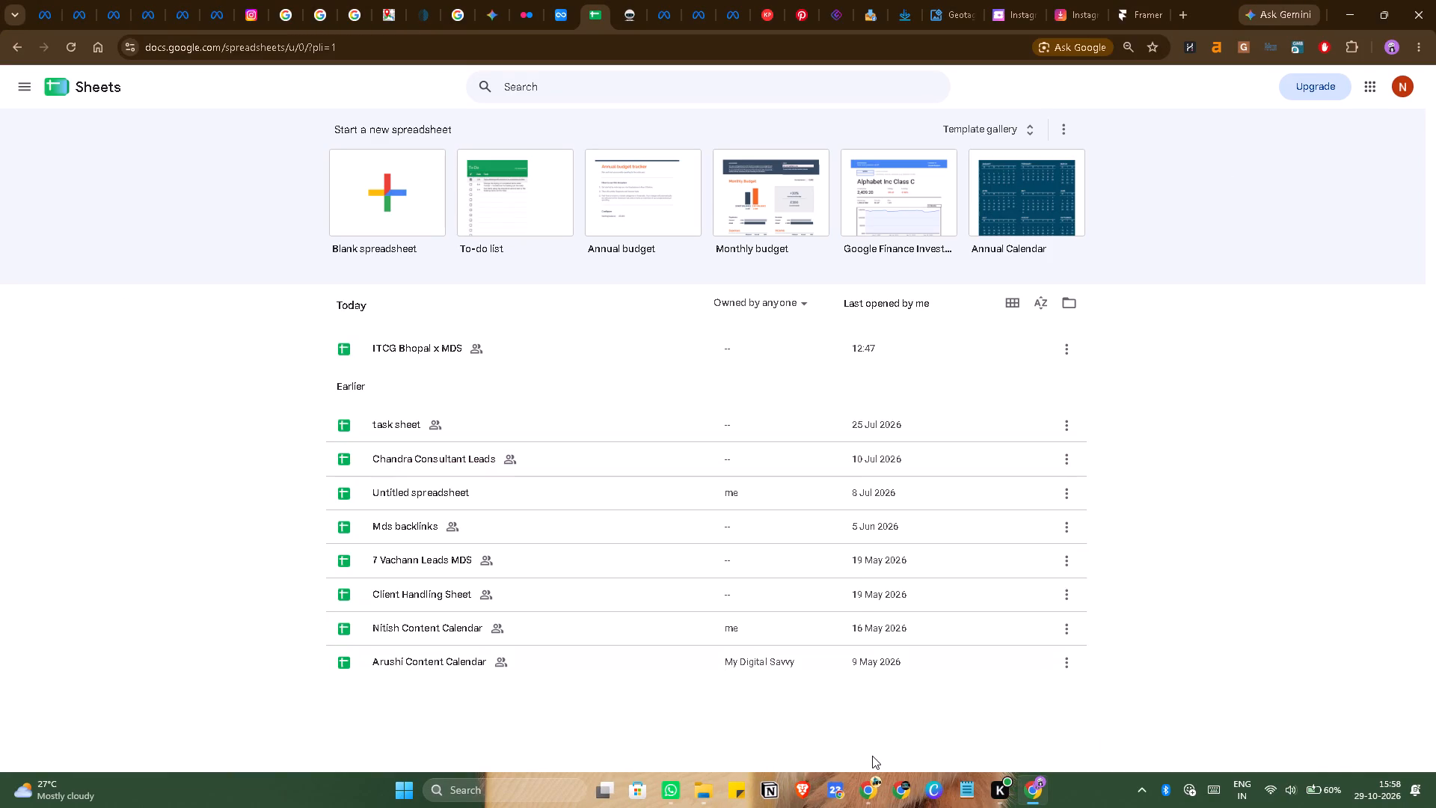
{"action": "left_click", "coordinate": [875, 791]}
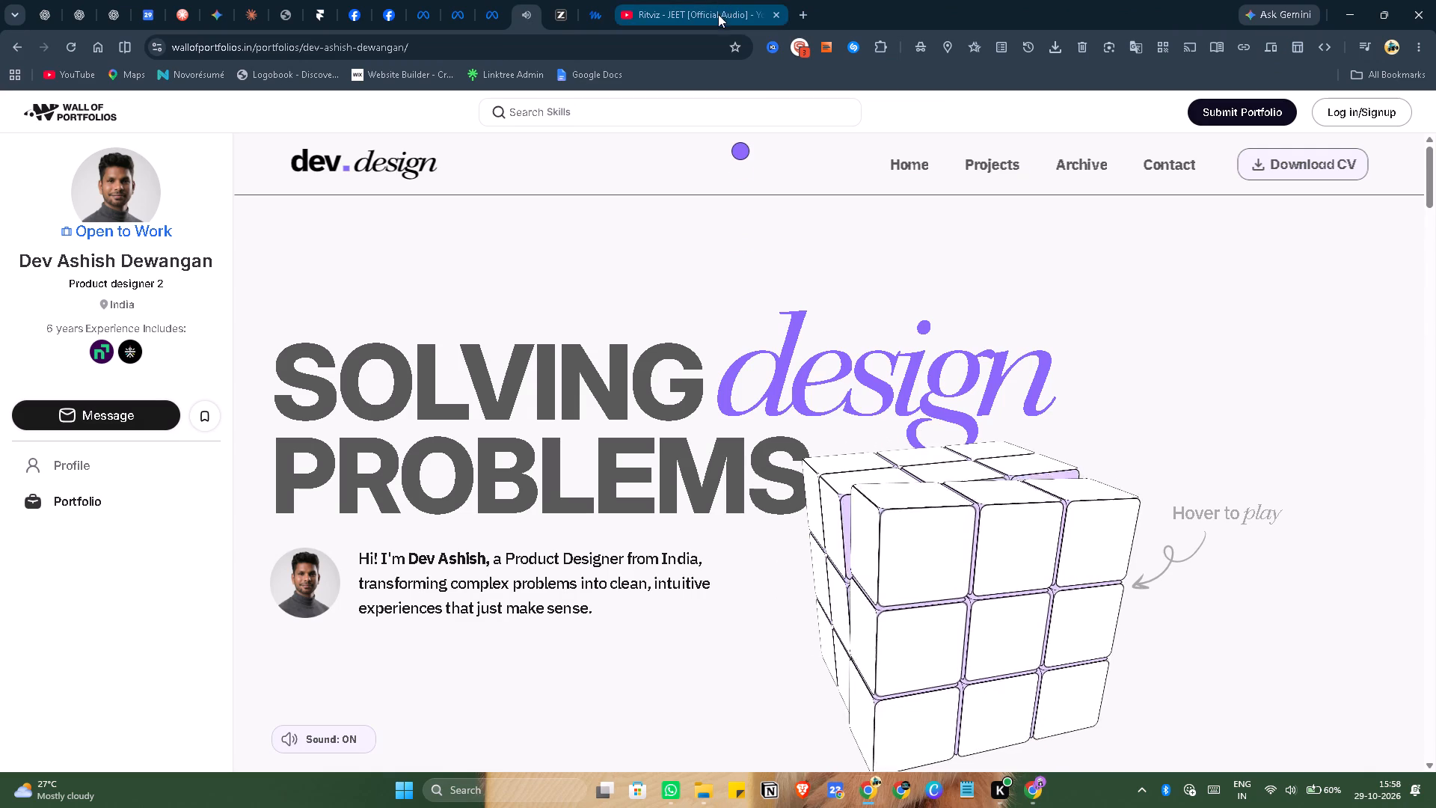
{"action": "right_click", "coordinate": [866, 787]}
{"action": "left_click", "coordinate": [856, 681]}
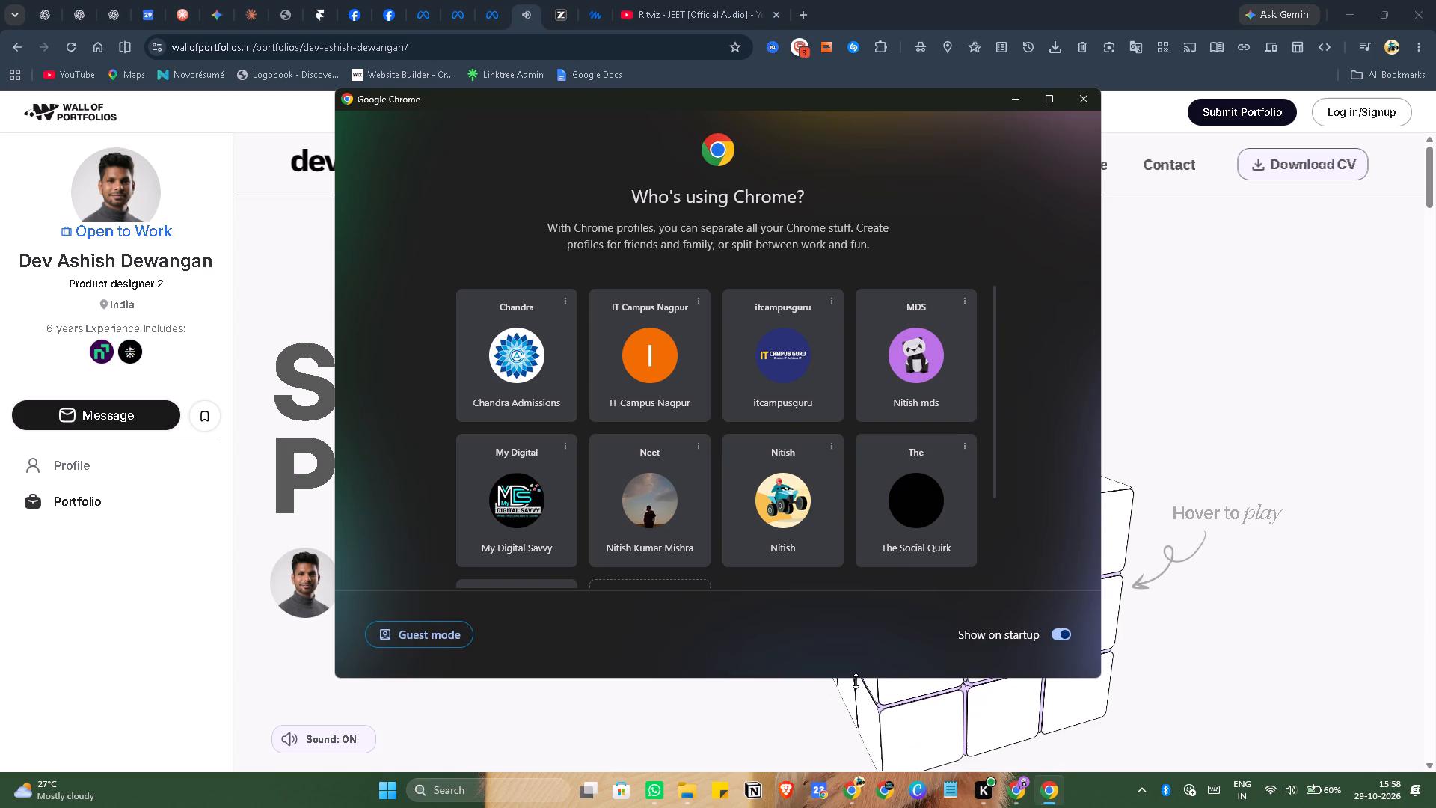
{"action": "left_click", "coordinate": [791, 378]}
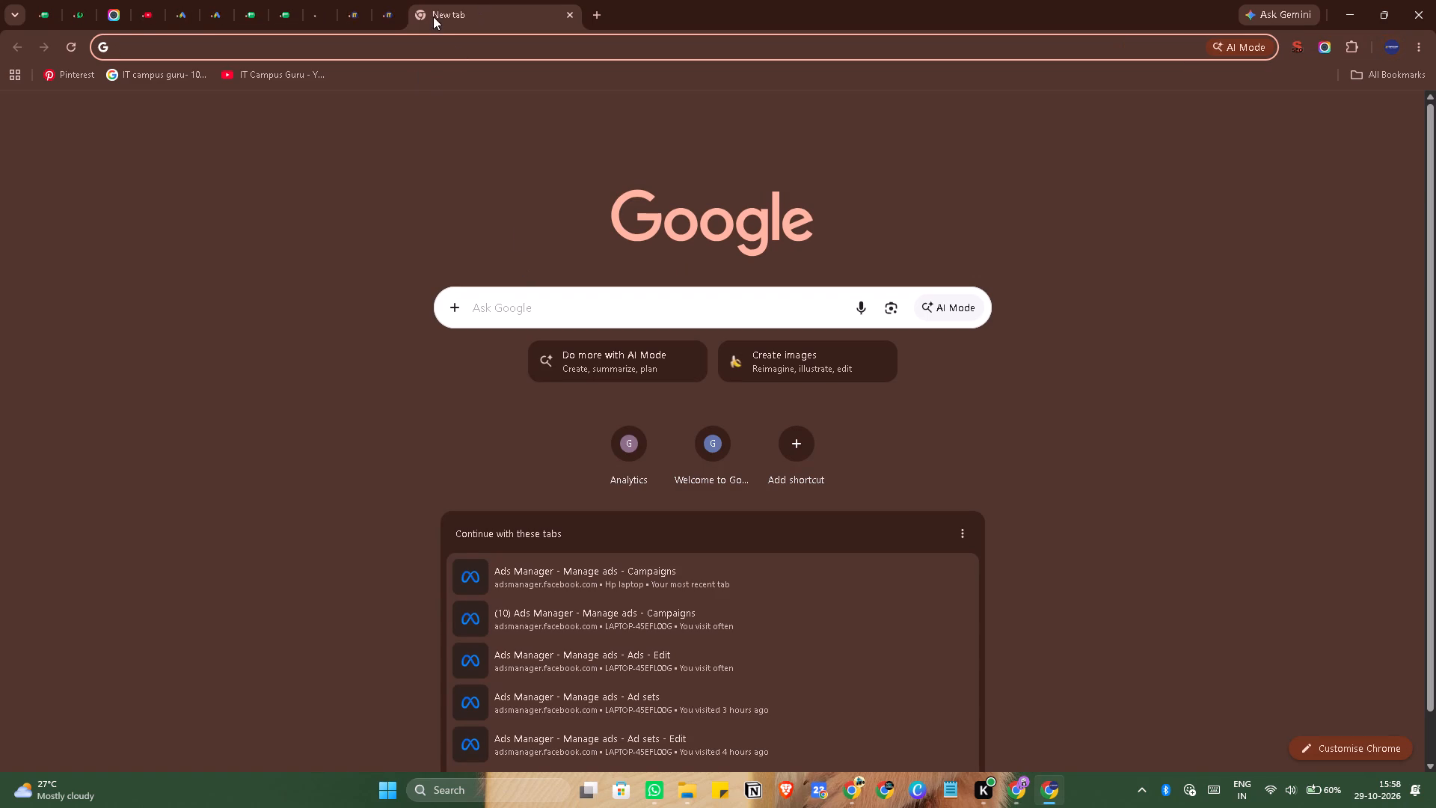
{"action": "left_click", "coordinate": [142, 7]}
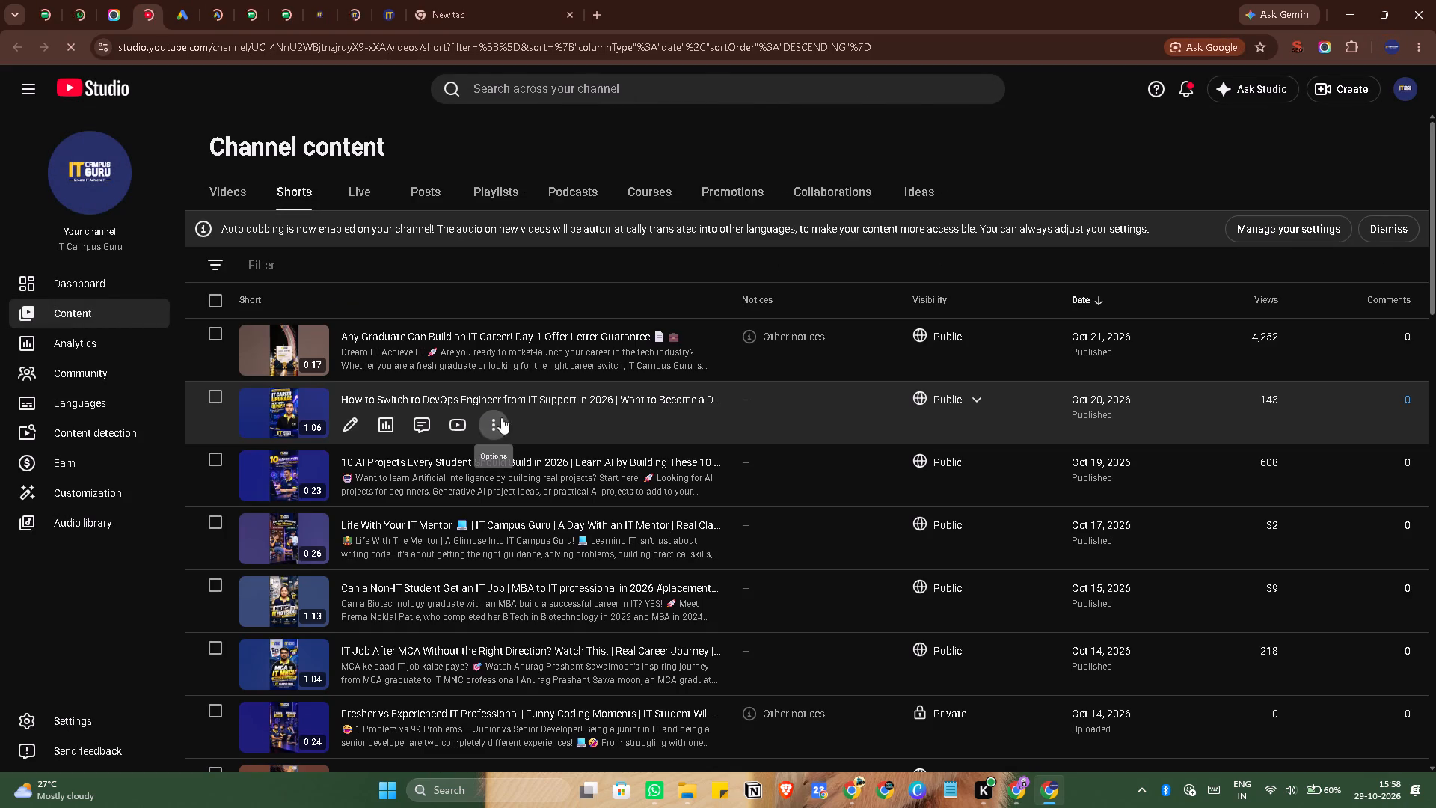
Find the private Short "Fresher vs Experienced IT Professional" in the channel's Shorts list.
{"action": "scroll", "coordinate": [955, 488], "scroll_direction": "down", "scroll_amount": 4}
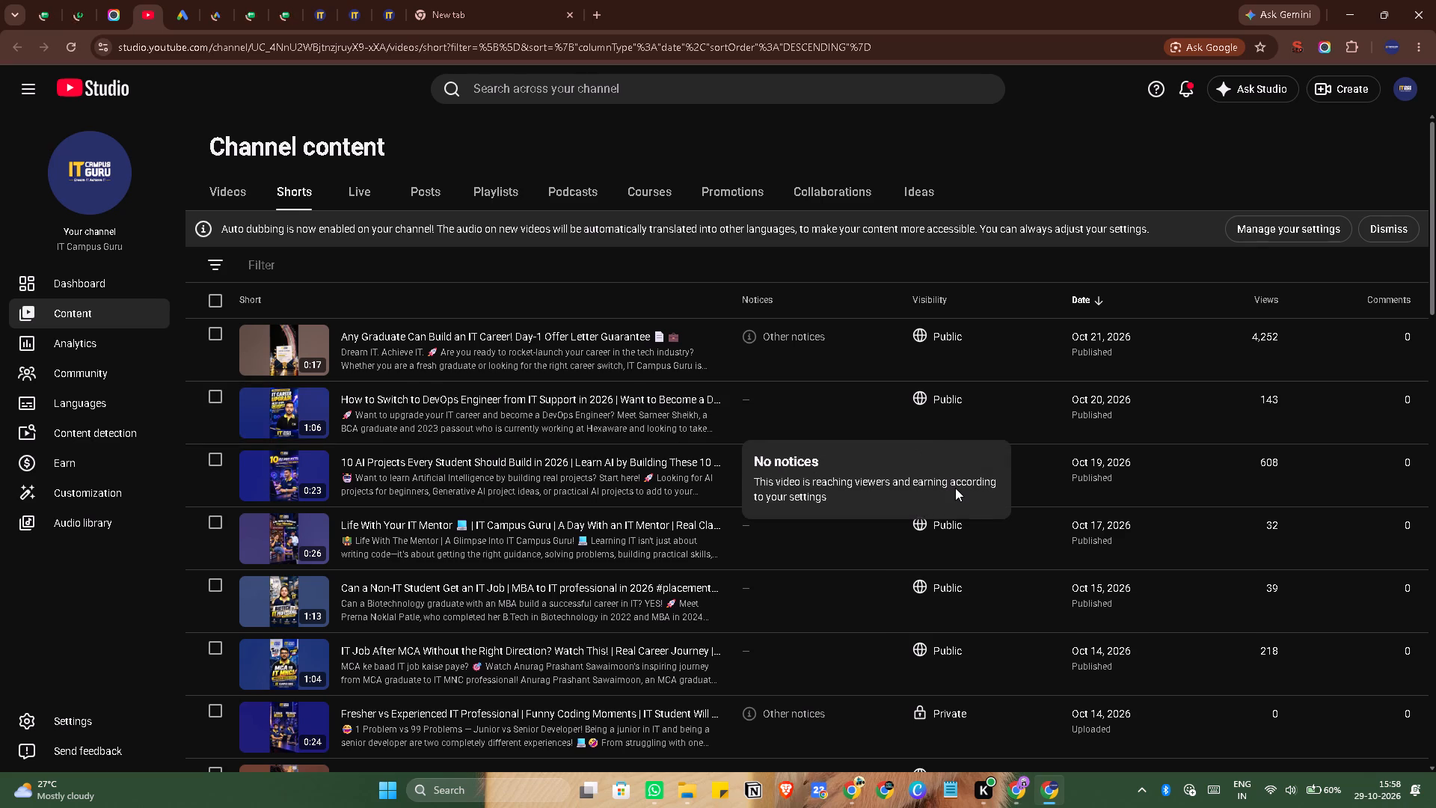
{"action": "scroll", "coordinate": [955, 488], "scroll_direction": "down", "scroll_amount": 2}
{"action": "scroll", "coordinate": [1150, 572], "scroll_direction": "down", "scroll_amount": 5}
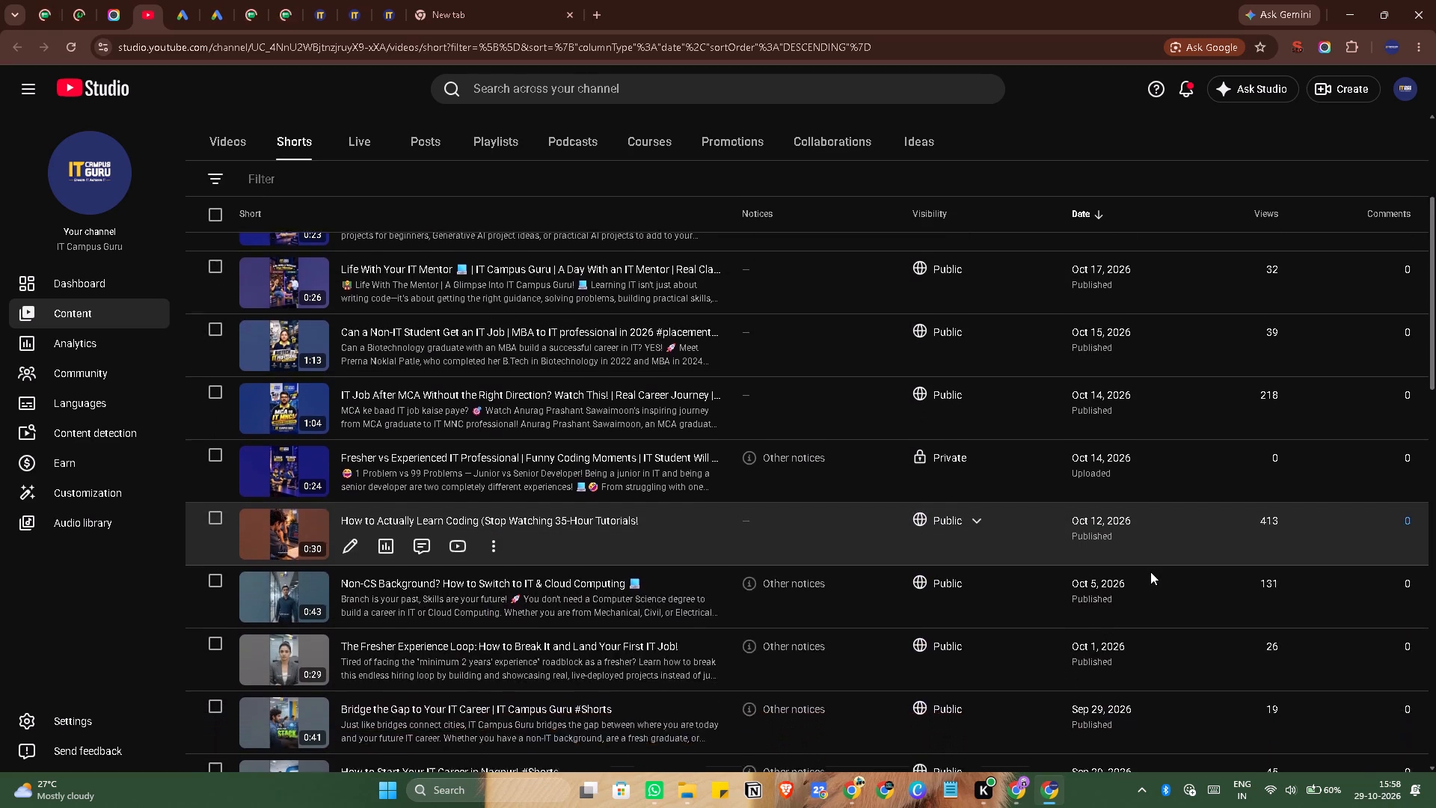
{"action": "scroll", "coordinate": [1150, 572], "scroll_direction": "down", "scroll_amount": 1}
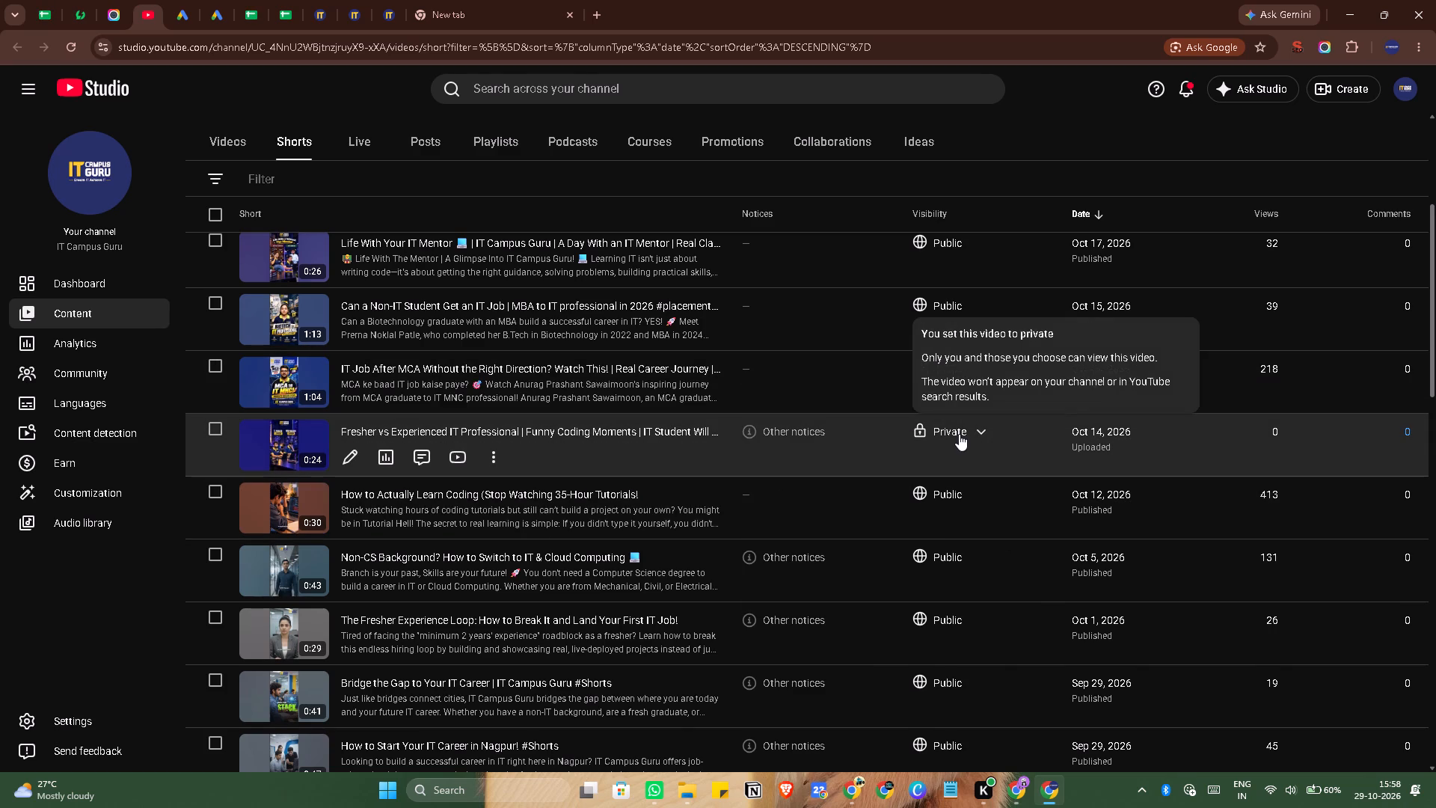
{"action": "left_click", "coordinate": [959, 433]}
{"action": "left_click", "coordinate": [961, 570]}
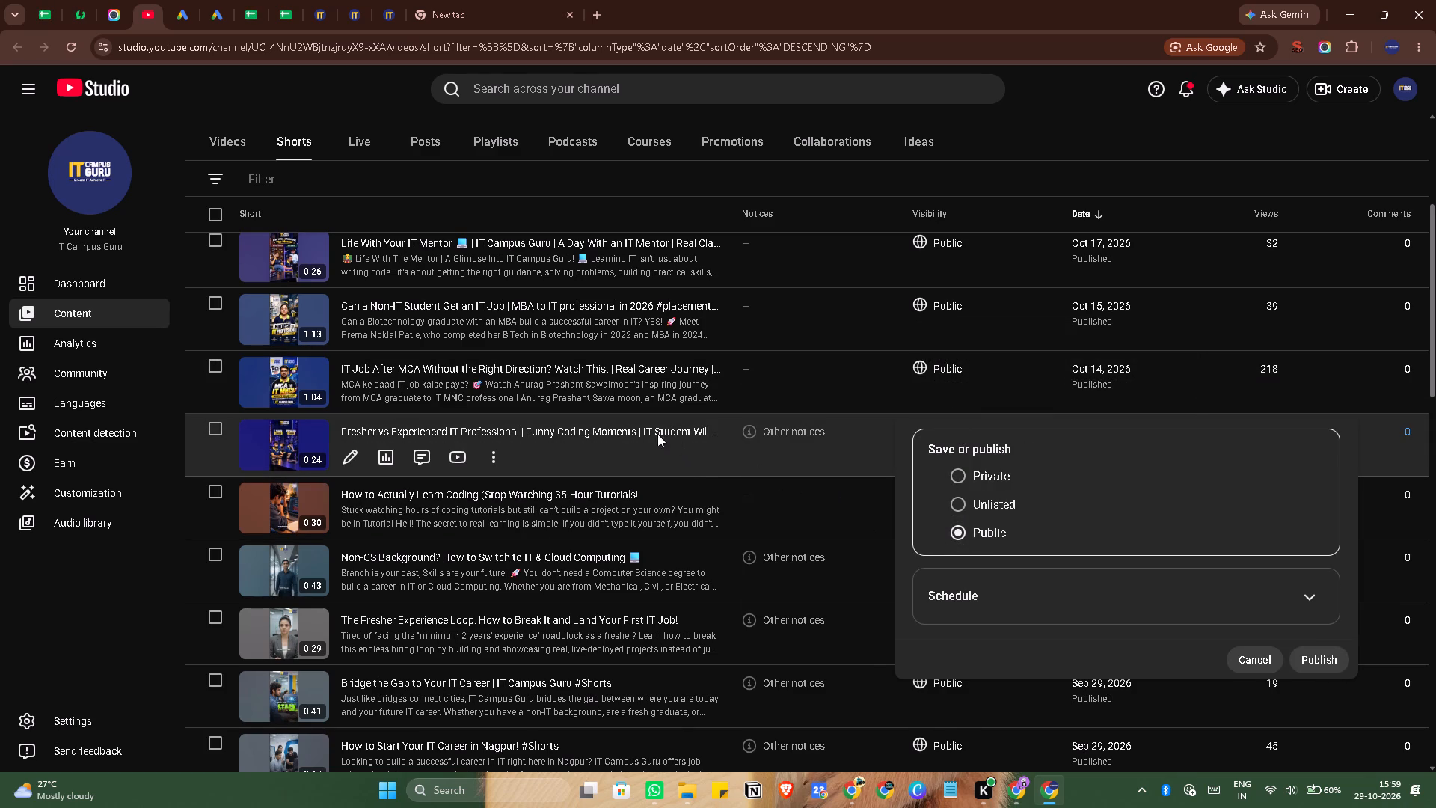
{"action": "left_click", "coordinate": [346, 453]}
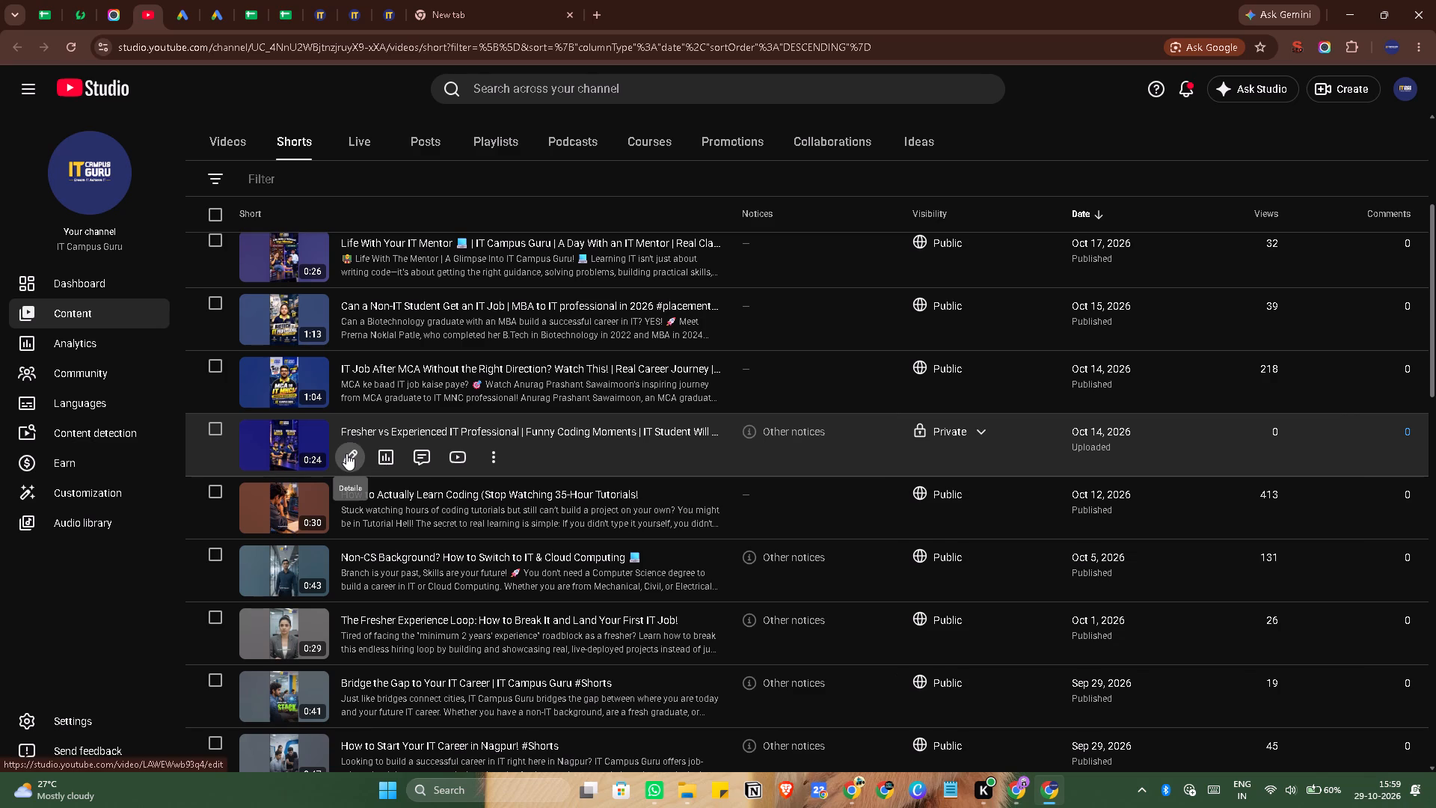
Open the private Short's details and review its title, description, thumbnail, audience, AI use, tags and other additional settings.
{"action": "left_click", "coordinate": [346, 453]}
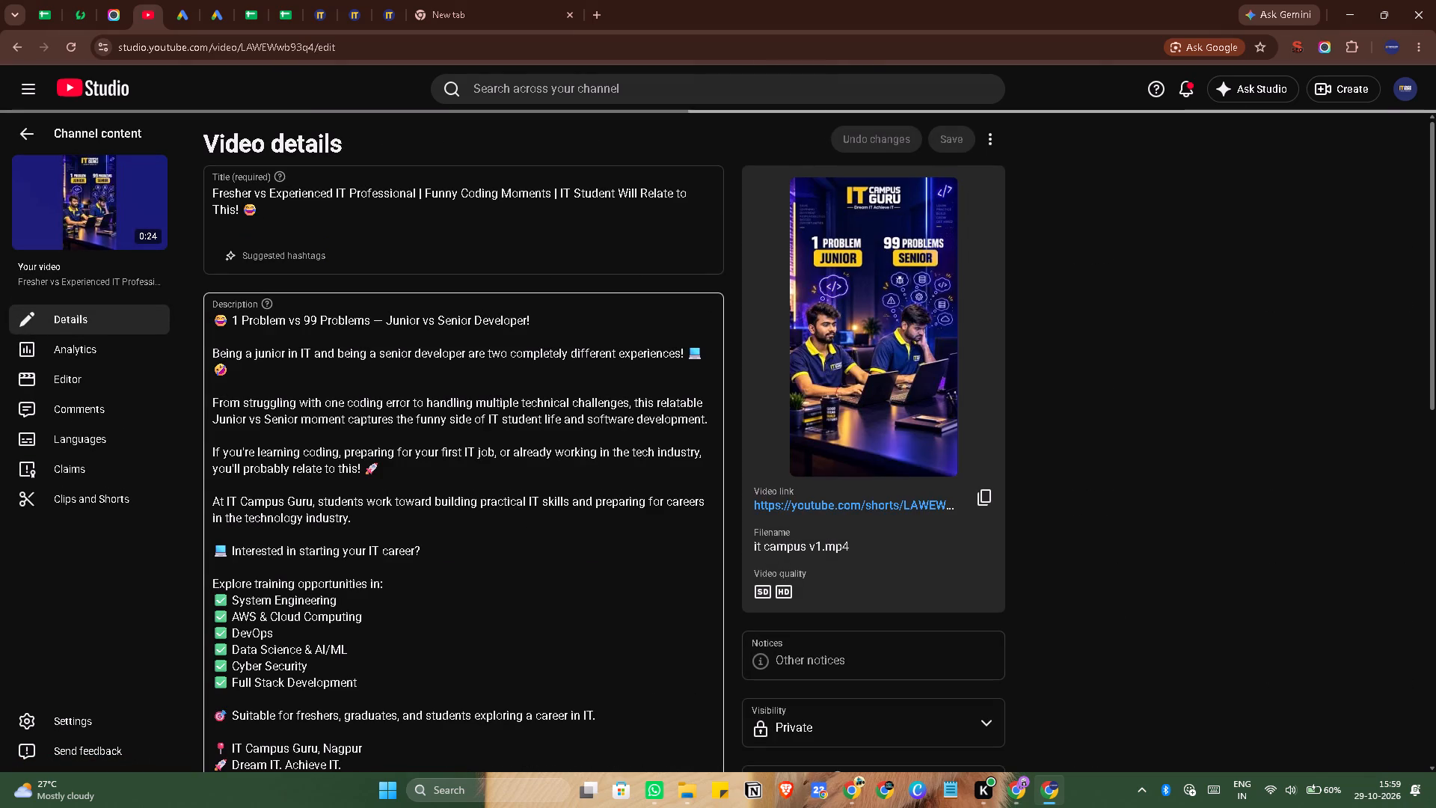
{"action": "scroll", "coordinate": [547, 505], "scroll_direction": "up", "scroll_amount": 1}
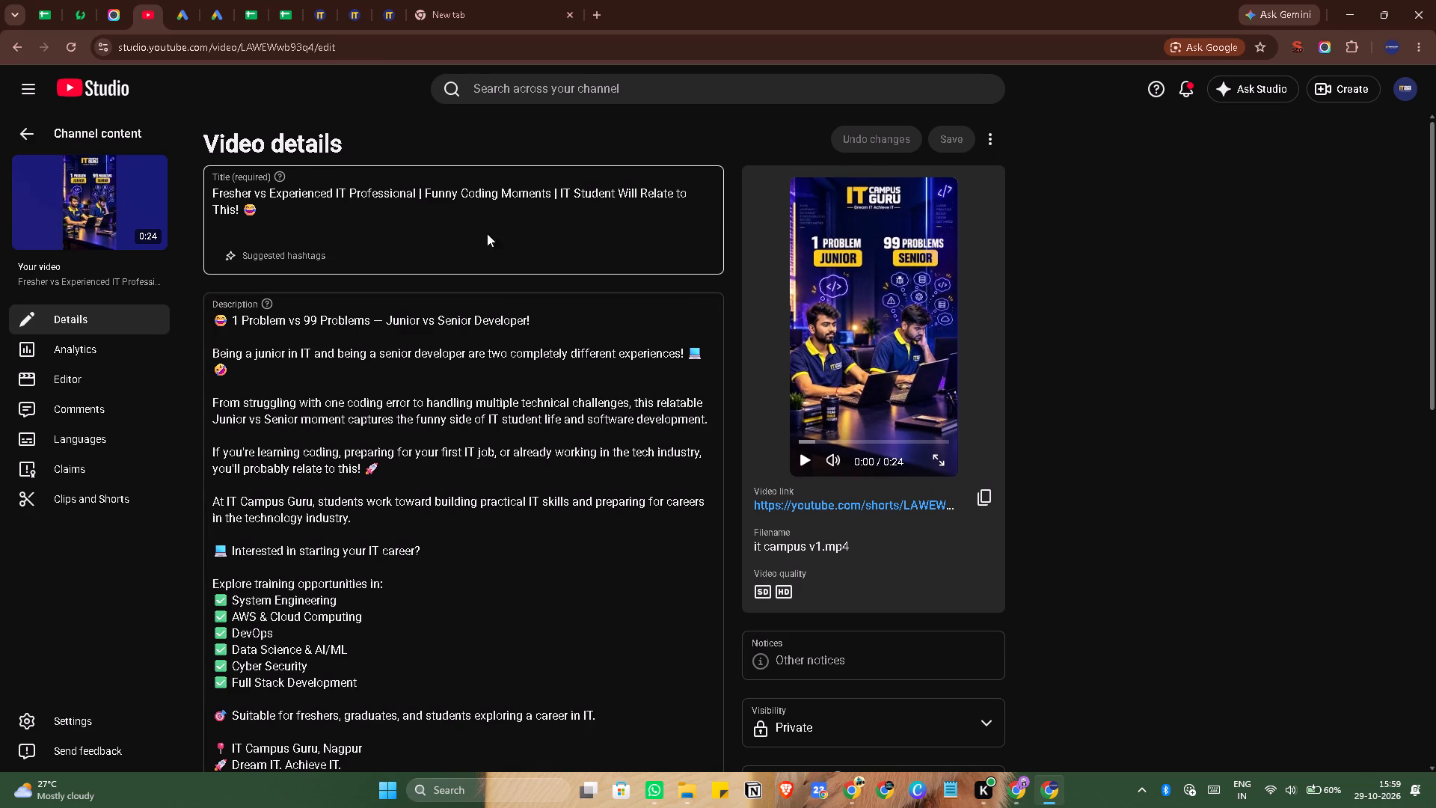
{"action": "scroll", "coordinate": [512, 521], "scroll_direction": "down", "scroll_amount": 4}
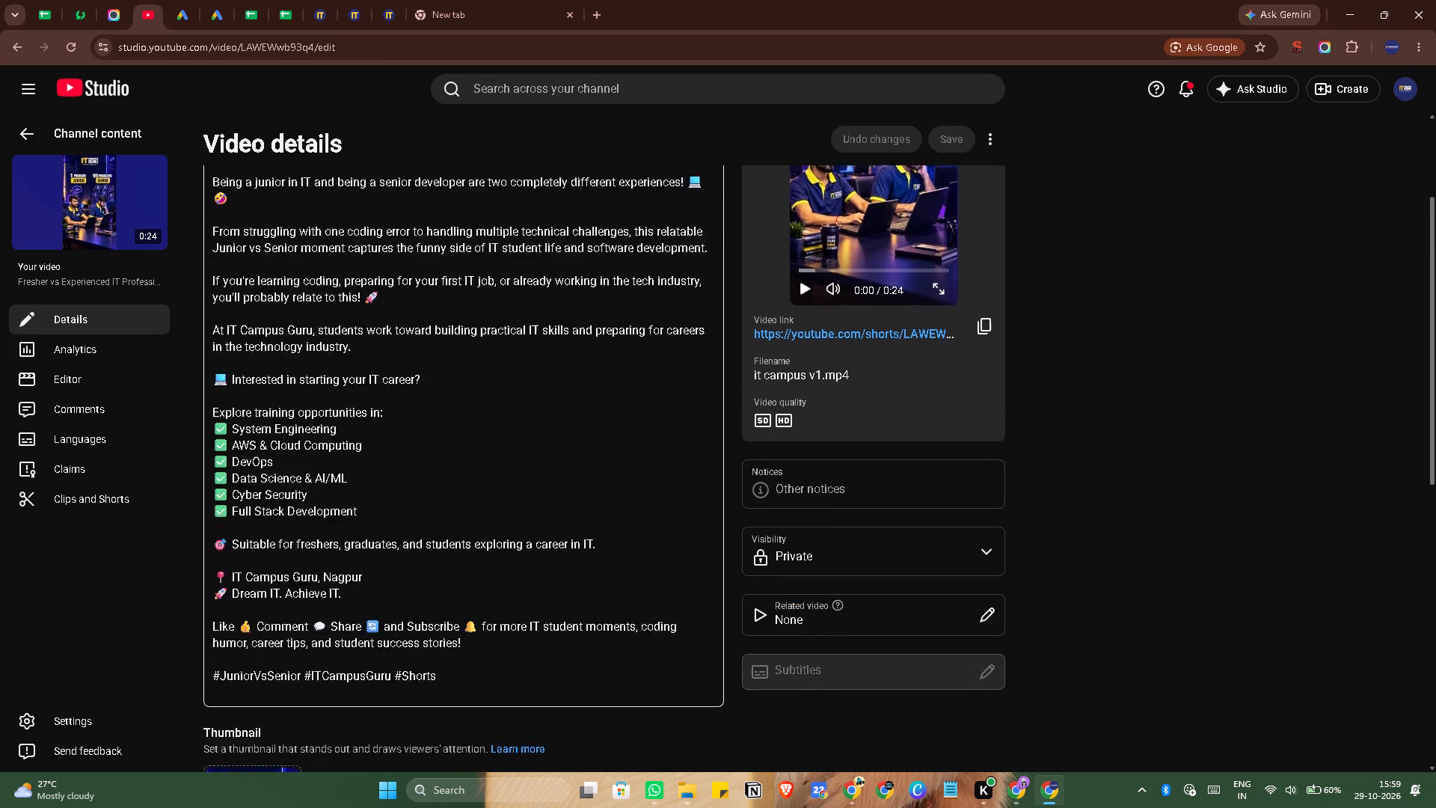
{"action": "scroll", "coordinate": [512, 521], "scroll_direction": "down", "scroll_amount": 4}
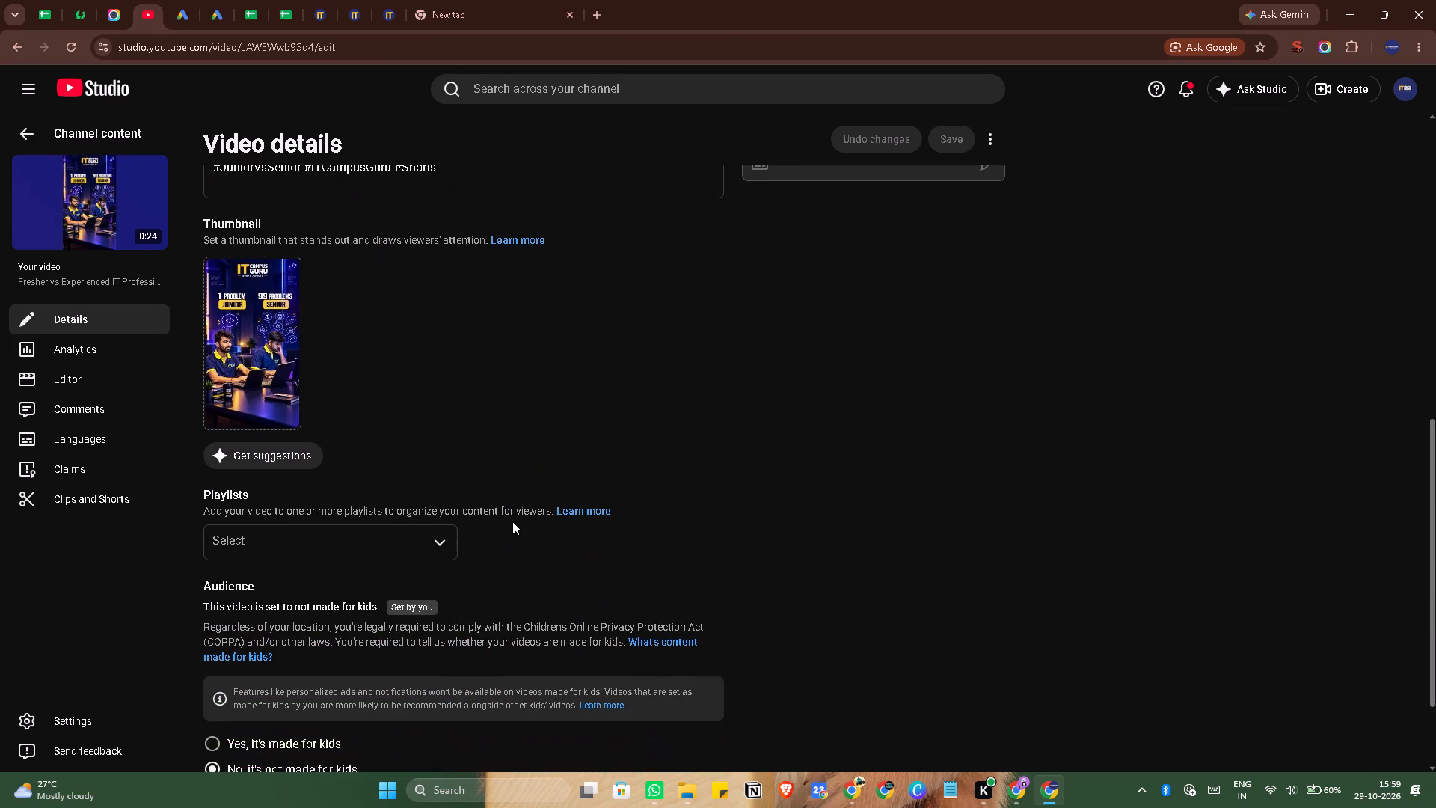
{"action": "scroll", "coordinate": [512, 521], "scroll_direction": "down", "scroll_amount": 4}
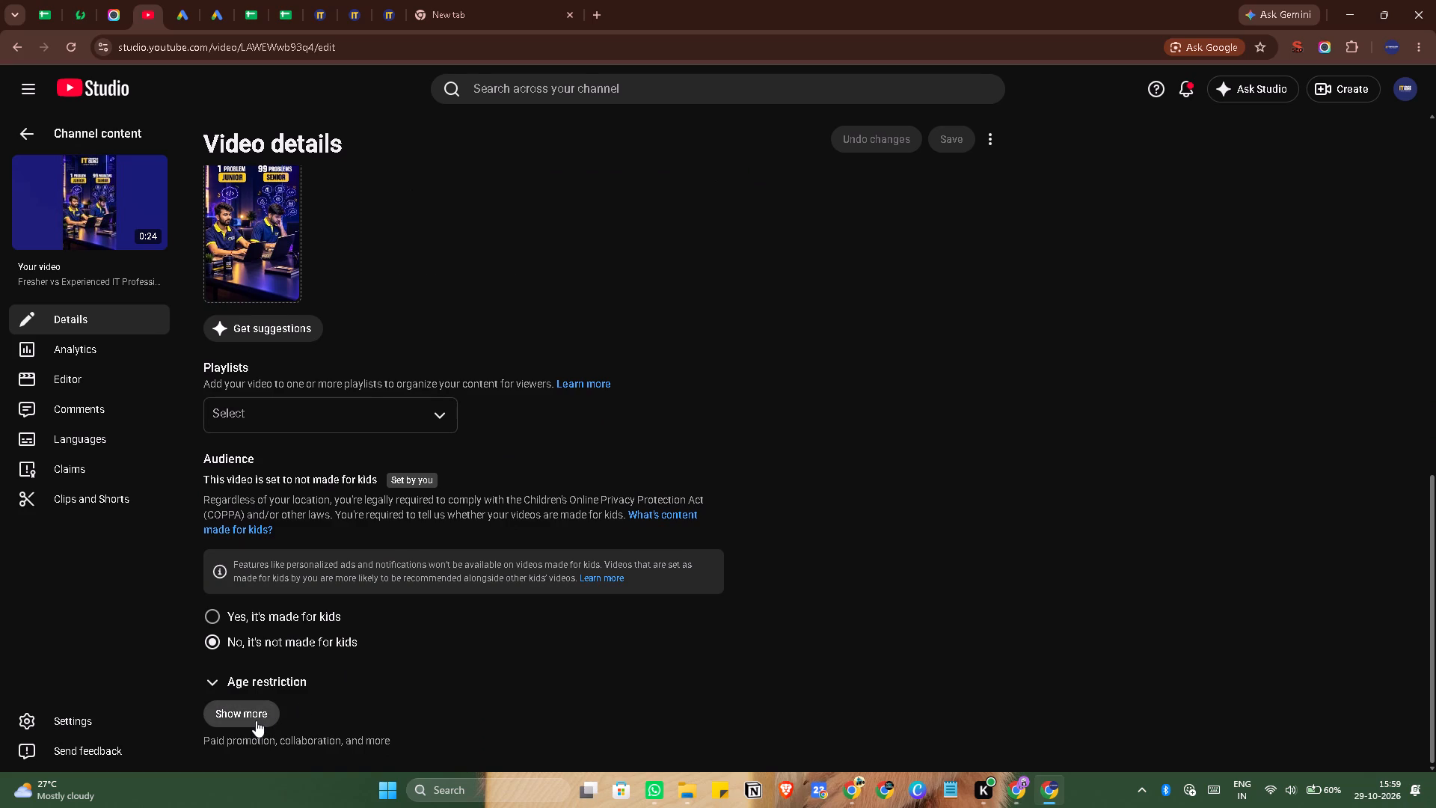
{"action": "left_click", "coordinate": [256, 720]}
{"action": "scroll", "coordinate": [436, 685], "scroll_direction": "down", "scroll_amount": 6}
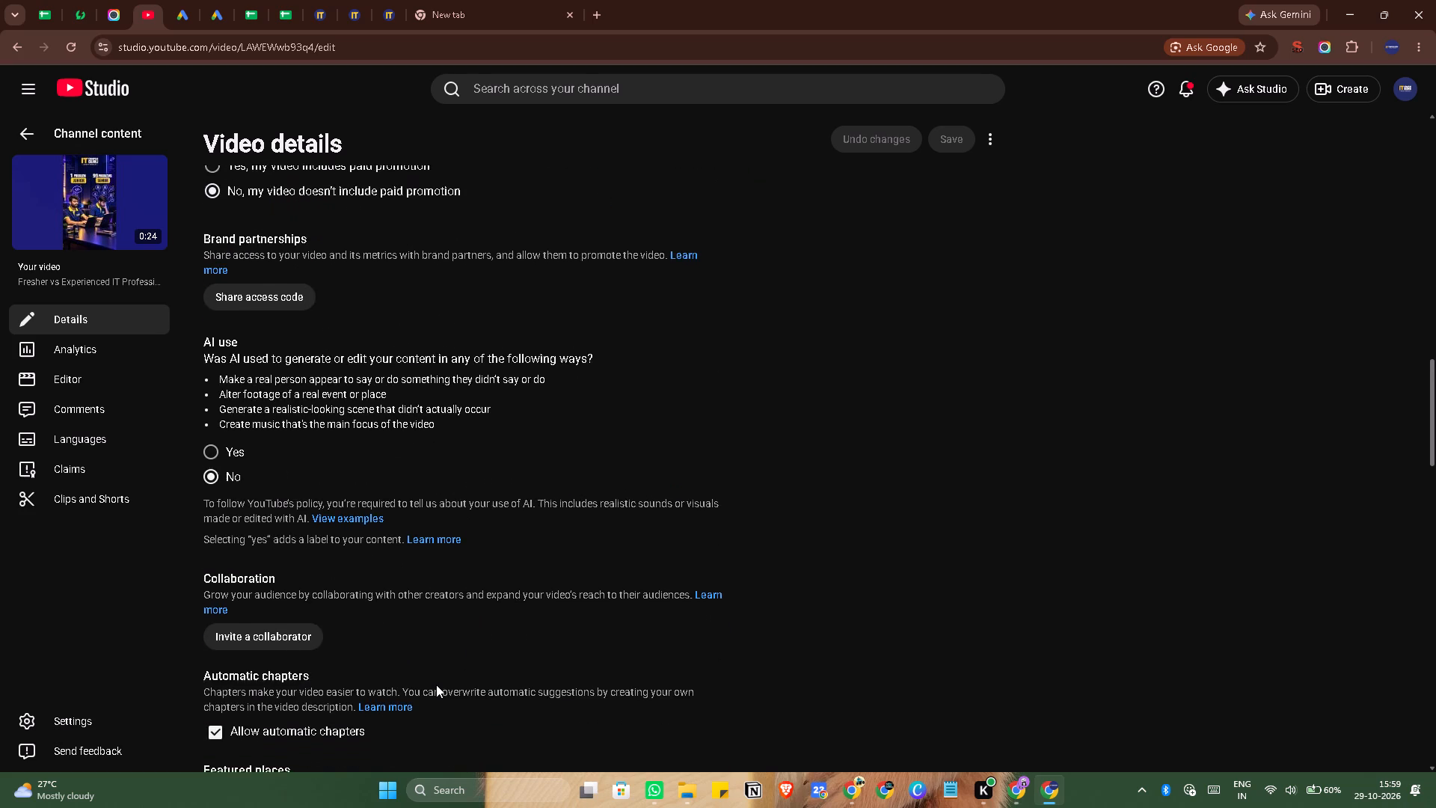
{"action": "scroll", "coordinate": [436, 685], "scroll_direction": "down", "scroll_amount": 5}
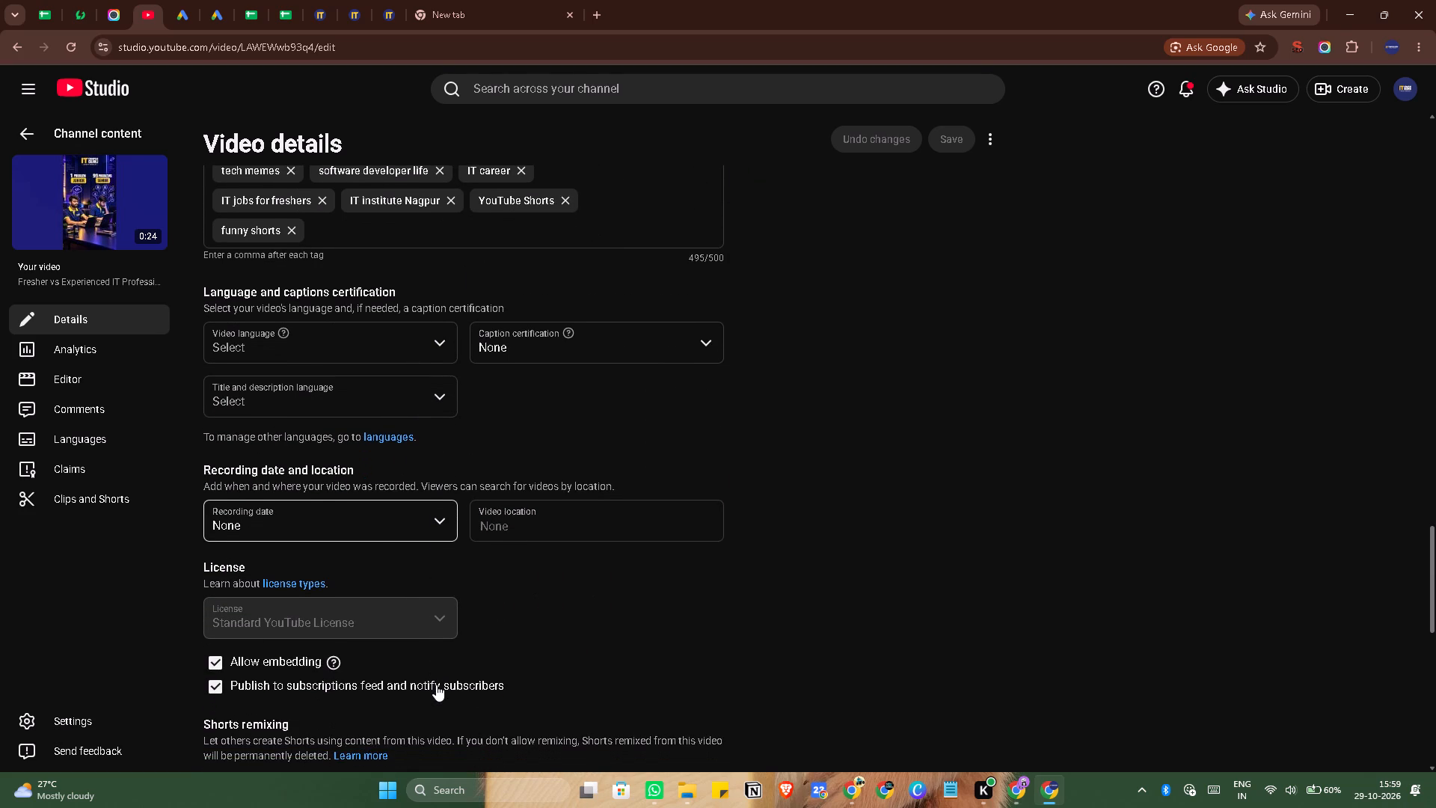
Set the visibility of the "Fresher vs Experienced IT Professional" Short to Public and save the changes.
{"action": "scroll", "coordinate": [844, 570], "scroll_direction": "up", "scroll_amount": 17}
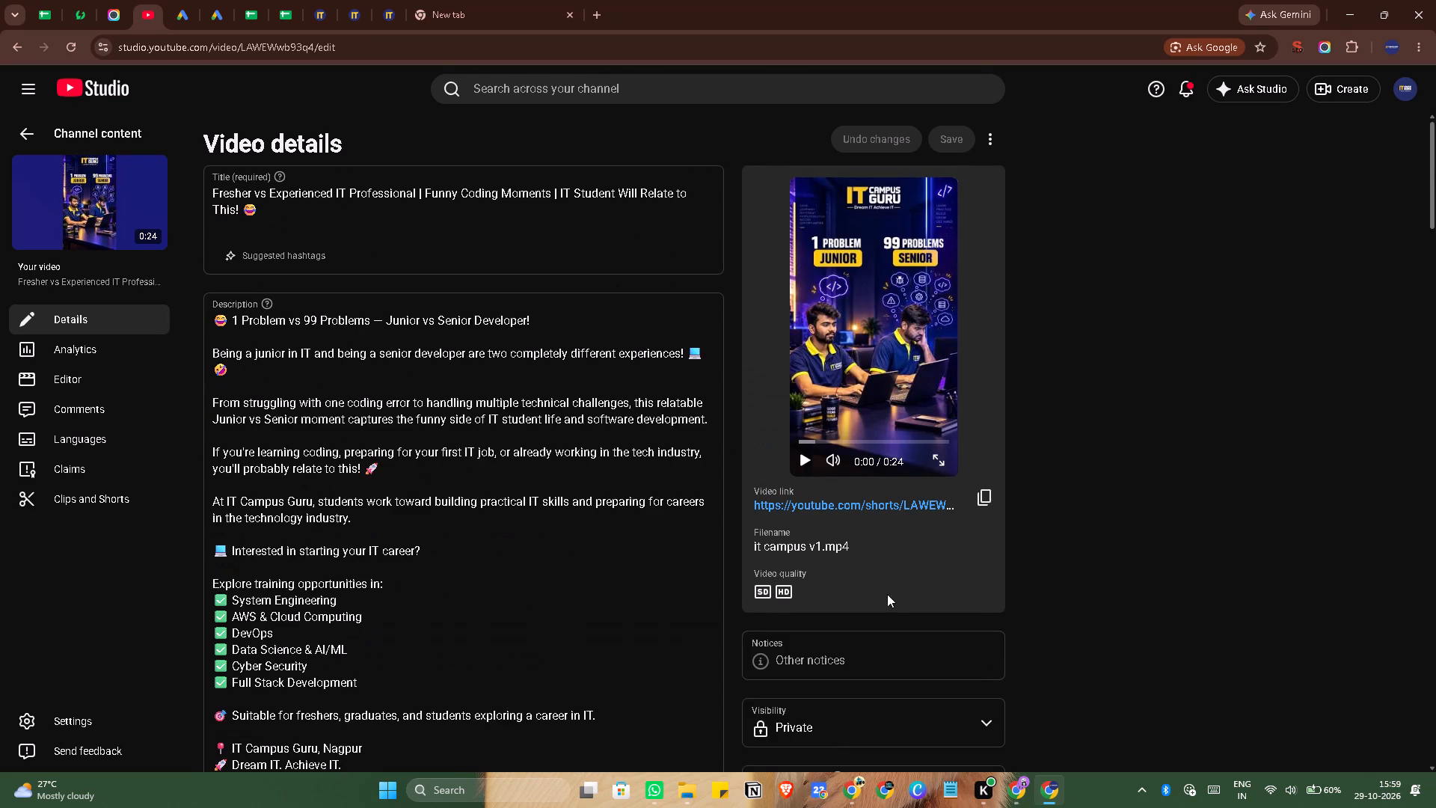
{"action": "scroll", "coordinate": [1051, 613], "scroll_direction": "down", "scroll_amount": 1}
{"action": "left_click", "coordinate": [969, 587]}
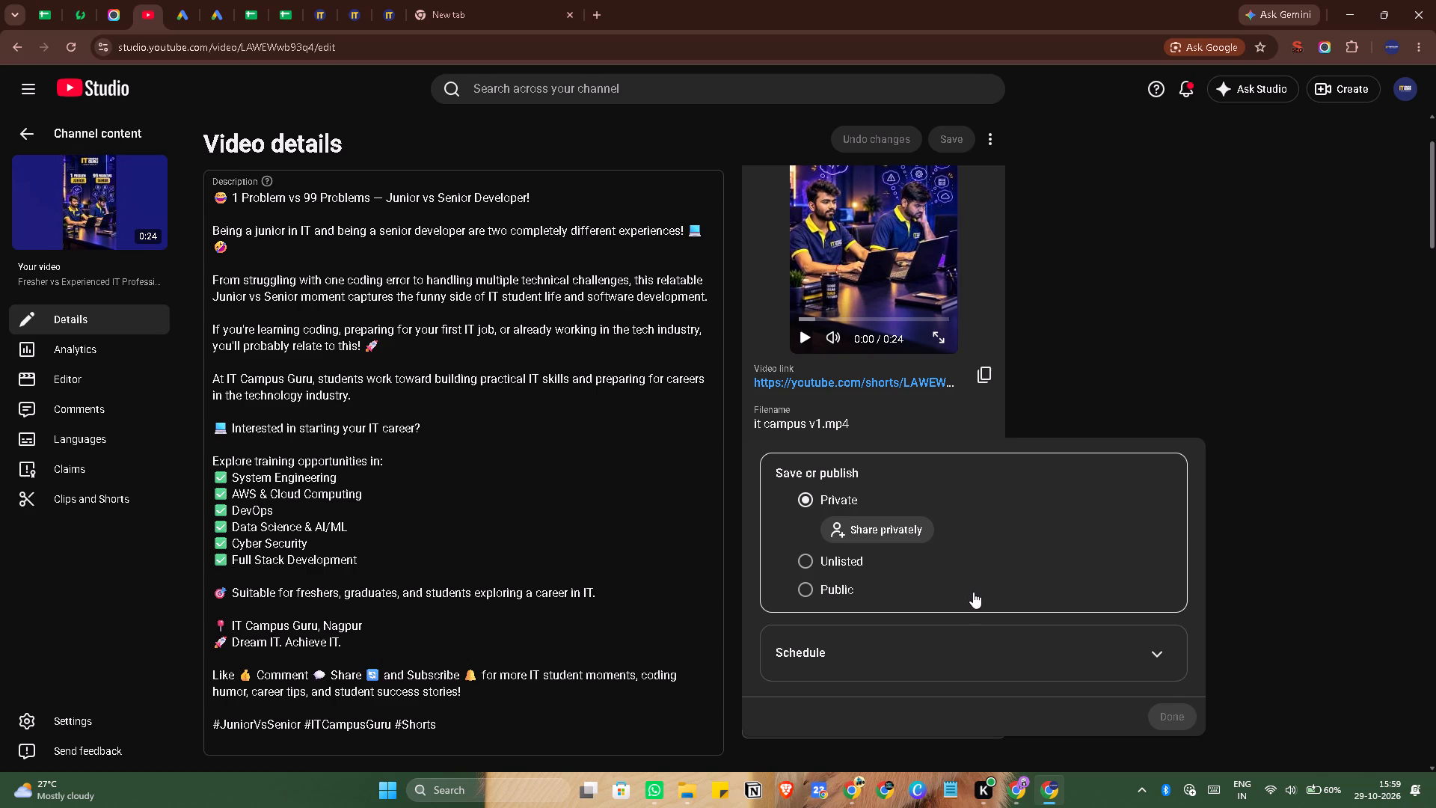
{"action": "left_click", "coordinate": [800, 587]}
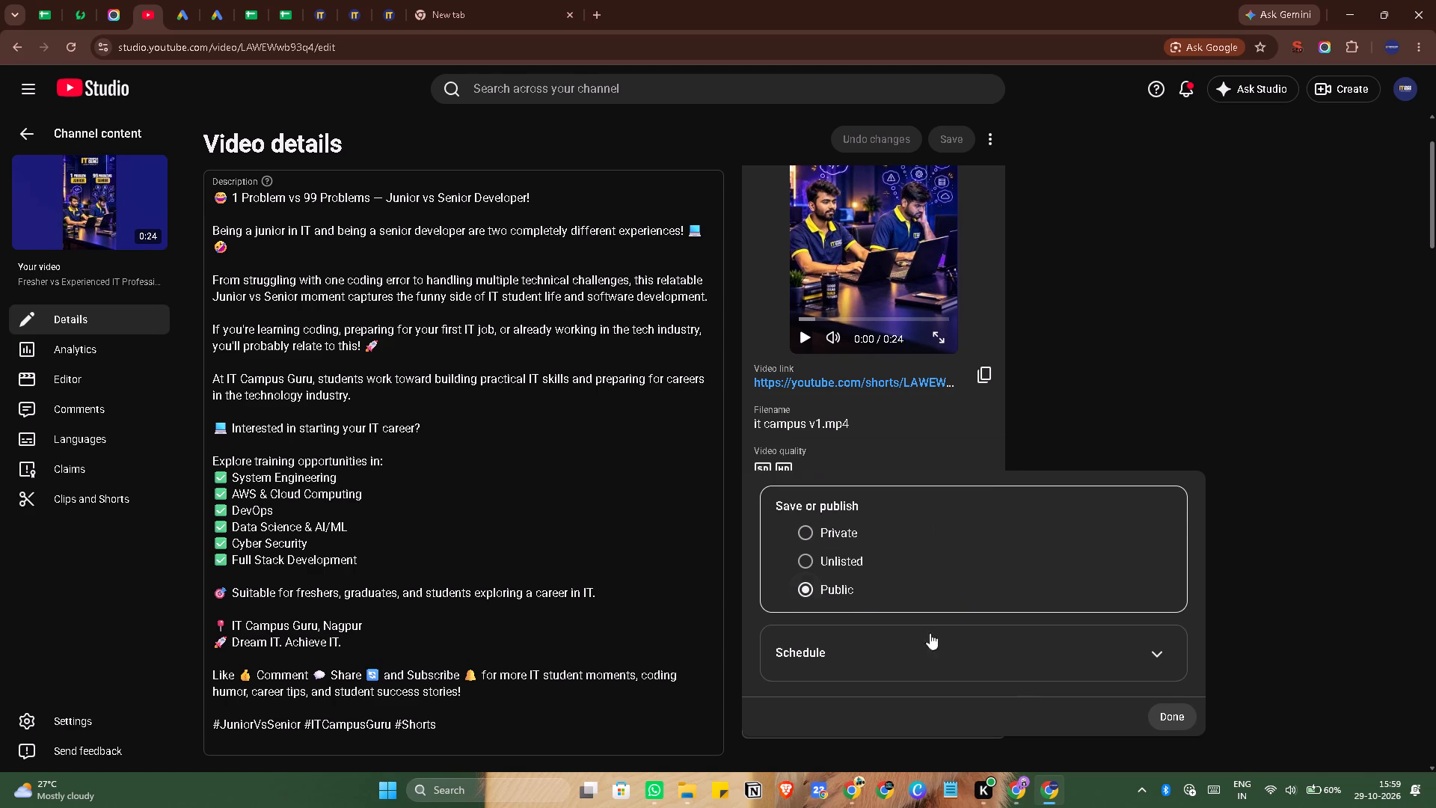
{"action": "left_click", "coordinate": [1170, 712]}
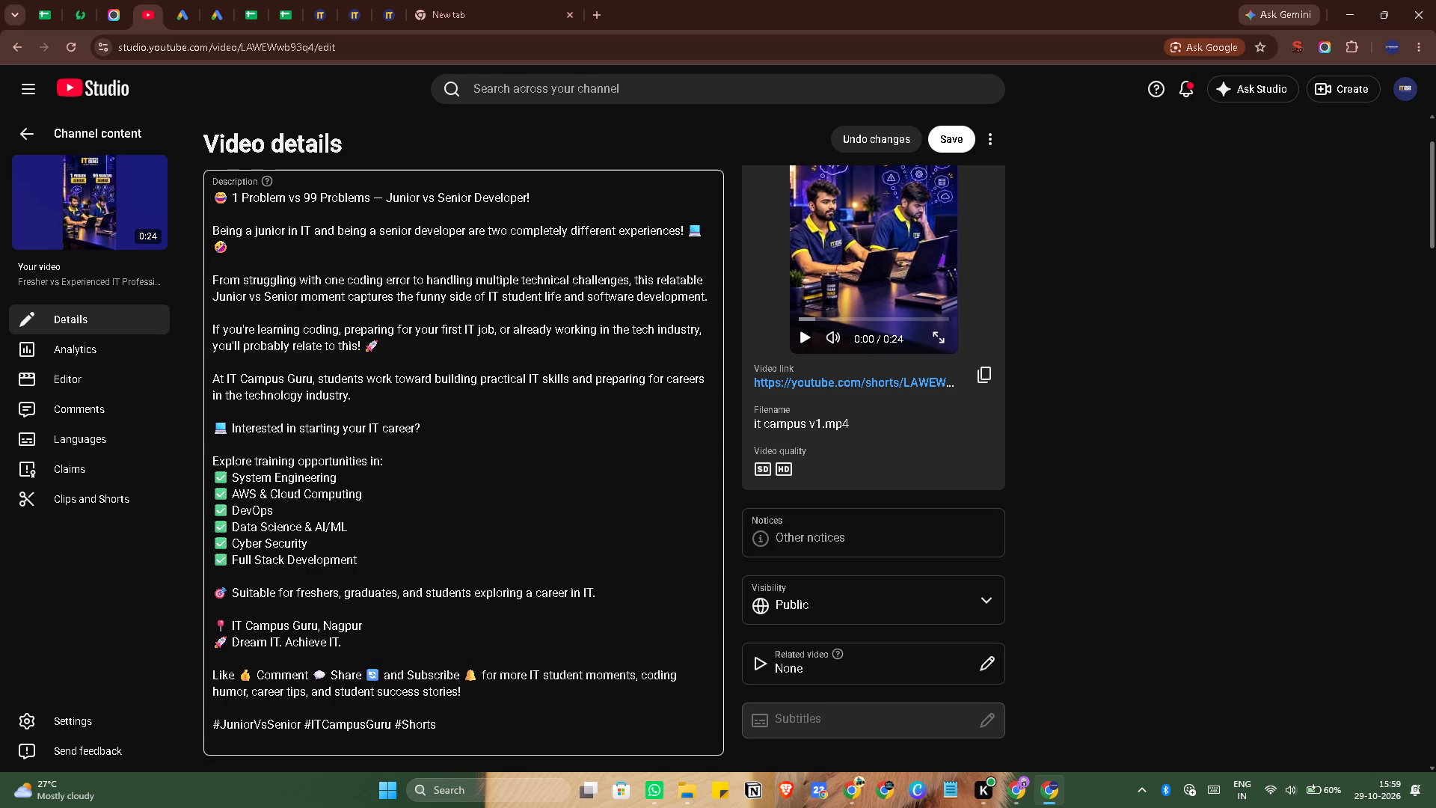
{"action": "scroll", "coordinate": [617, 380], "scroll_direction": "up", "scroll_amount": 5}
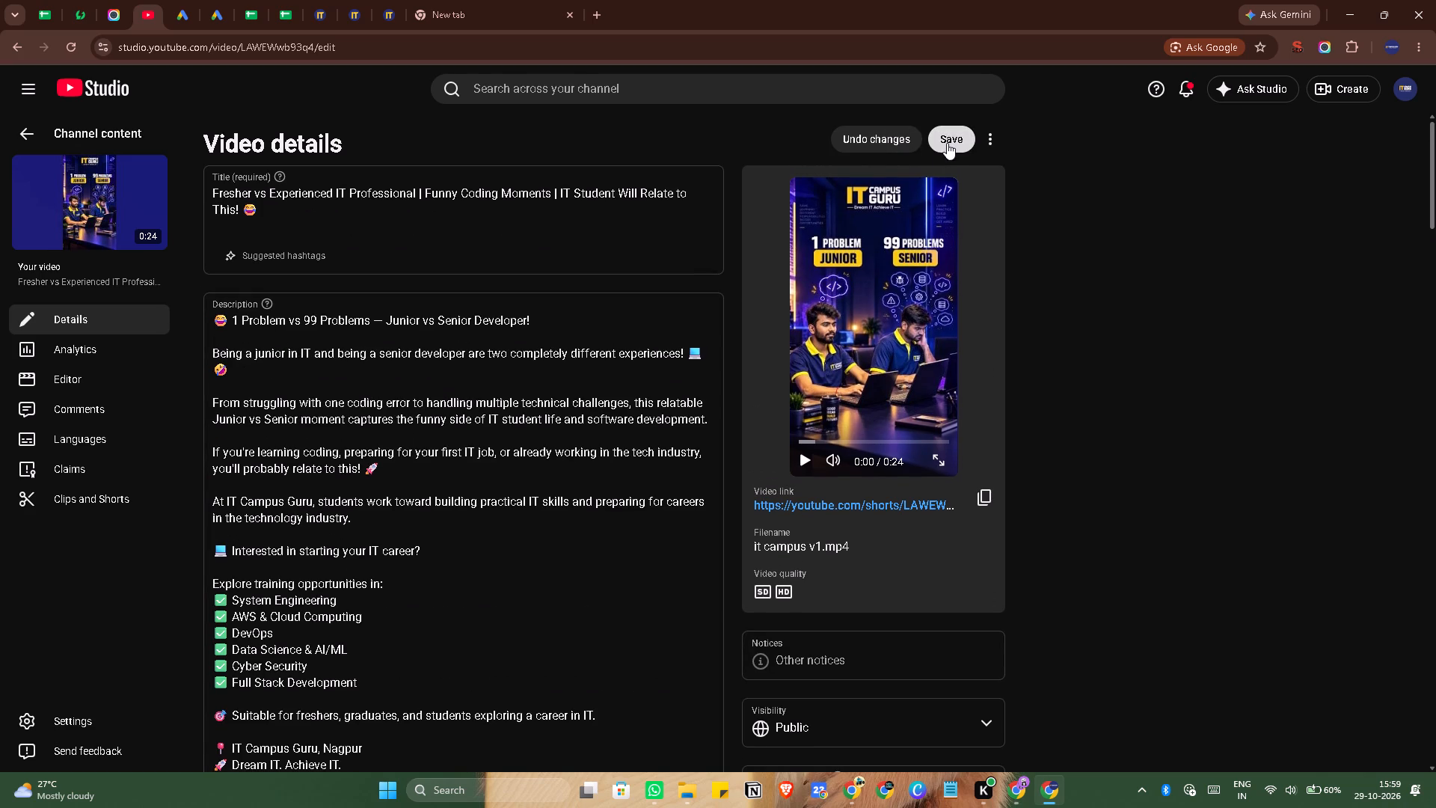
{"action": "left_click", "coordinate": [950, 139]}
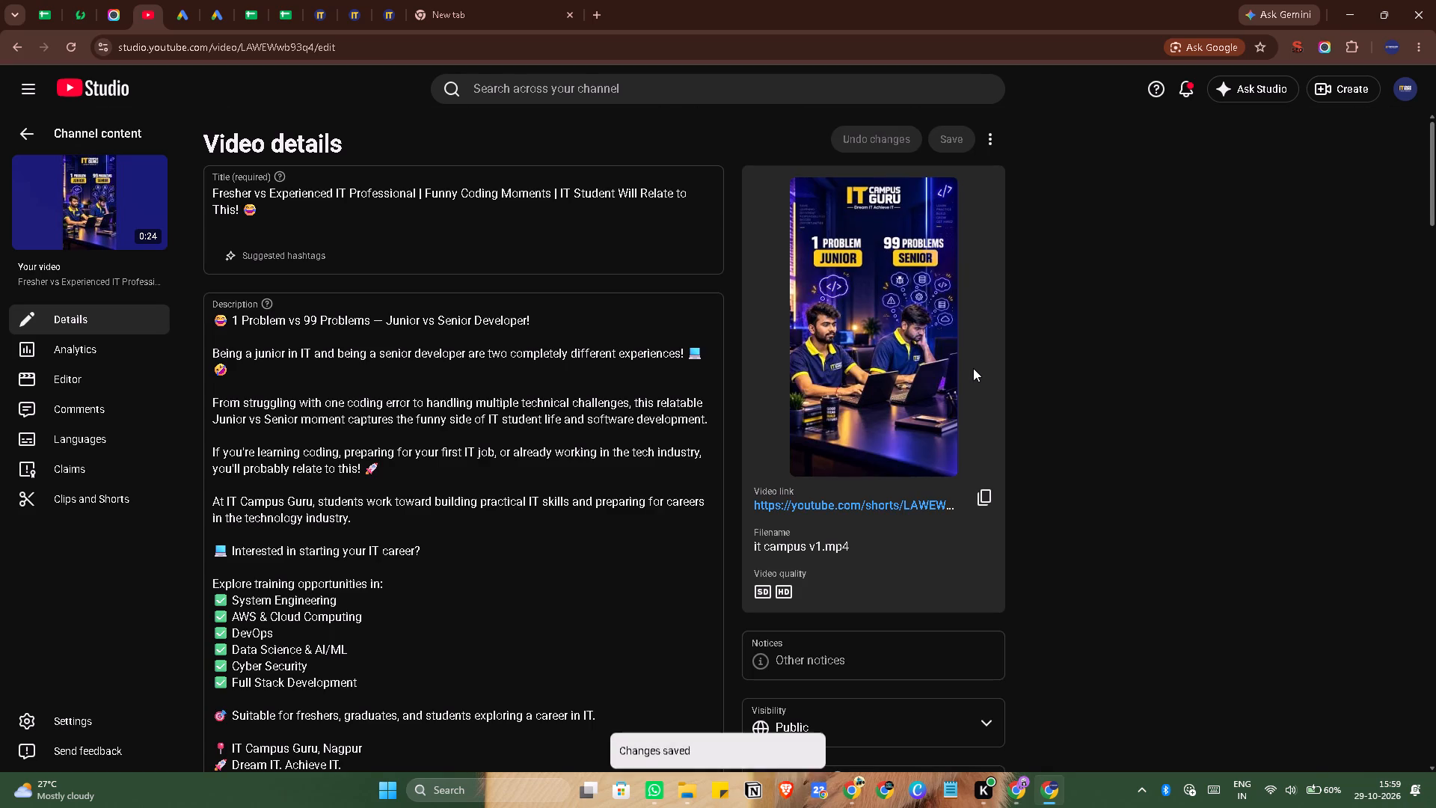
Return to the channel content and check the visibility of the Shorts down to the end of the list's first page.
{"action": "left_click", "coordinate": [30, 135]}
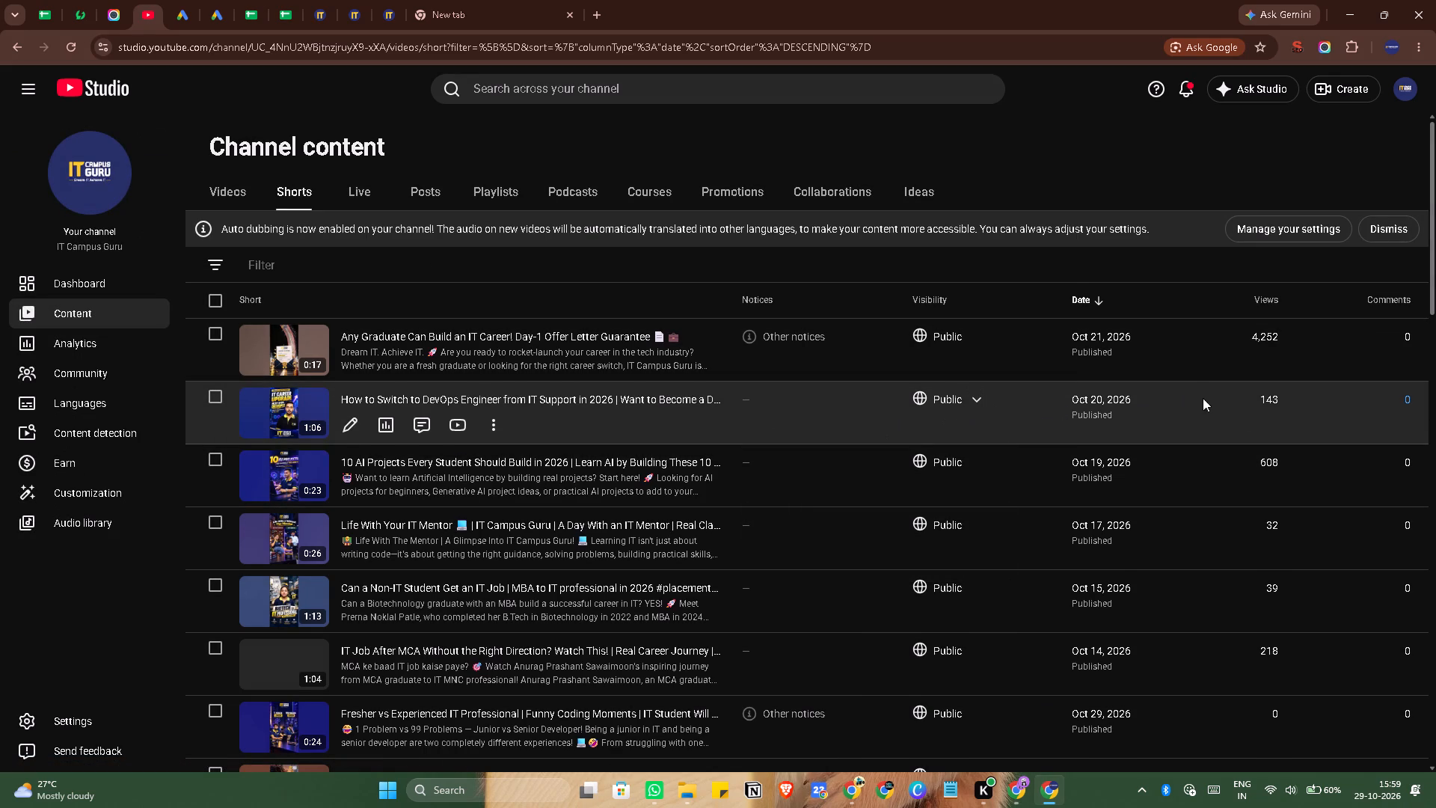
{"action": "scroll", "coordinate": [1235, 471], "scroll_direction": "down", "scroll_amount": 5}
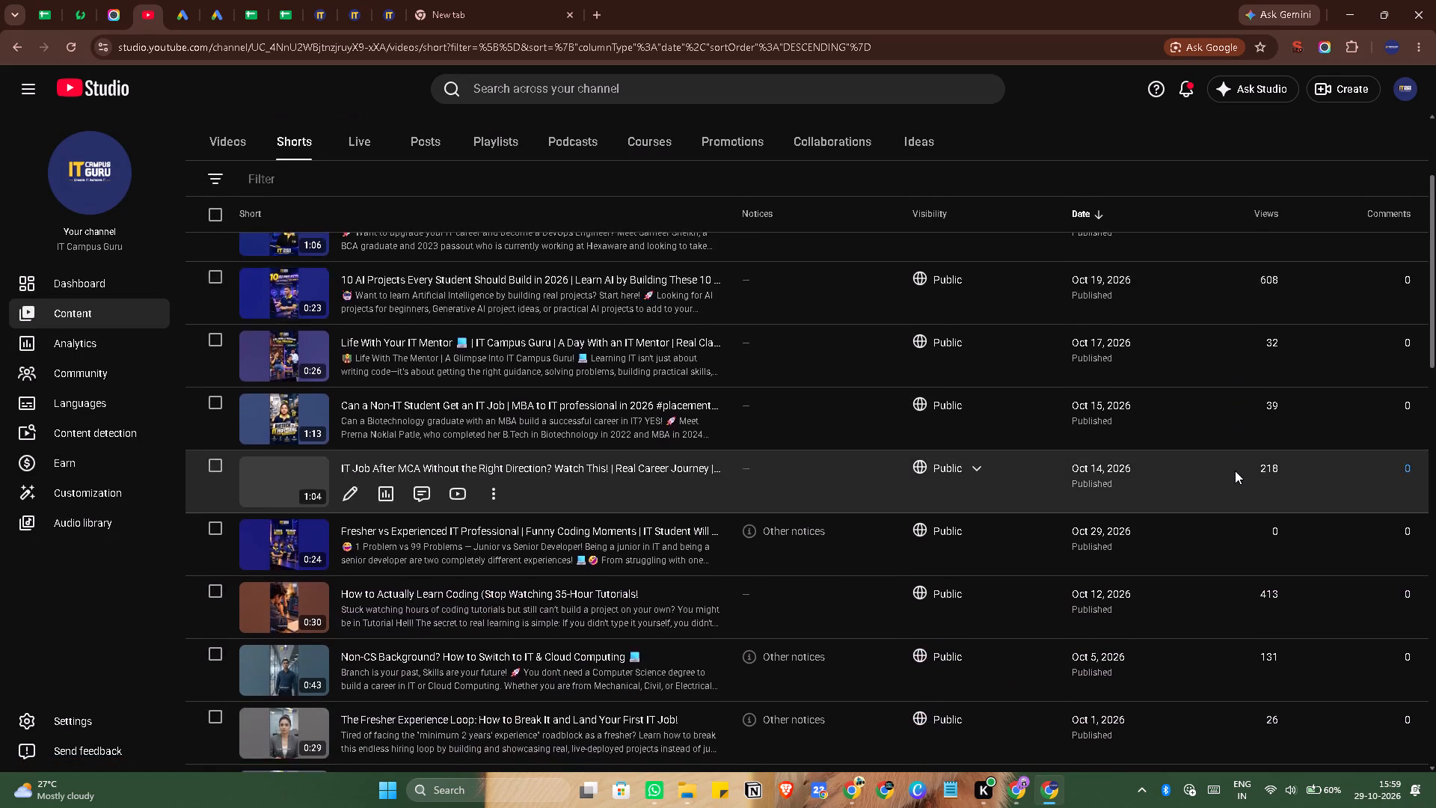
{"action": "scroll", "coordinate": [1235, 471], "scroll_direction": "down", "scroll_amount": 6}
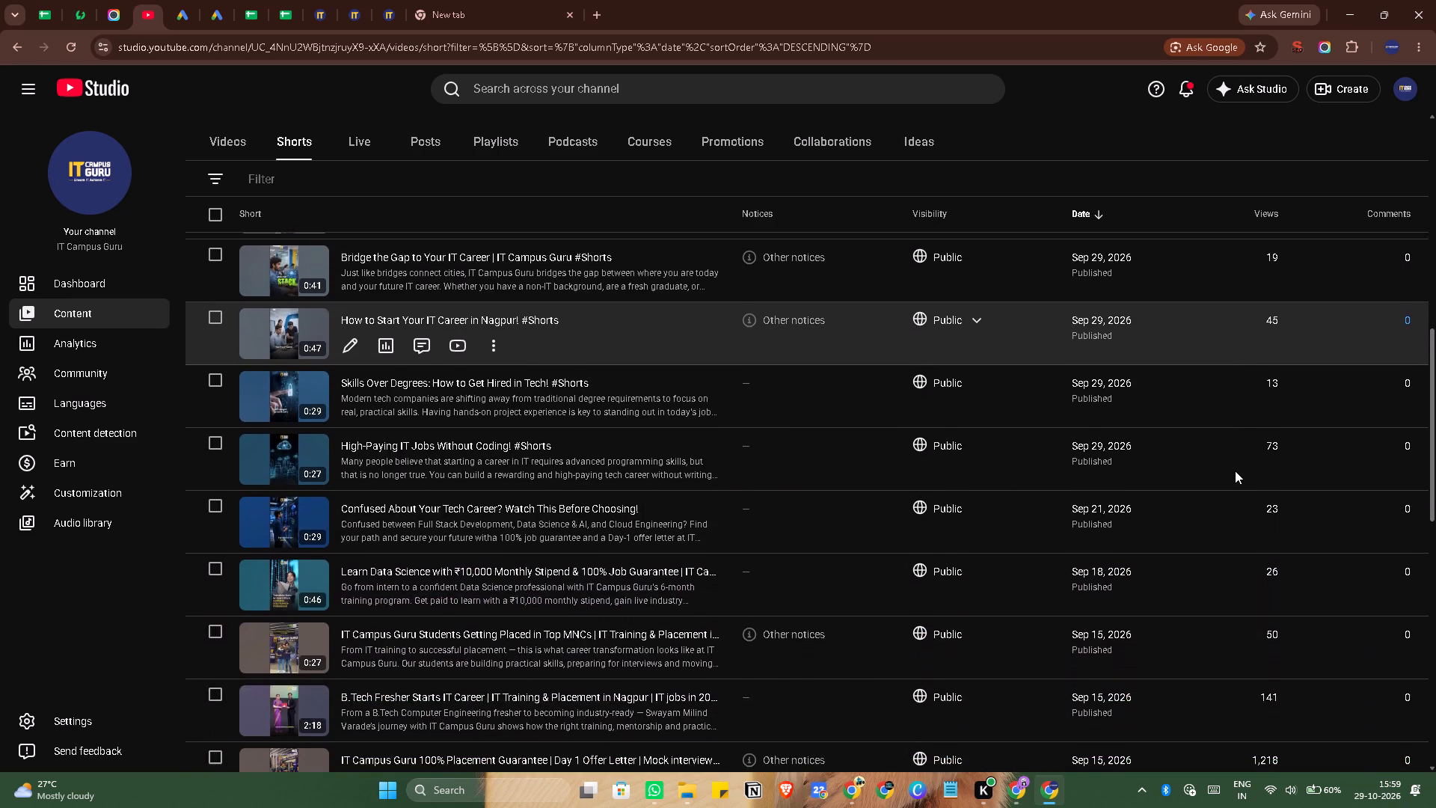
{"action": "scroll", "coordinate": [1235, 471], "scroll_direction": "down", "scroll_amount": 7}
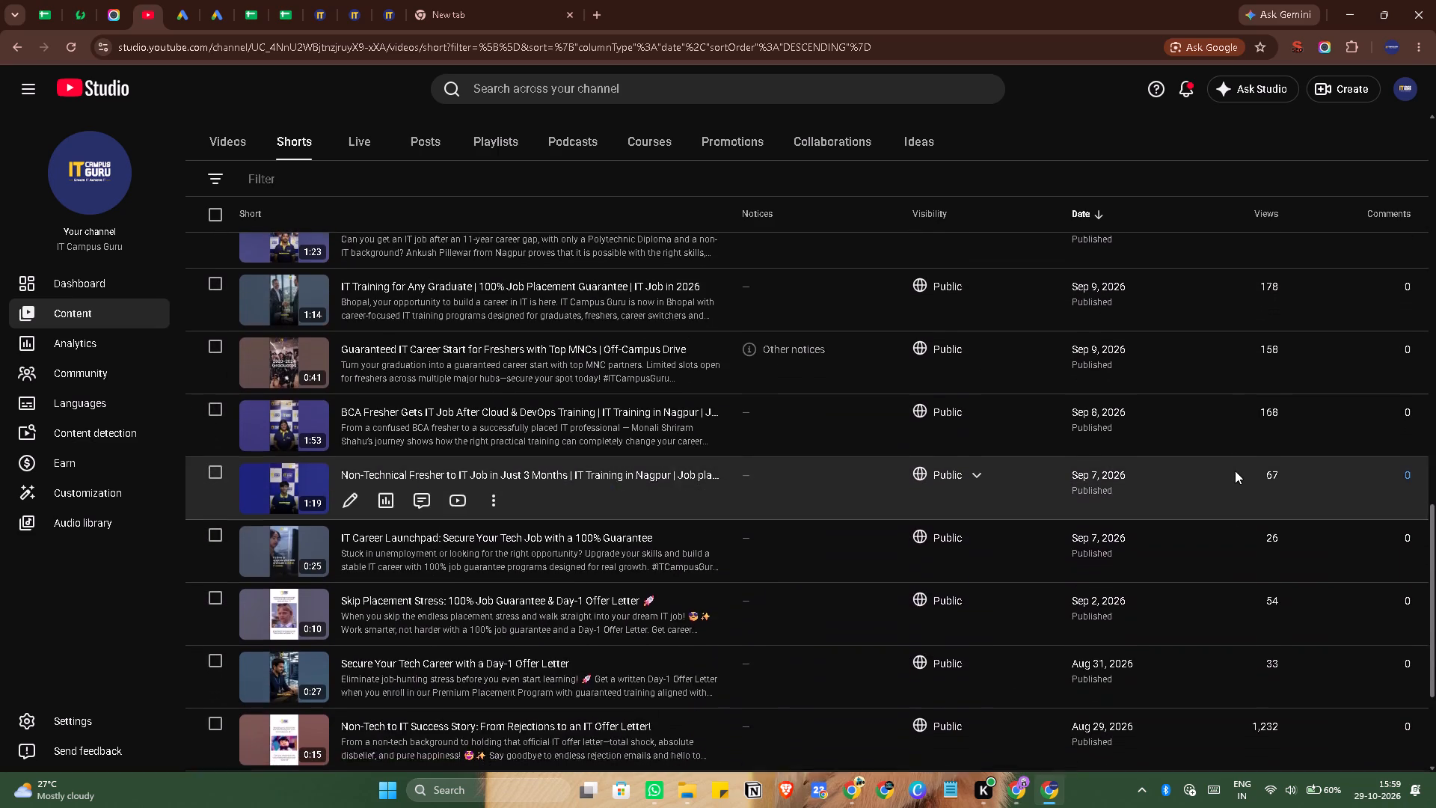
{"action": "scroll", "coordinate": [1235, 471], "scroll_direction": "down", "scroll_amount": 1}
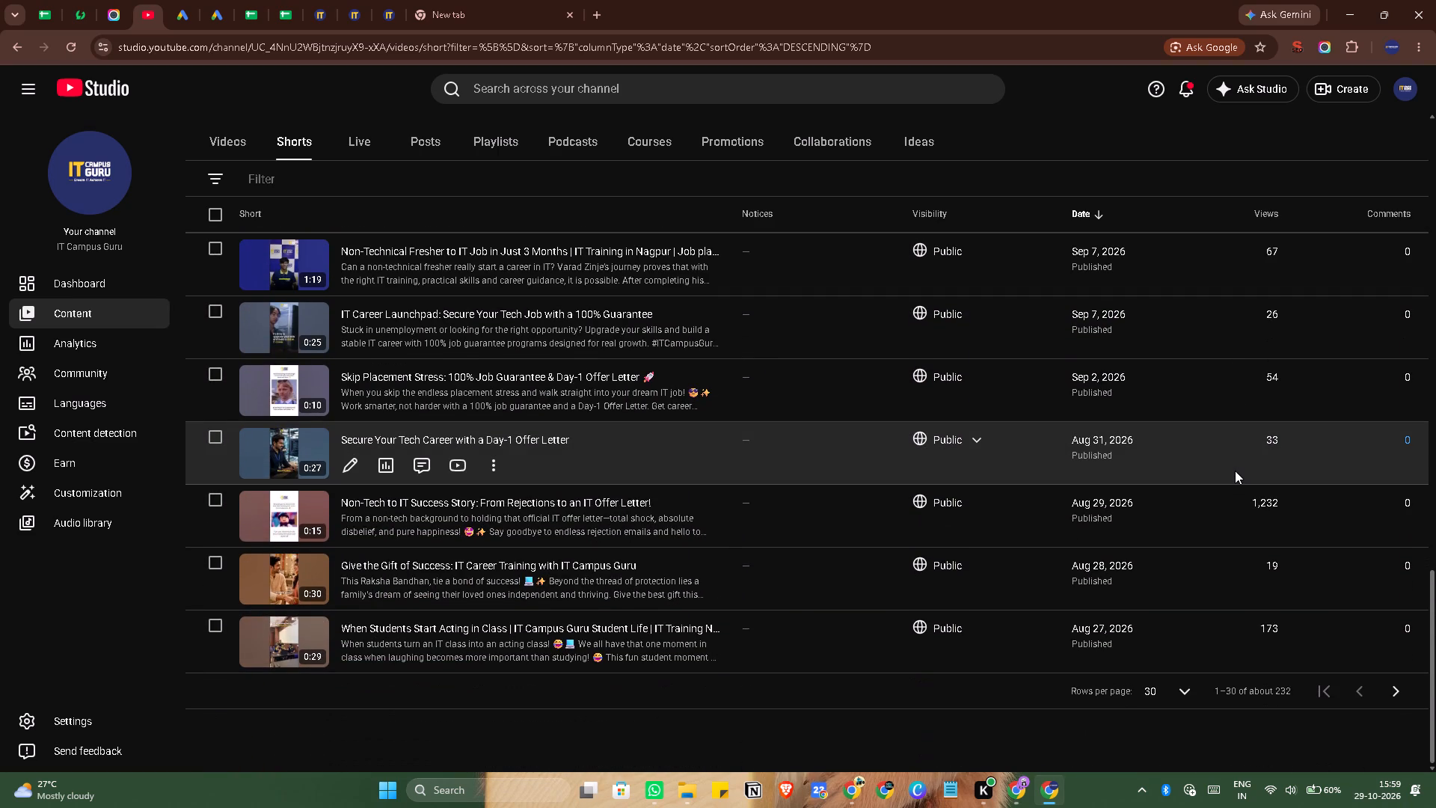
{"action": "scroll", "coordinate": [1235, 471], "scroll_direction": "down", "scroll_amount": 5}
Set the Shorts list to show 50 rows per page.
{"action": "left_click", "coordinate": [1191, 691]}
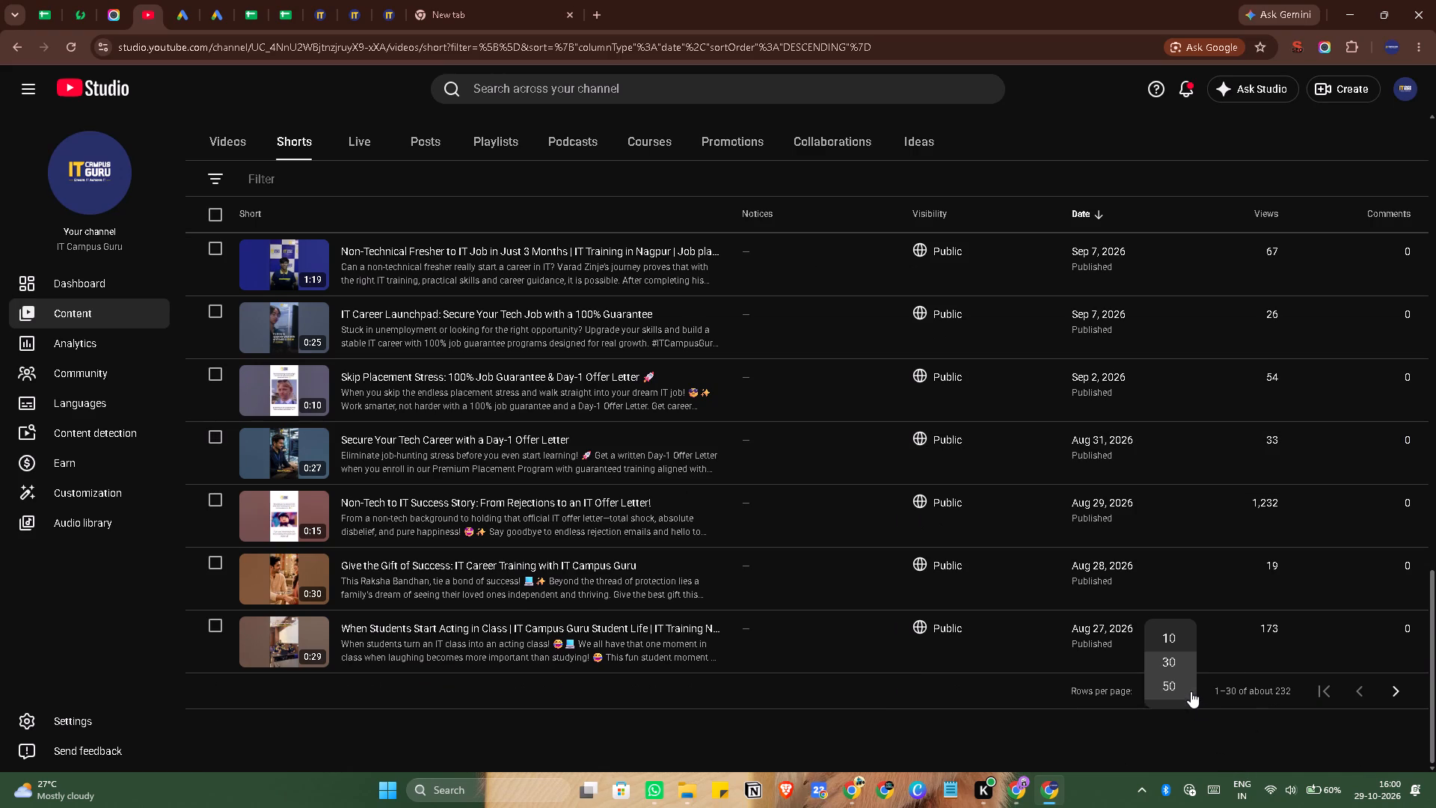
{"action": "left_click", "coordinate": [1173, 660]}
{"action": "scroll", "coordinate": [871, 475], "scroll_direction": "down", "scroll_amount": 4}
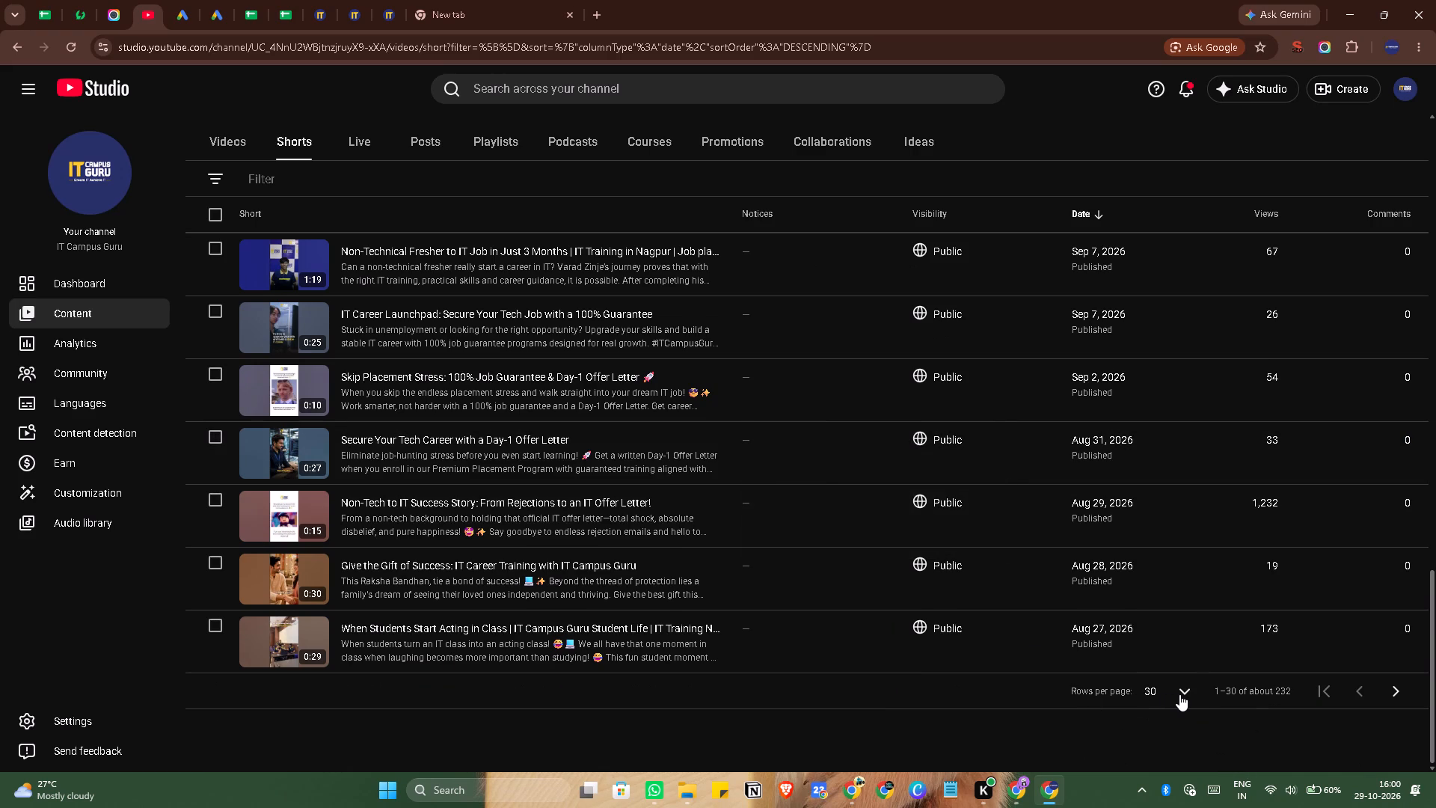
{"action": "left_click", "coordinate": [1179, 694]}
{"action": "left_click", "coordinate": [1166, 688]}
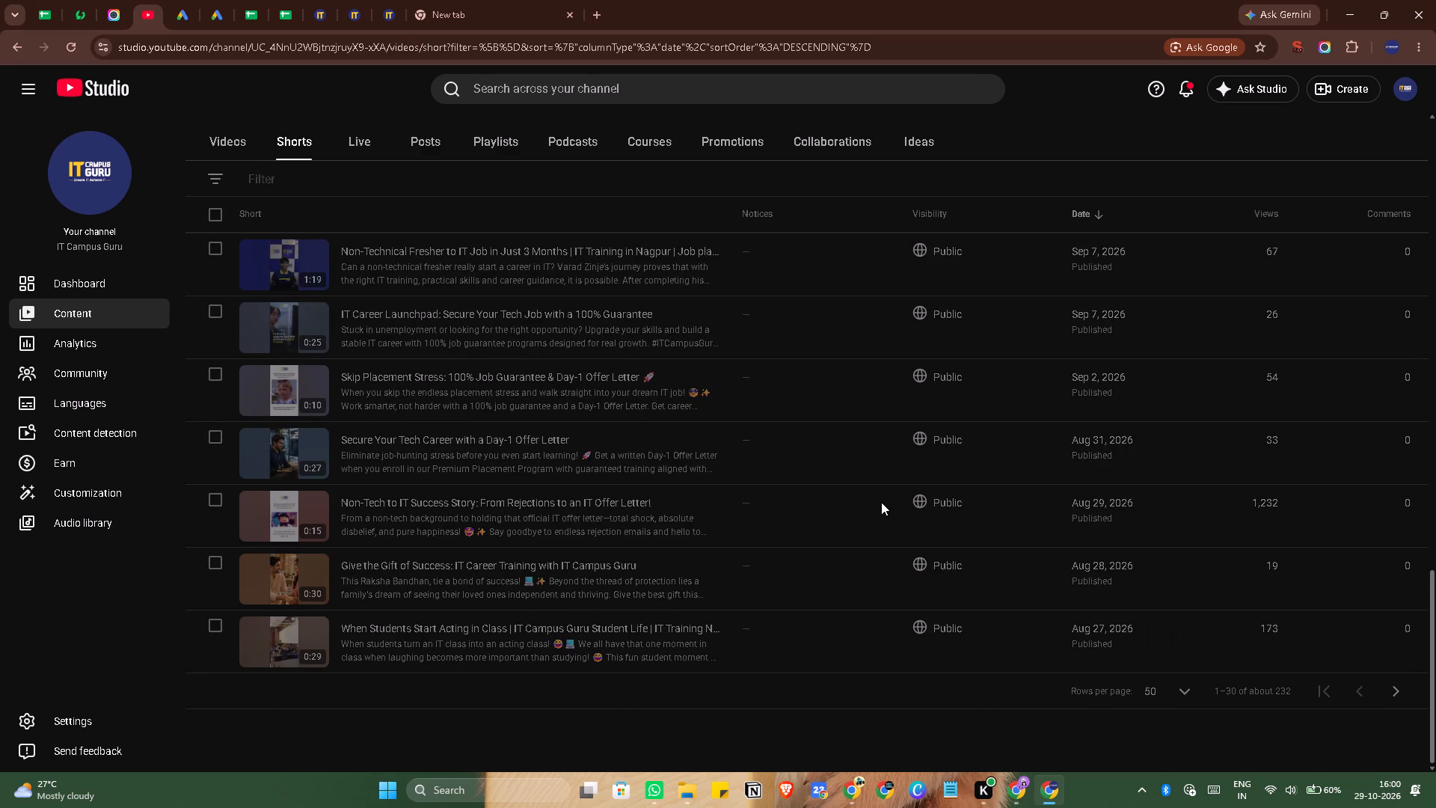
Check the visibility of the Shorts in the extended 50-row list and return to its beginning.
{"action": "scroll", "coordinate": [881, 502], "scroll_direction": "down", "scroll_amount": 10}
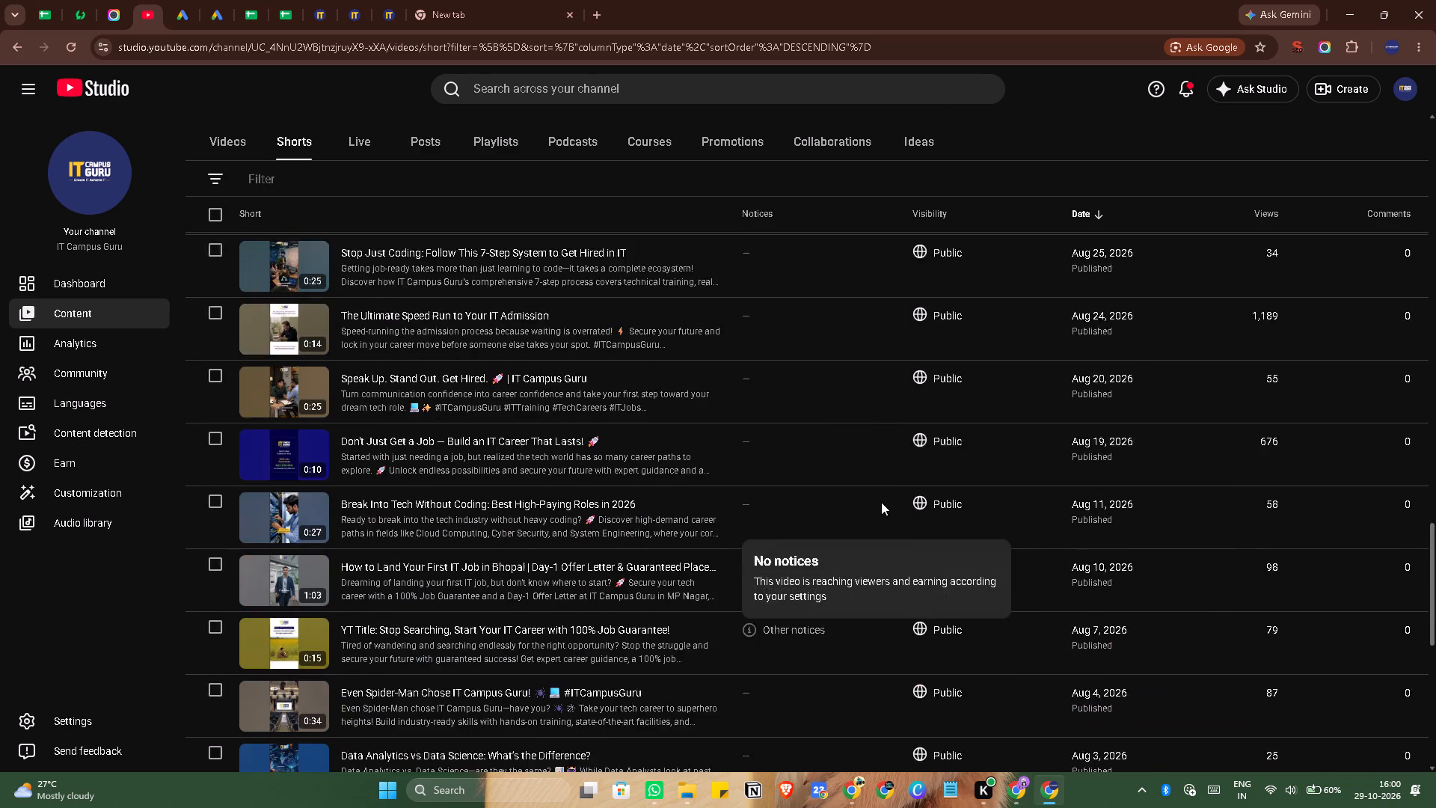
{"action": "scroll", "coordinate": [881, 502], "scroll_direction": "down", "scroll_amount": 5}
{"action": "scroll", "coordinate": [881, 502], "scroll_direction": "up", "scroll_amount": 7}
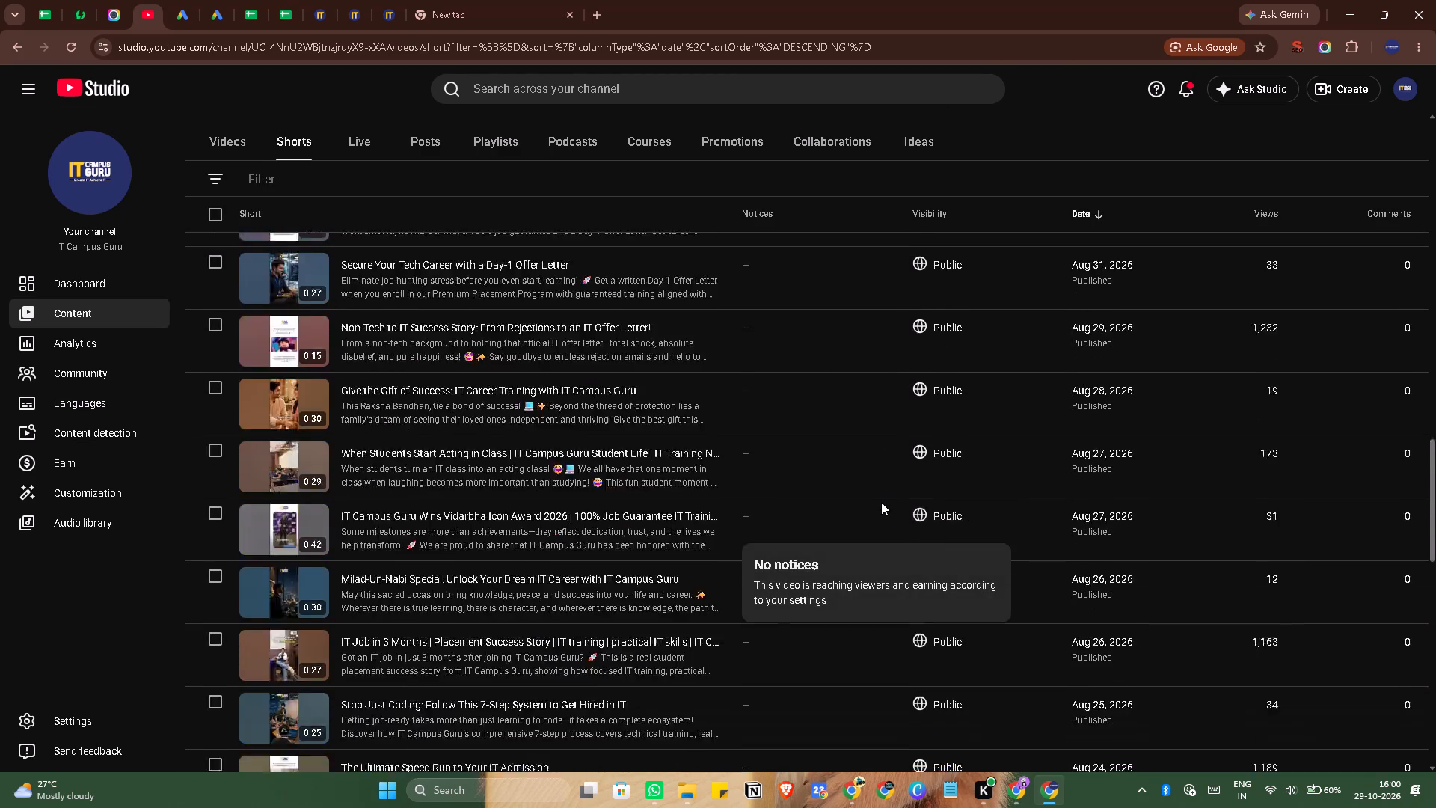
{"action": "scroll", "coordinate": [881, 502], "scroll_direction": "up", "scroll_amount": 7}
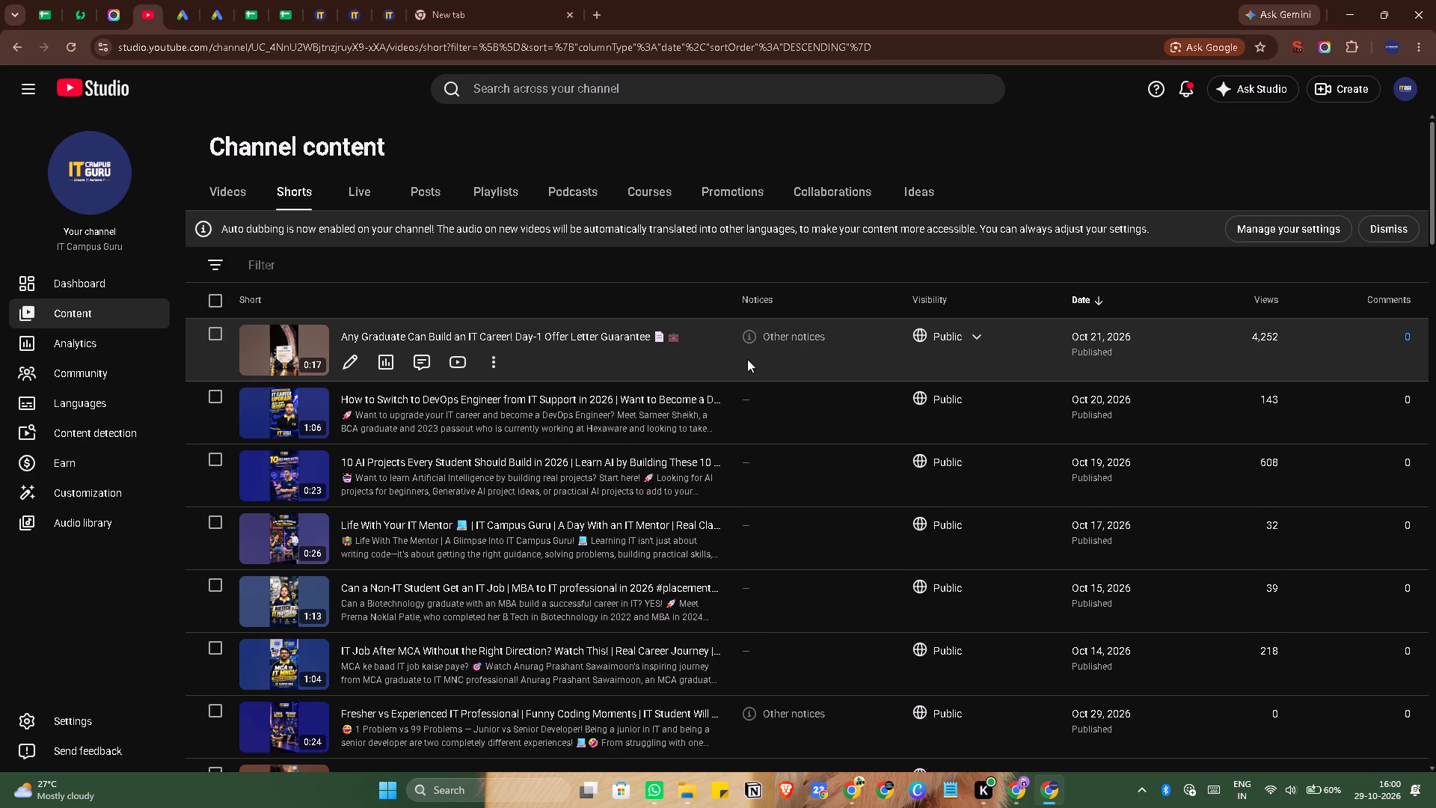
{"action": "left_click_drag", "start_coordinate": [747, 359], "coordinate": [889, 512]}
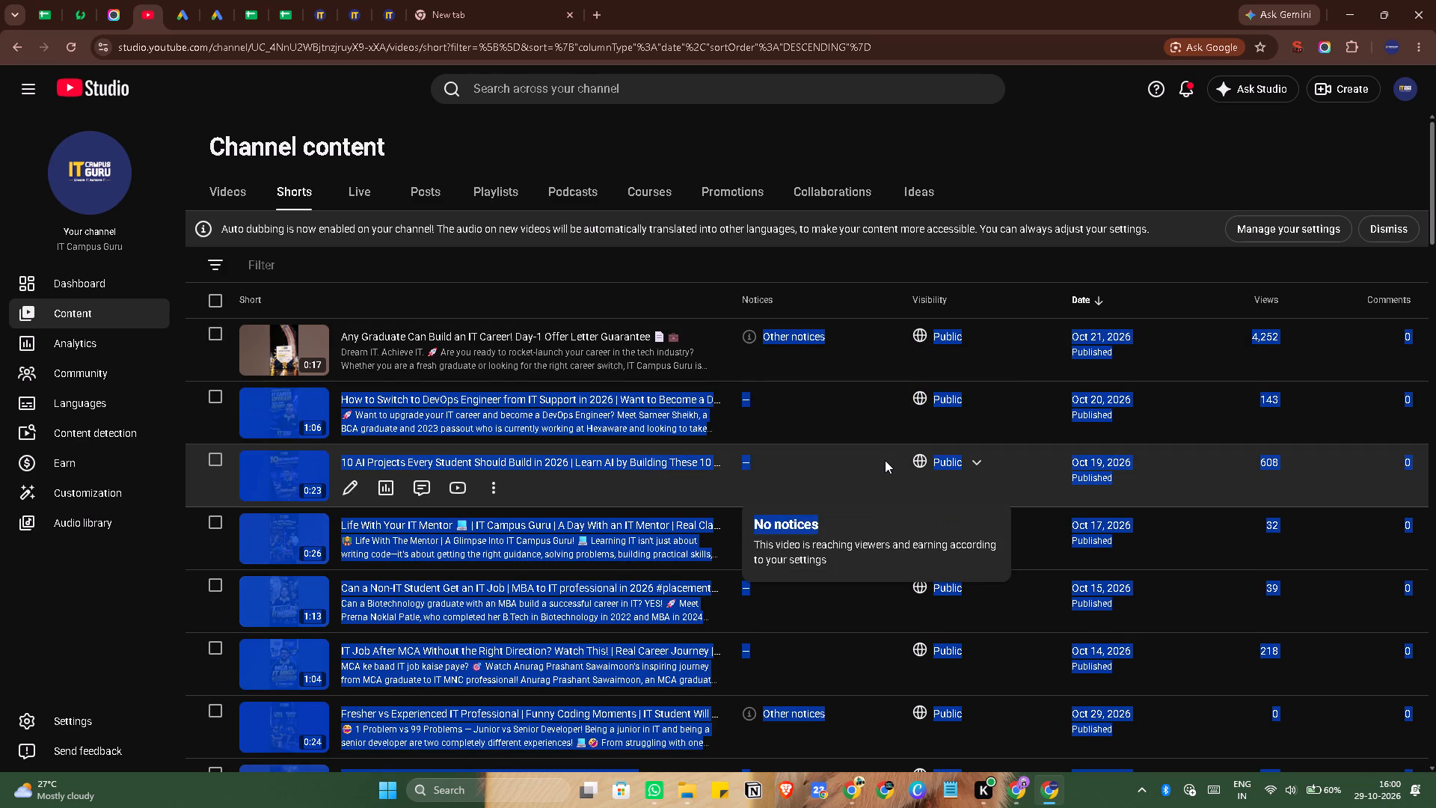
{"action": "left_click", "coordinate": [1044, 153]}
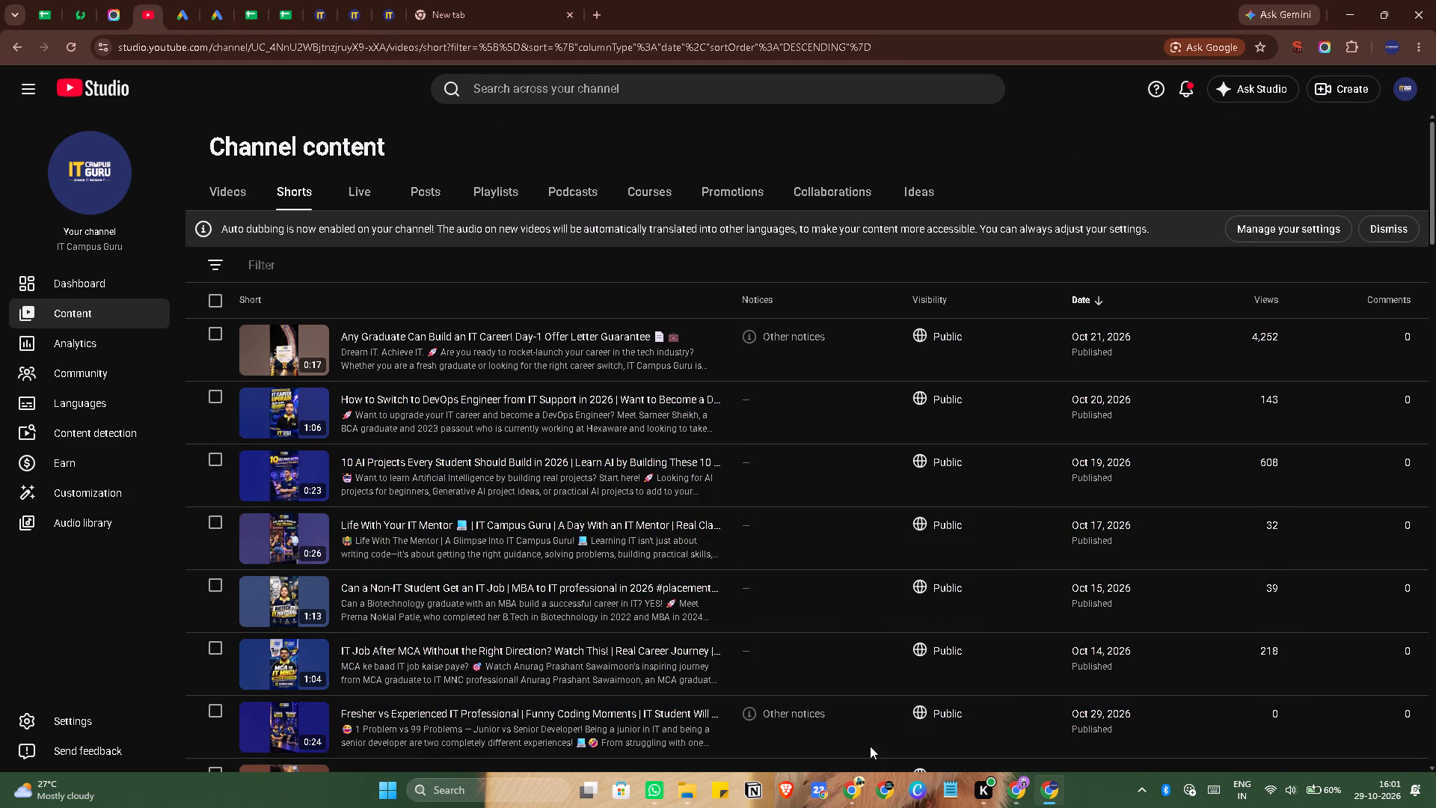
Switch to the other browser window and open the Nitish Content Calendar spreadsheet.
{"action": "left_click", "coordinate": [890, 786]}
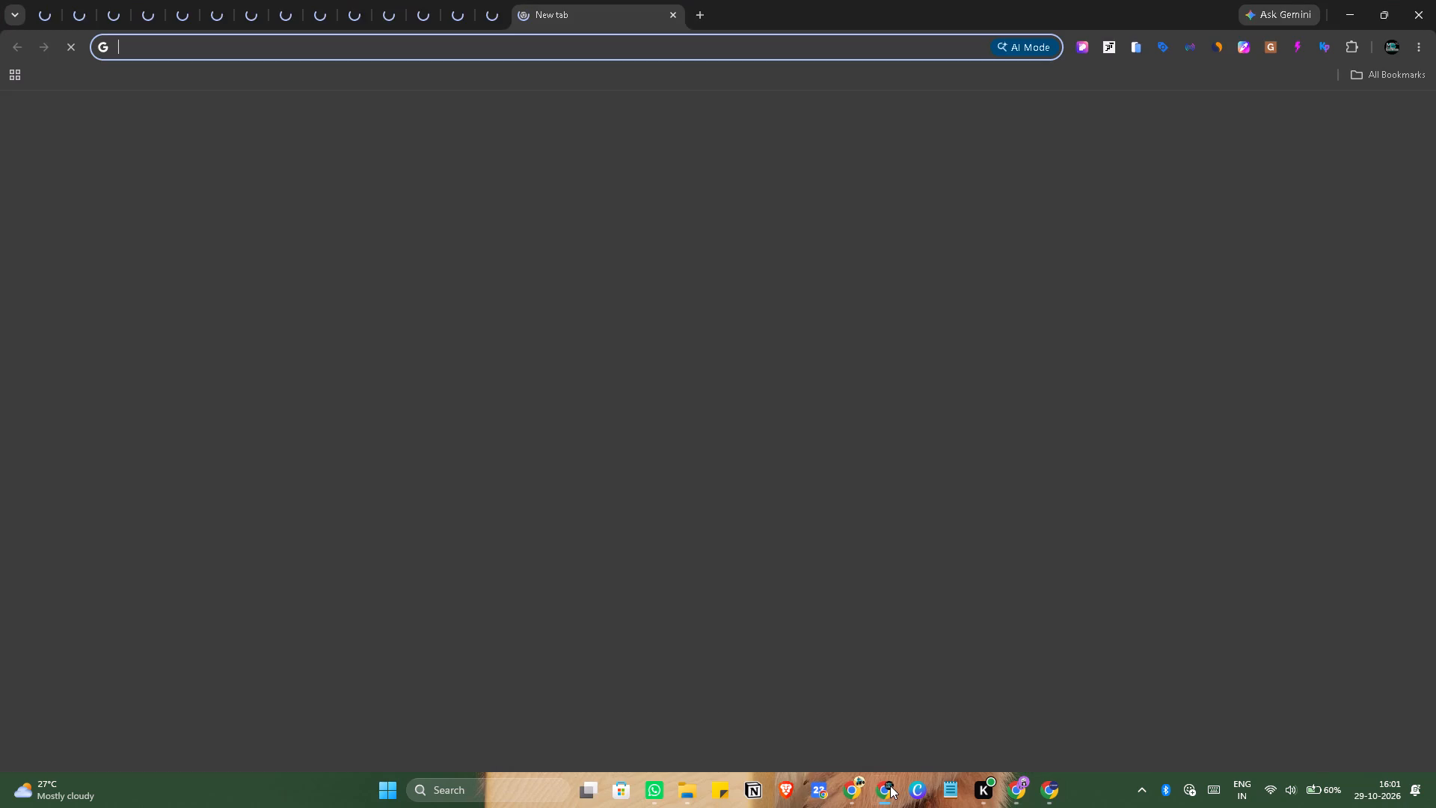
{"action": "left_click", "coordinate": [141, 7]}
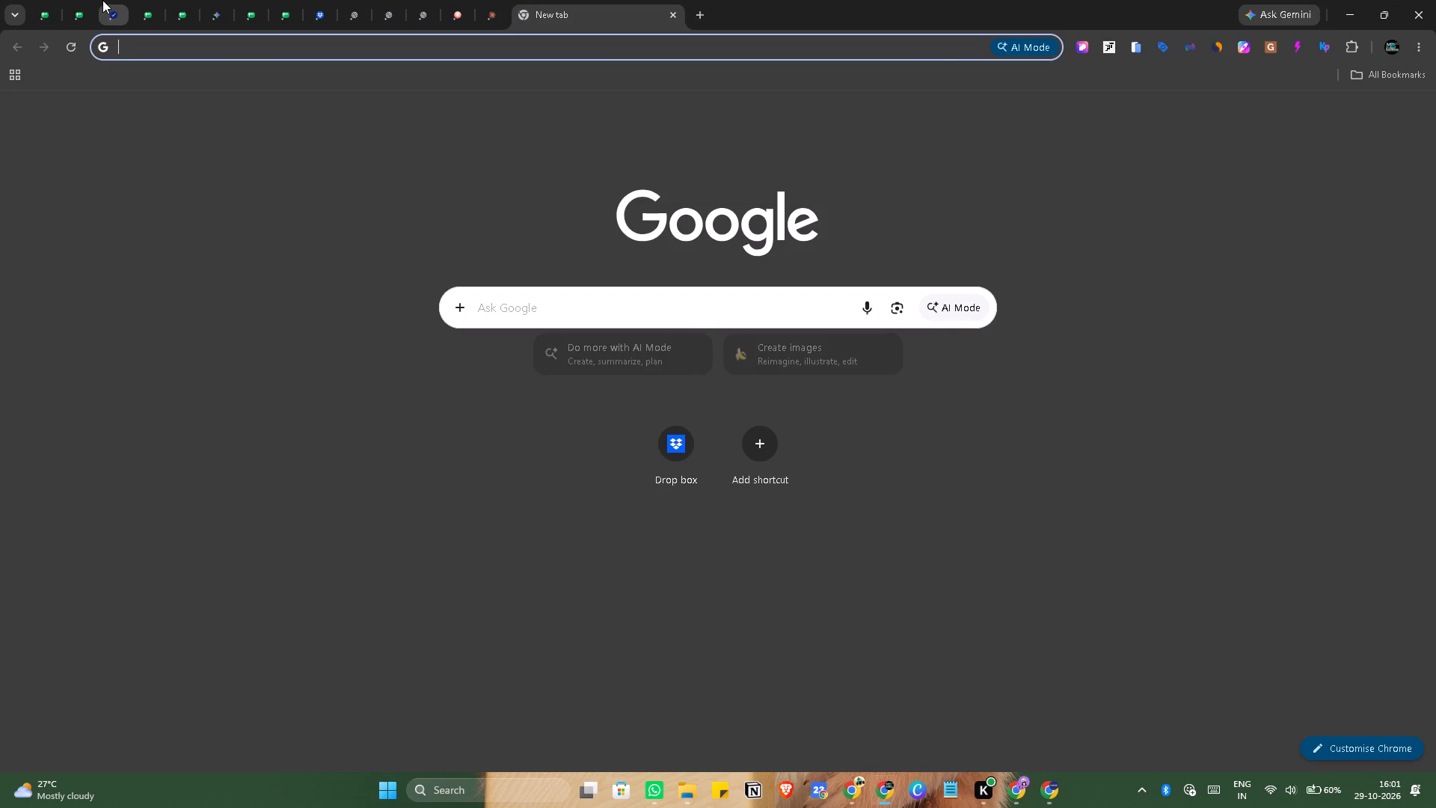
{"action": "left_click", "coordinate": [82, 9]}
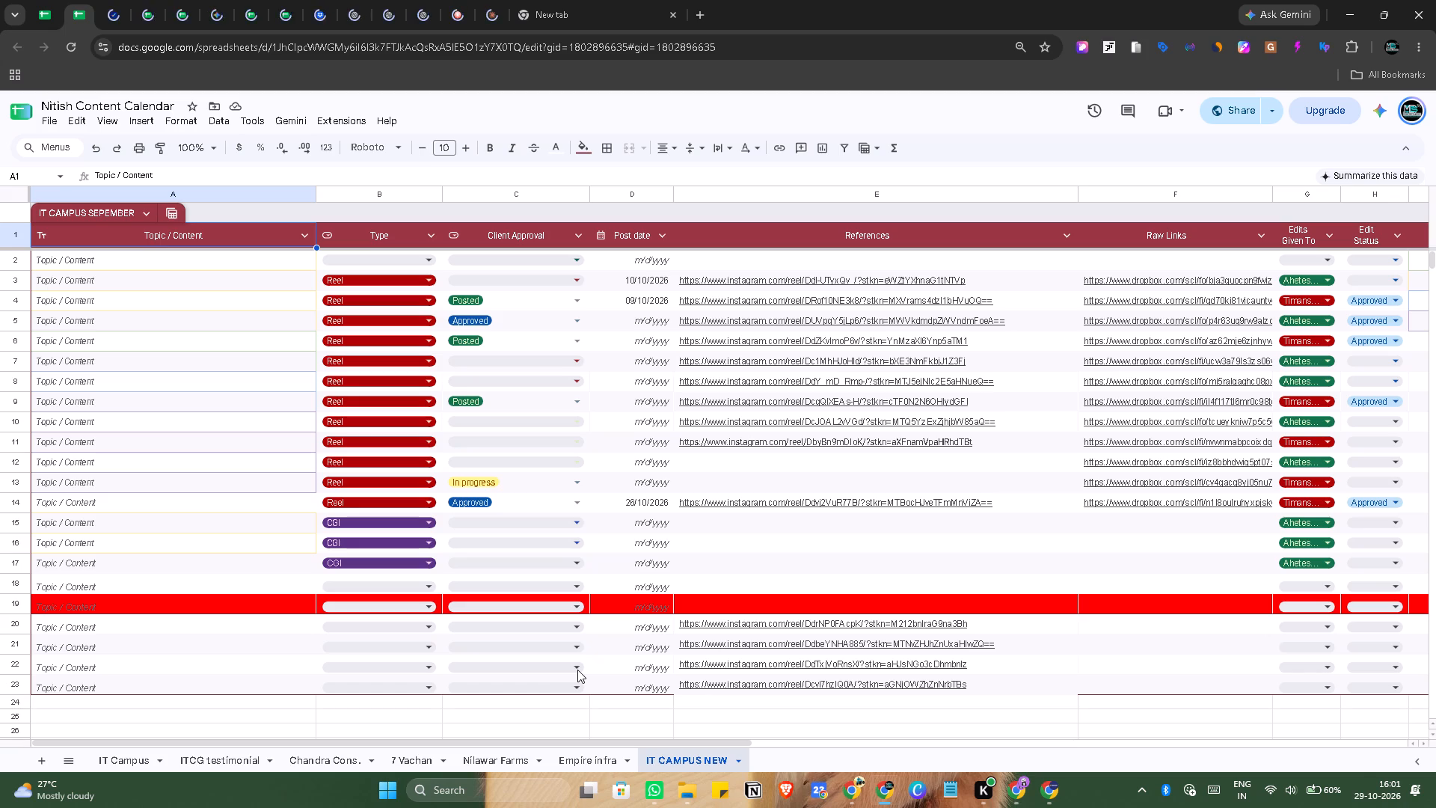
Look at the Bluetooth devices in the Windows quick settings and close them again.
{"action": "left_click", "coordinate": [1304, 795]}
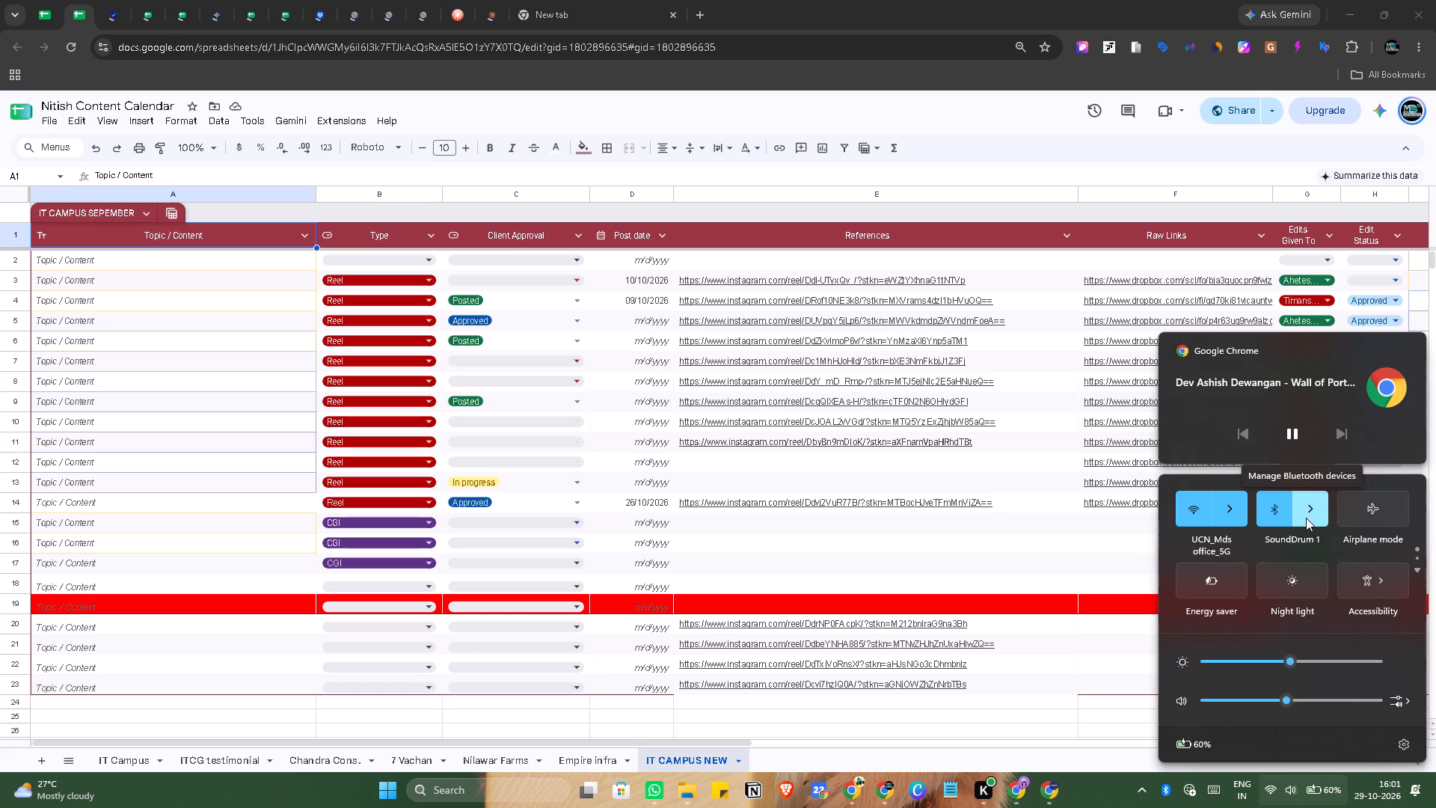
{"action": "left_click", "coordinate": [1306, 516]}
{"action": "left_click", "coordinate": [1308, 795]}
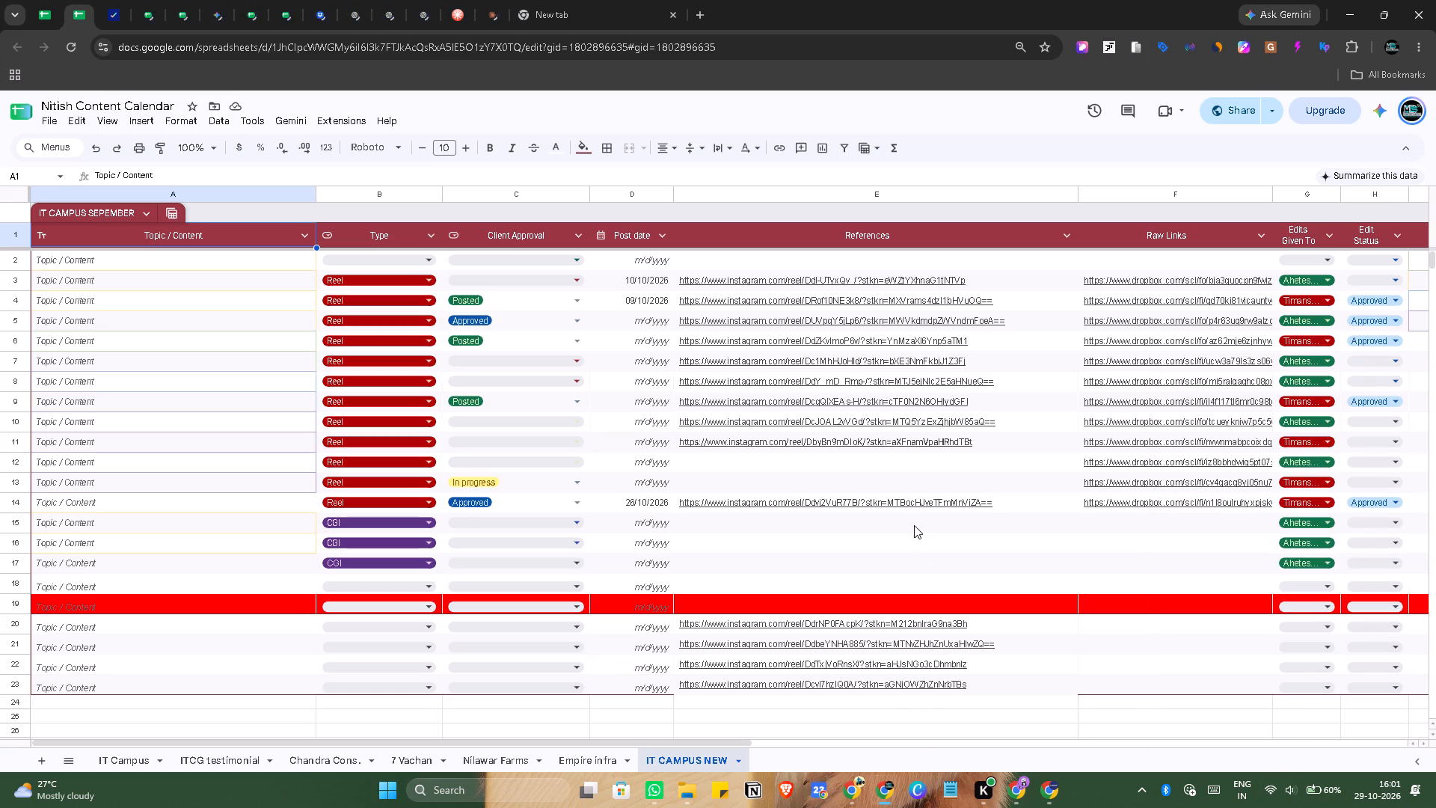
Start the "Aashiqui 2 Jukebox Full Songs" video on YouTube in another browser window, then minimise that window.
{"action": "left_click", "coordinate": [855, 781]}
{"action": "left_click", "coordinate": [679, 8]}
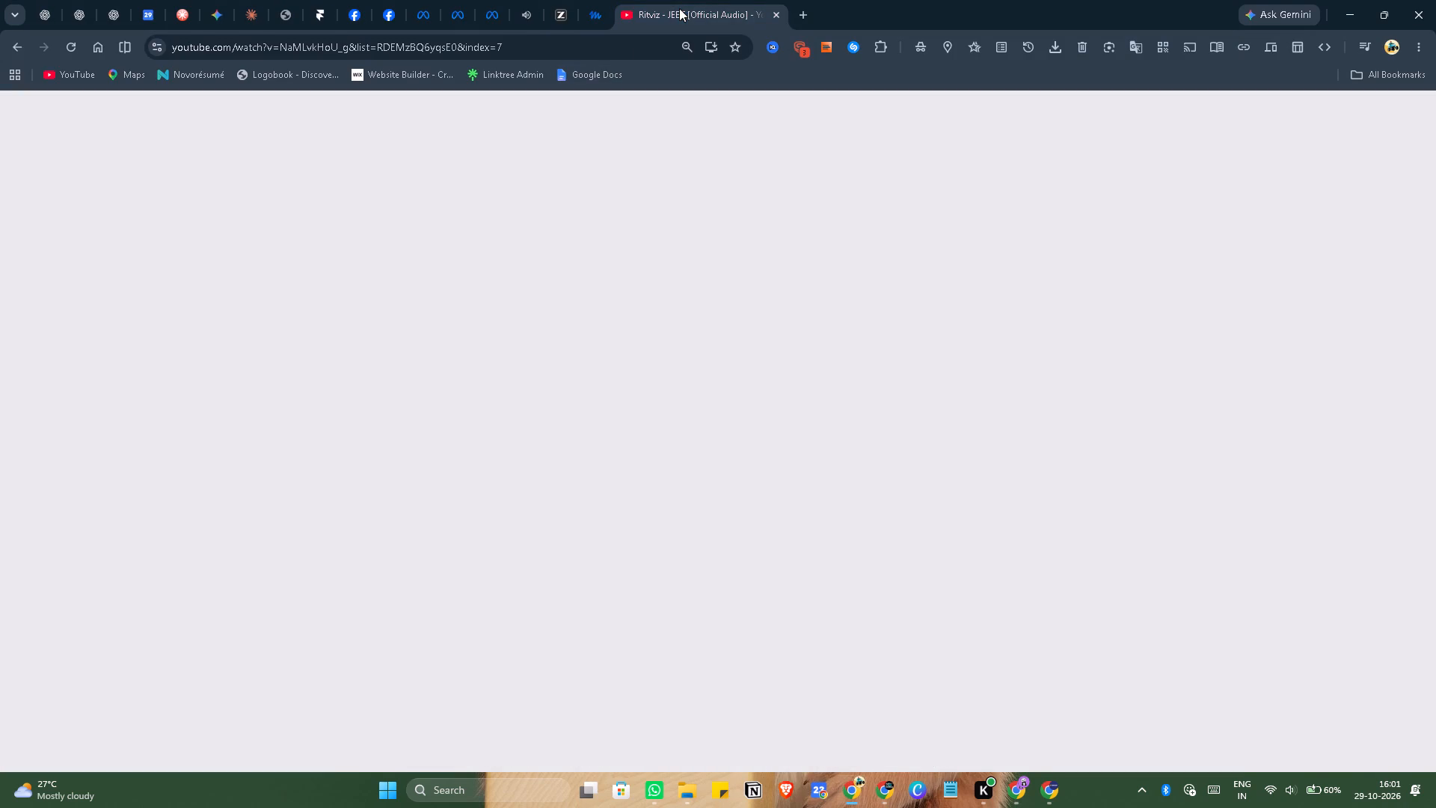
{"action": "scroll", "coordinate": [1205, 573], "scroll_direction": "down", "scroll_amount": 4}
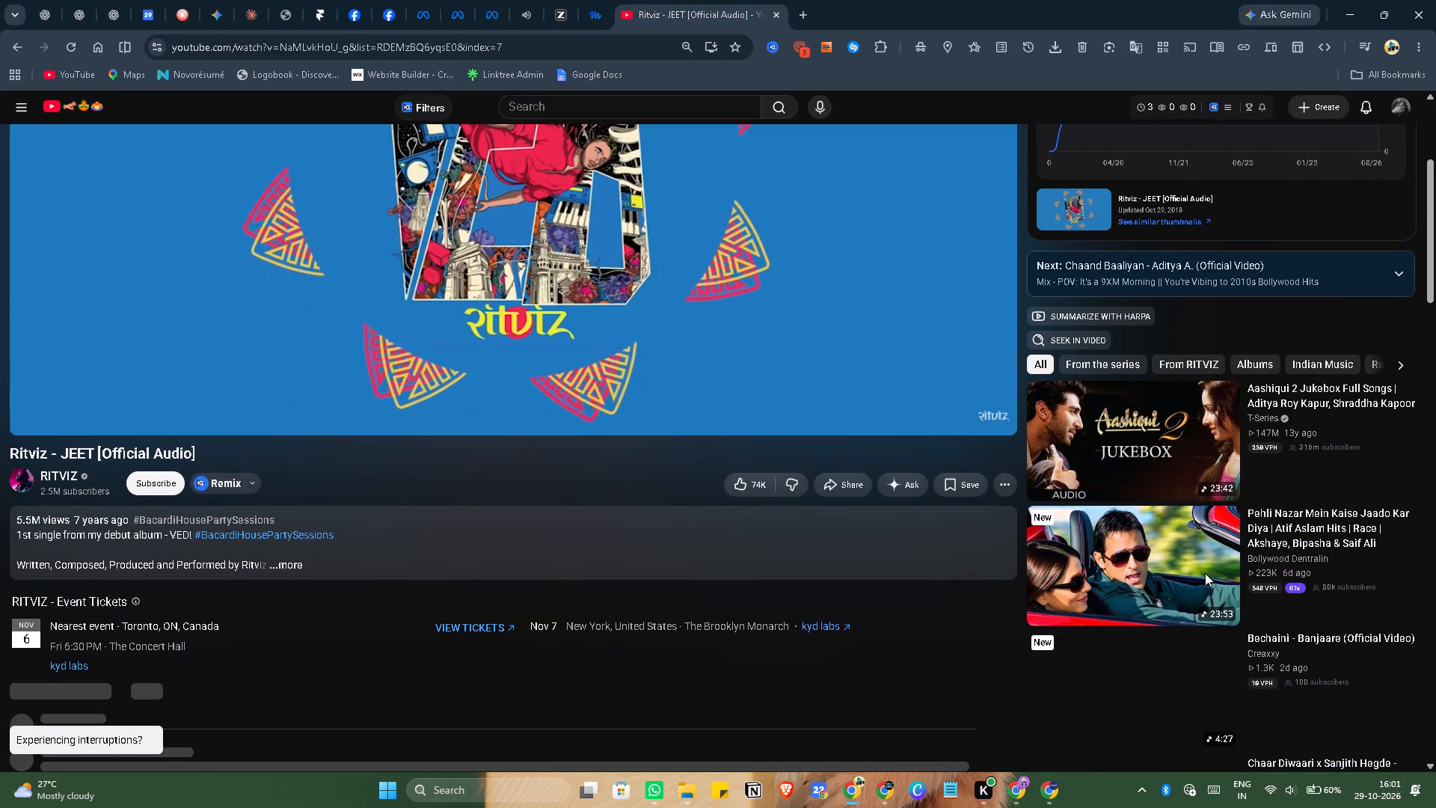
{"action": "left_click", "coordinate": [1145, 417]}
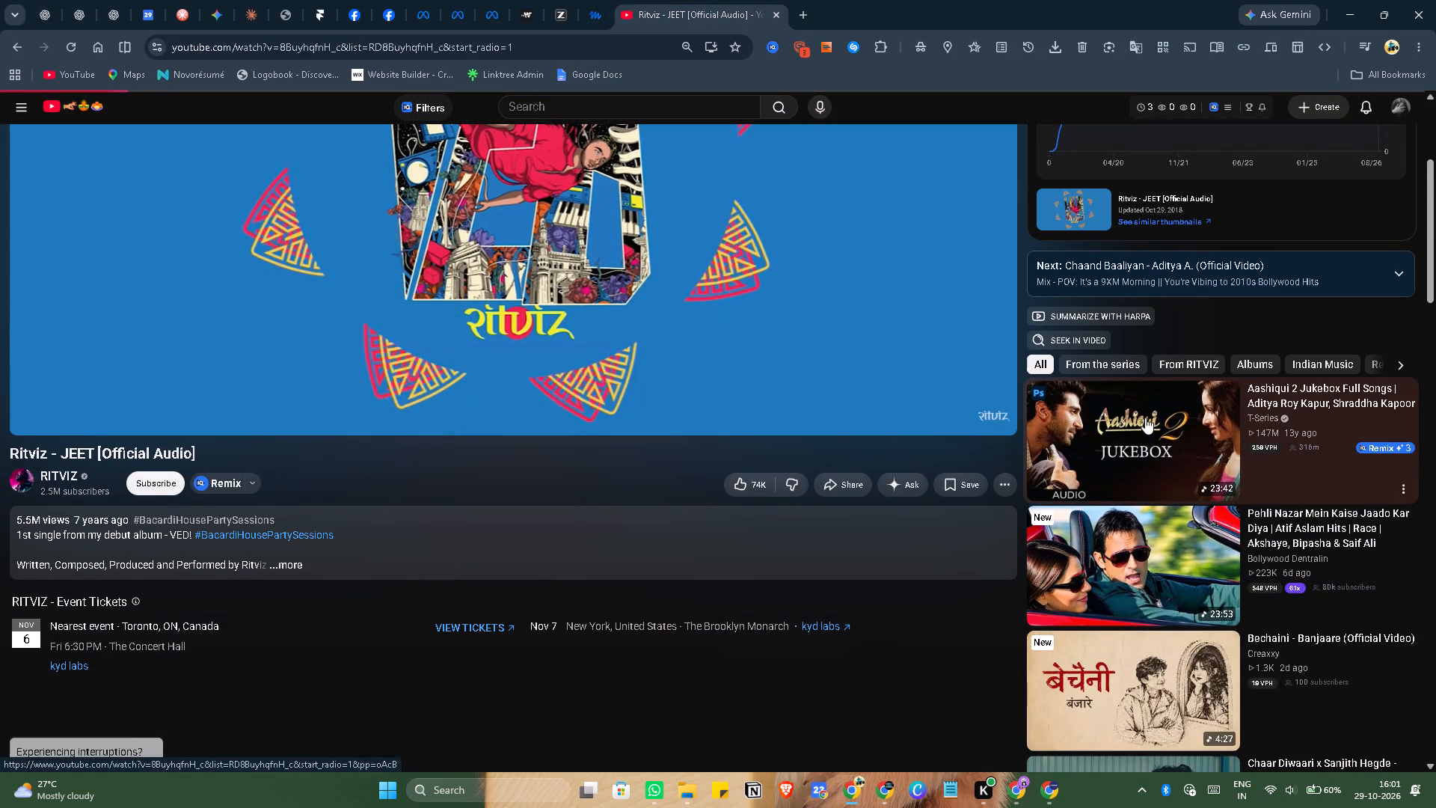
{"action": "left_click", "coordinate": [1145, 417]}
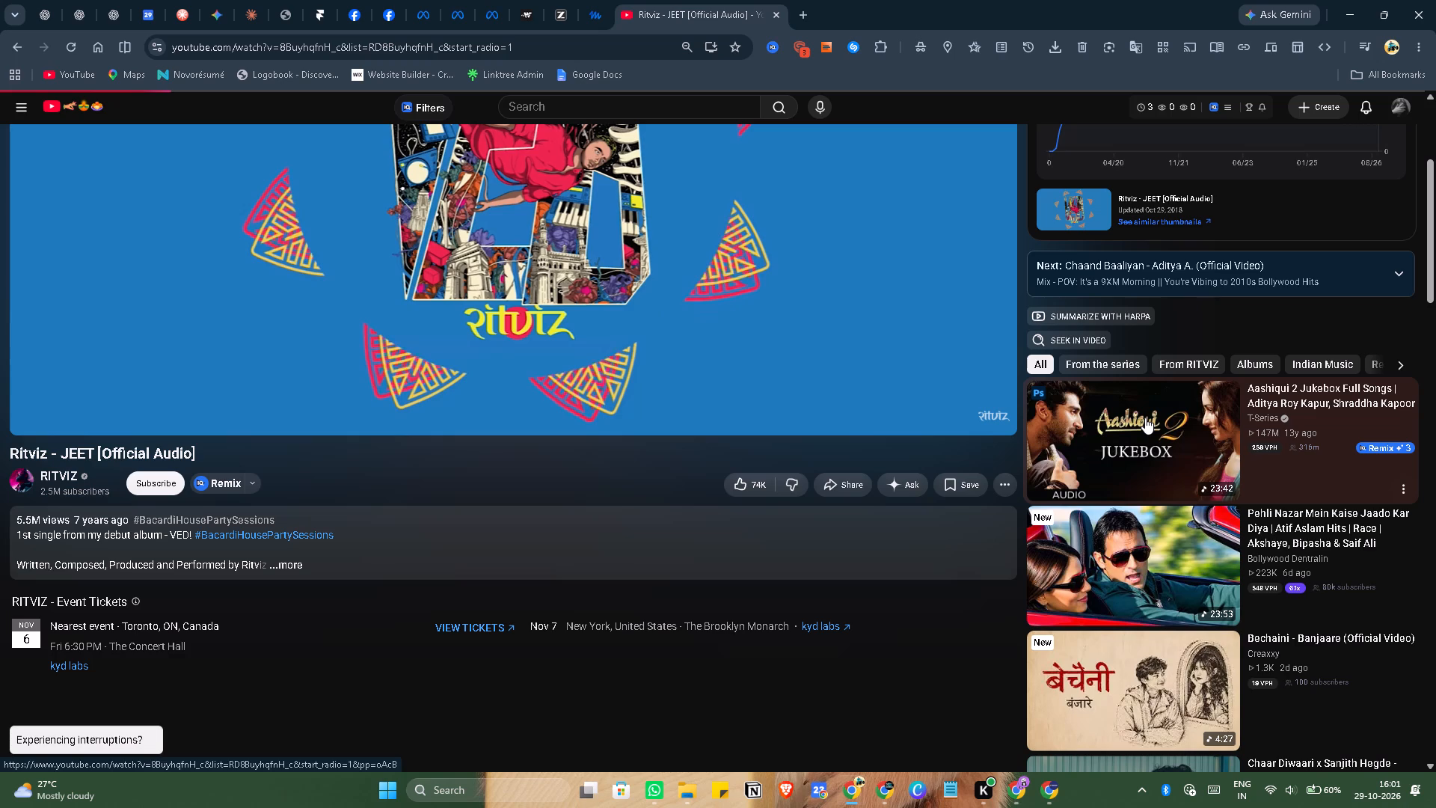
{"action": "left_click", "coordinate": [1334, 403]}
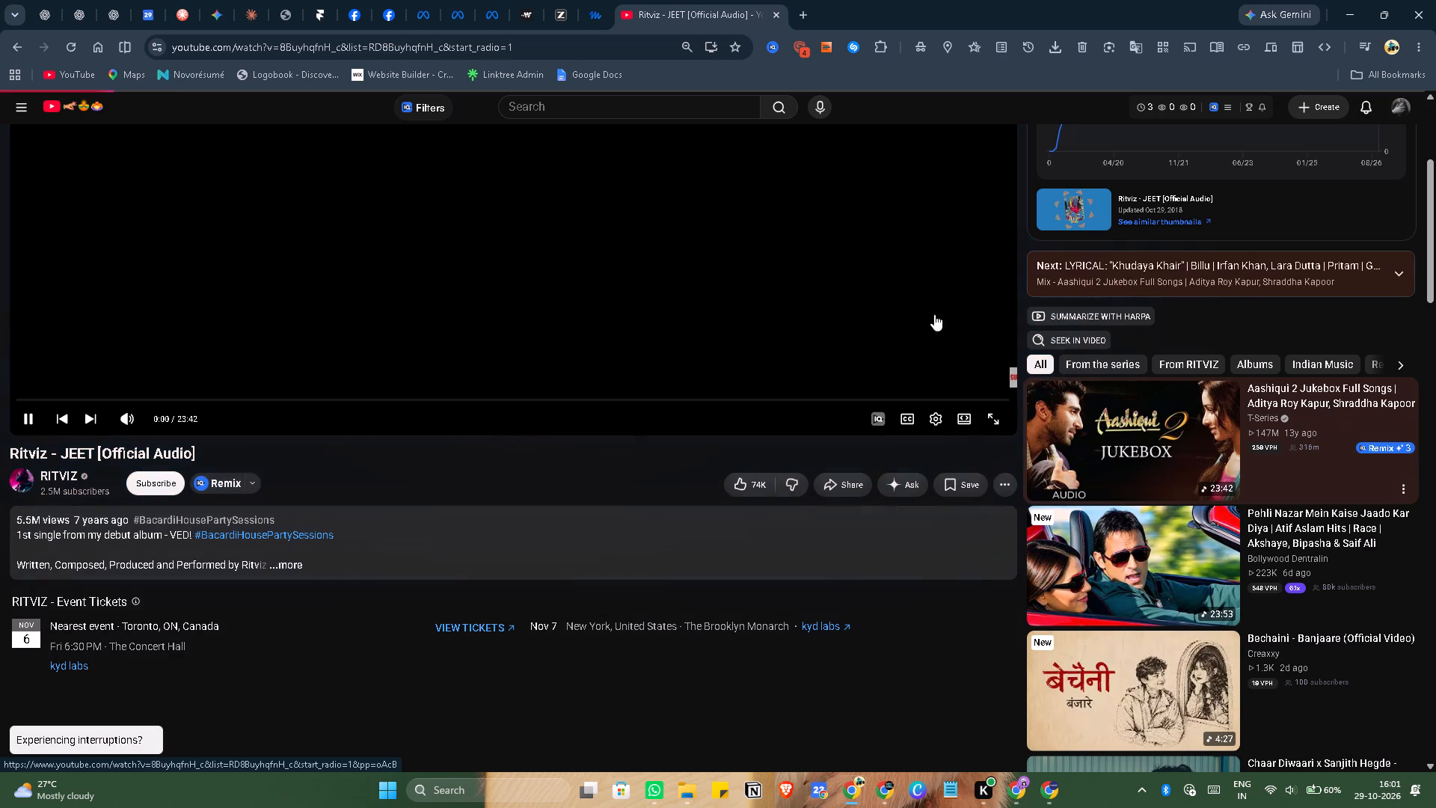
{"action": "scroll", "coordinate": [818, 280], "scroll_direction": "up", "scroll_amount": 4}
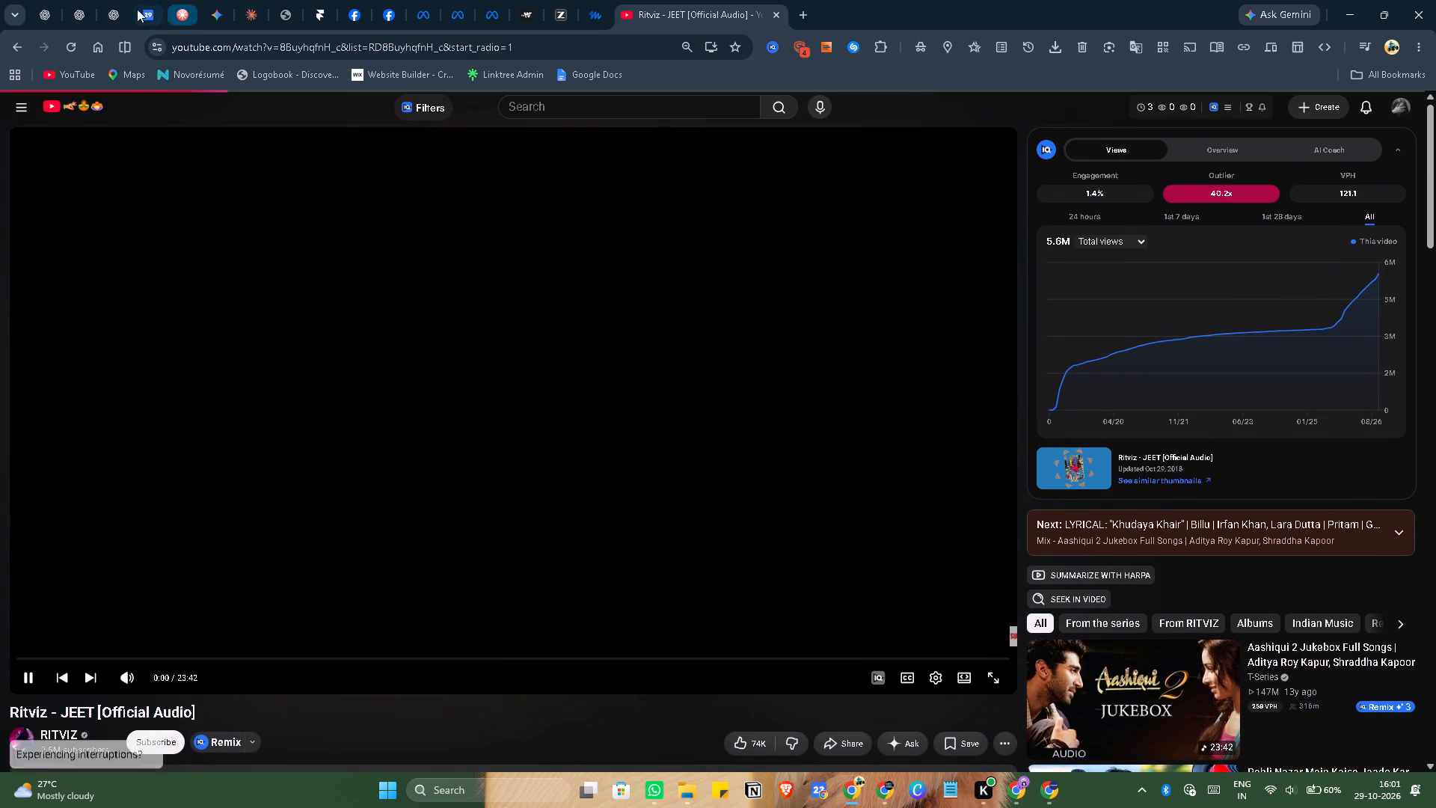
{"action": "left_click", "coordinate": [1349, 0]}
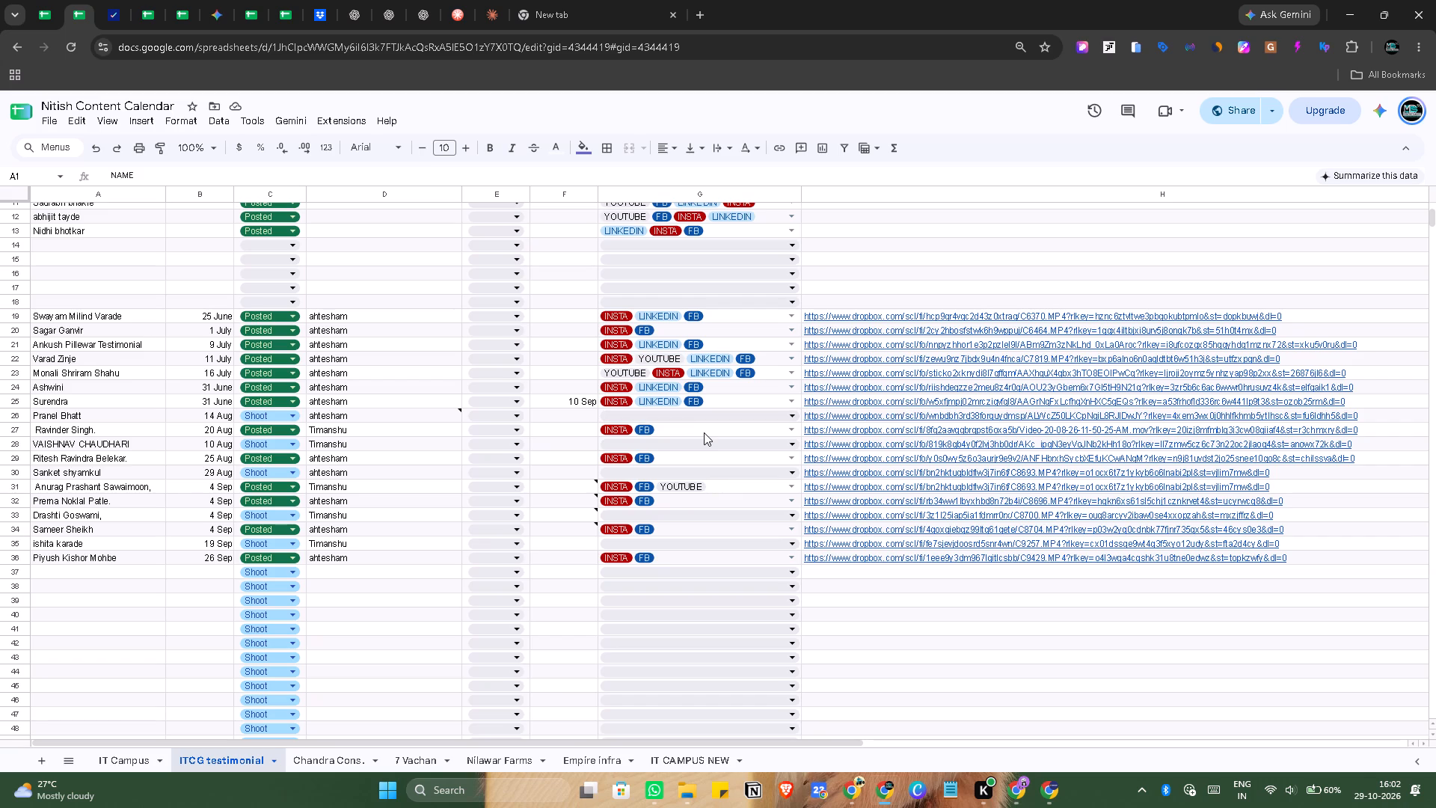
{"action": "left_click", "coordinate": [704, 432]}
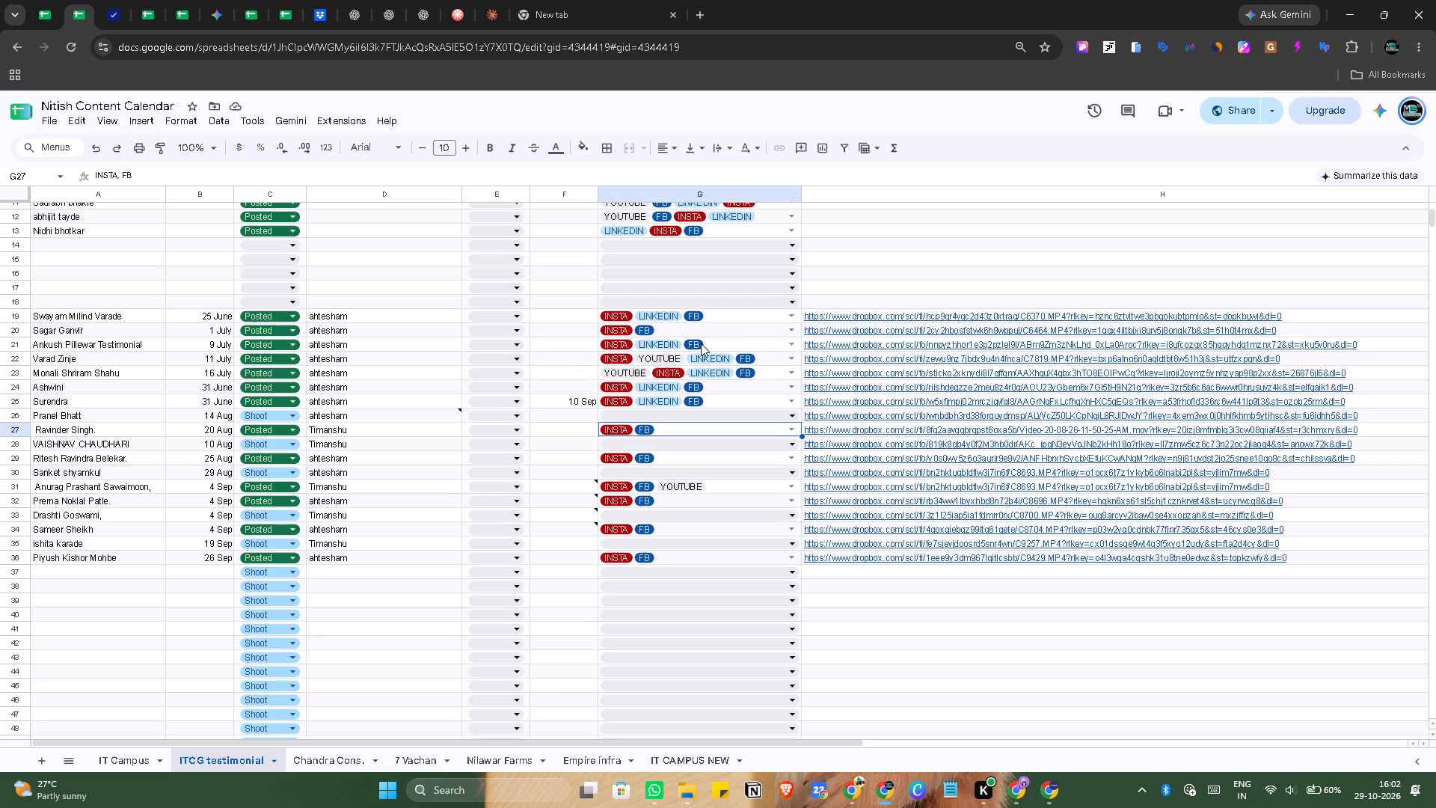
Return to YouTube Studio, start a video upload and browse for the file in the IT Campus guru Testimonial folder.
{"action": "left_click", "coordinate": [1055, 777]}
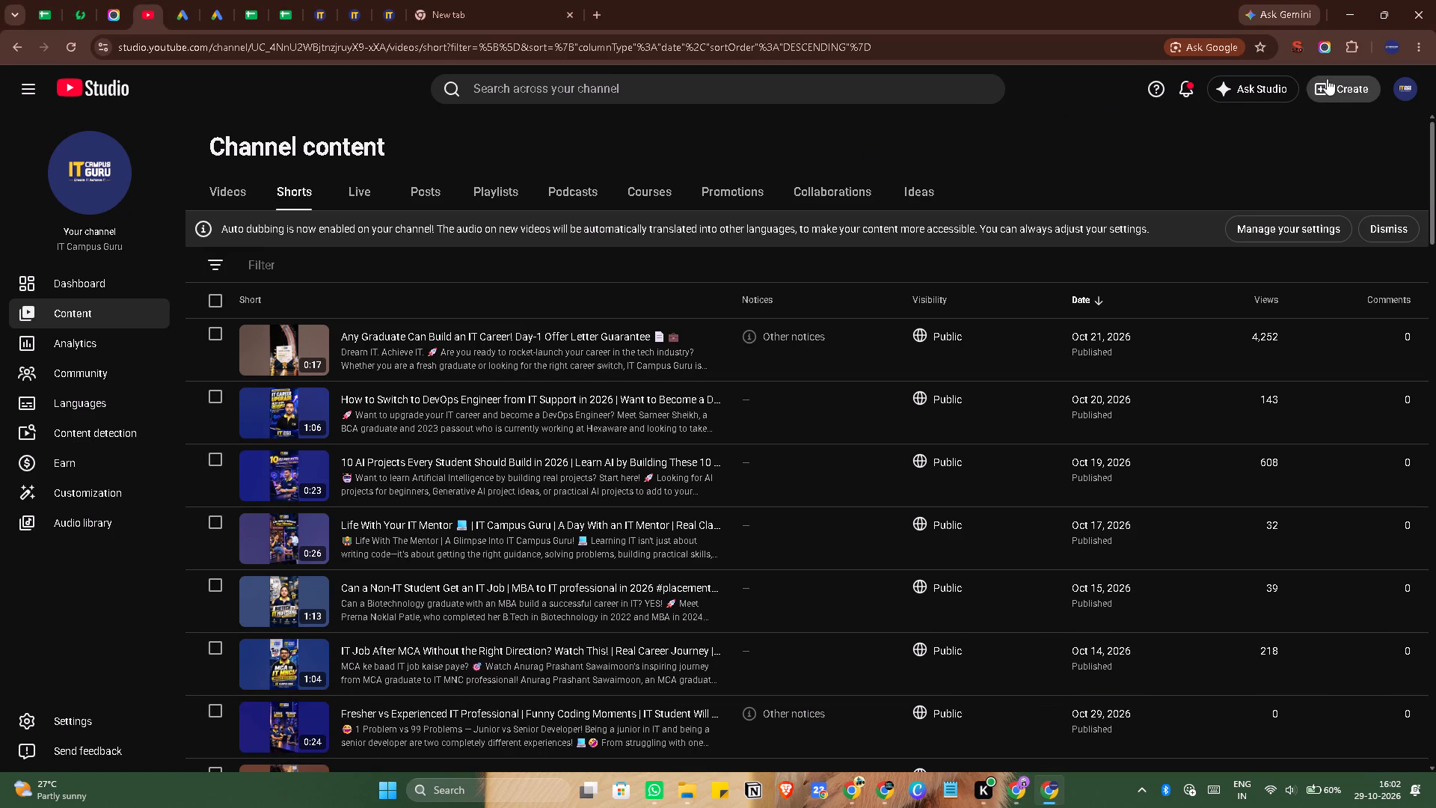
{"action": "left_click", "coordinate": [1351, 77]}
{"action": "left_click", "coordinate": [1308, 120]}
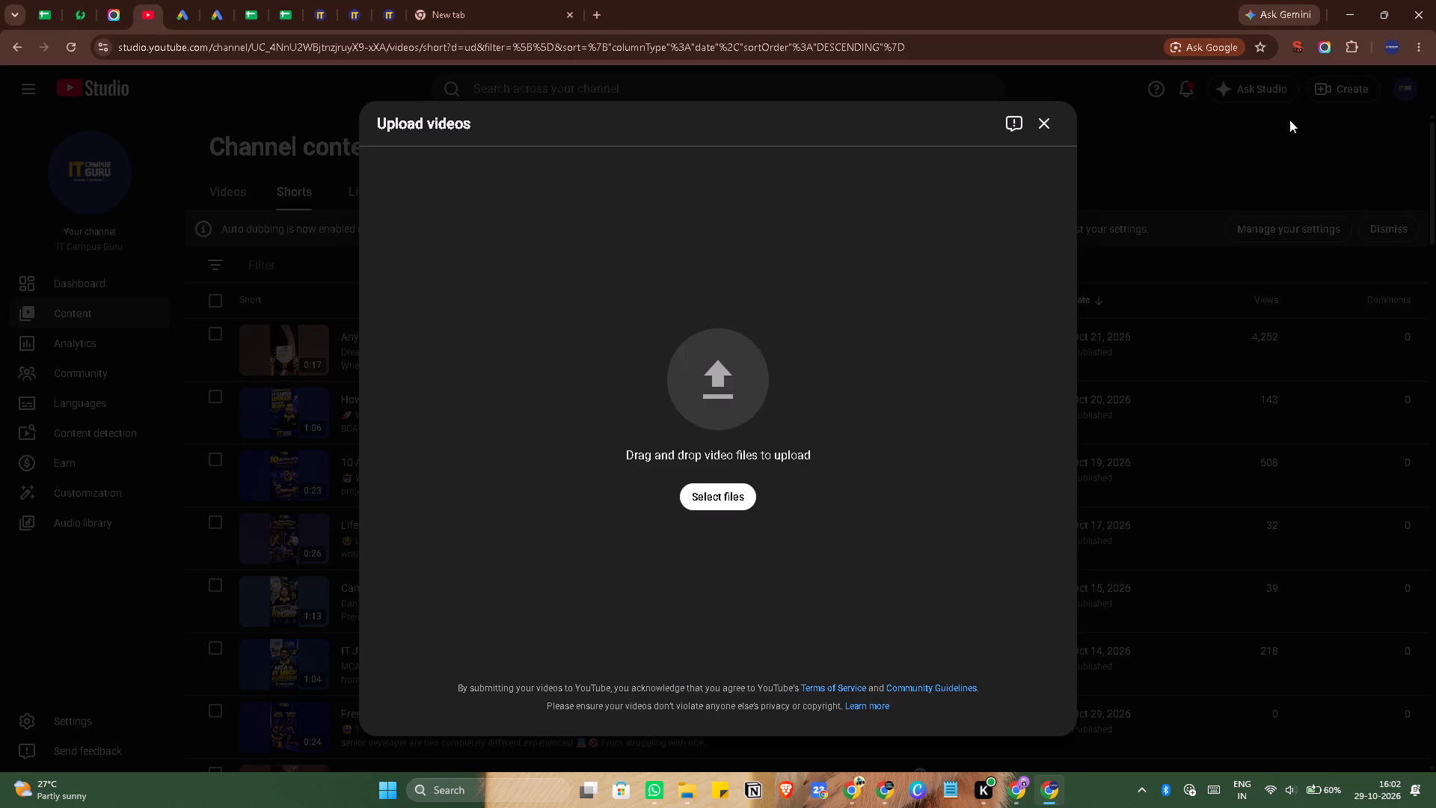
{"action": "left_click", "coordinate": [724, 505]}
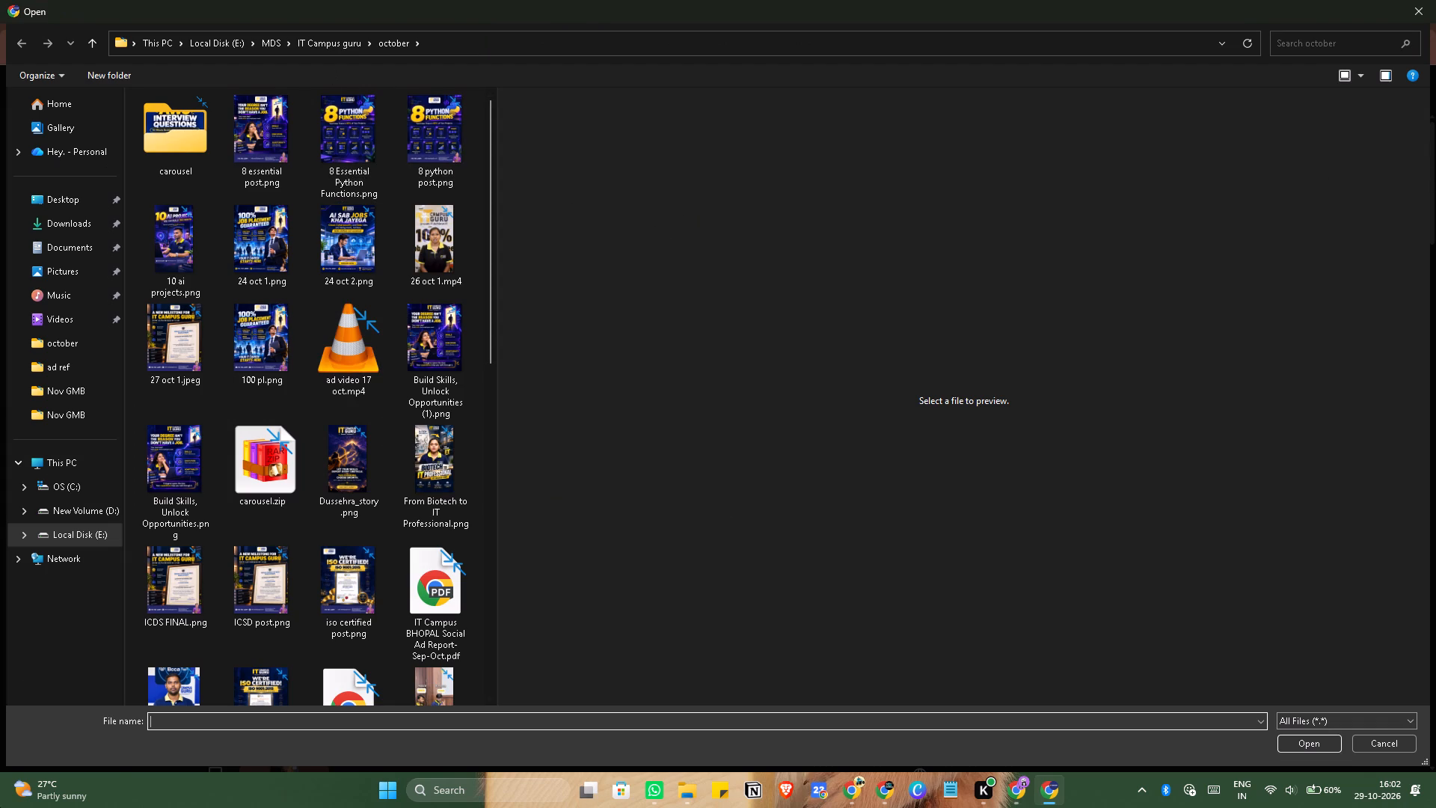
{"action": "left_click", "coordinate": [329, 44]}
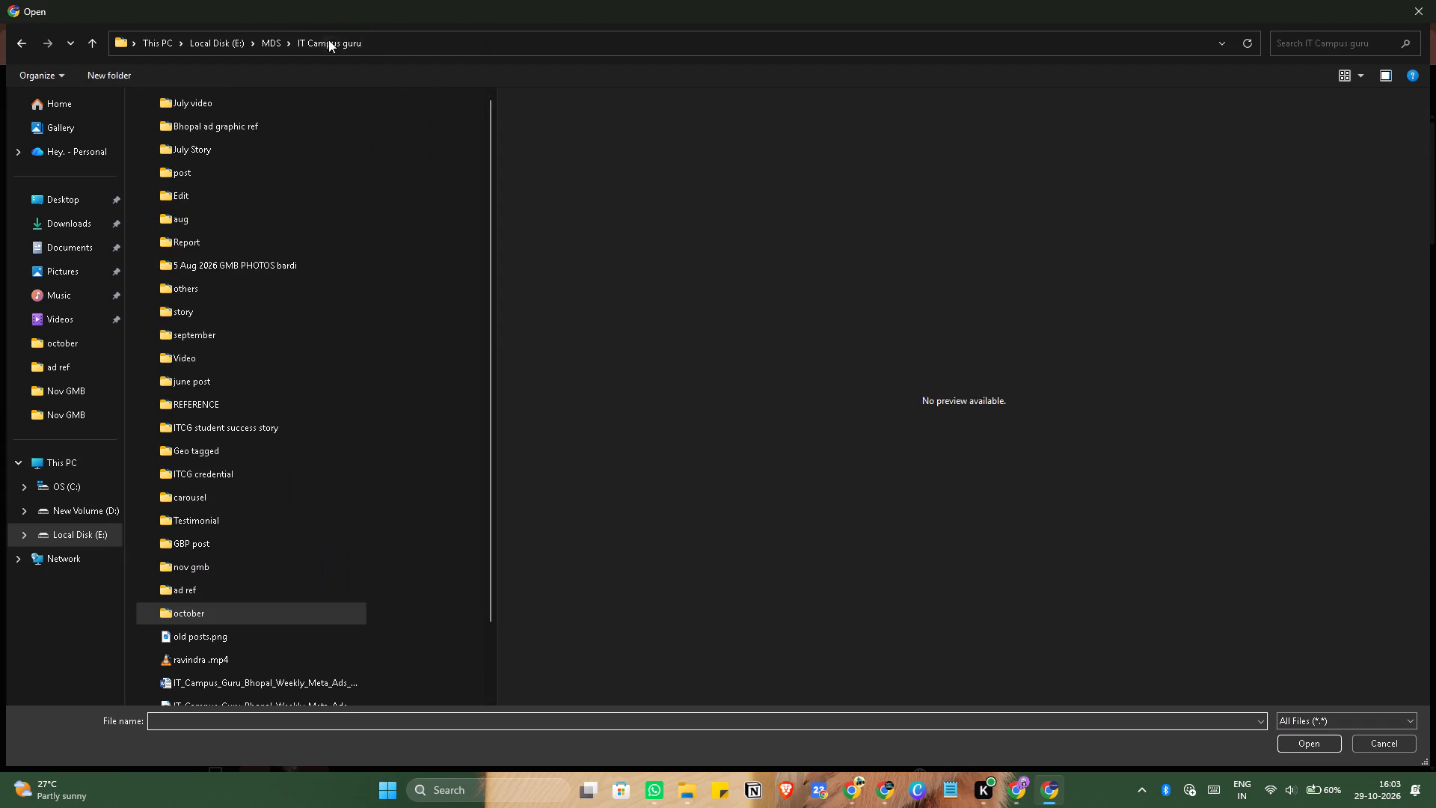
{"action": "scroll", "coordinate": [249, 384], "scroll_direction": "down", "scroll_amount": 2}
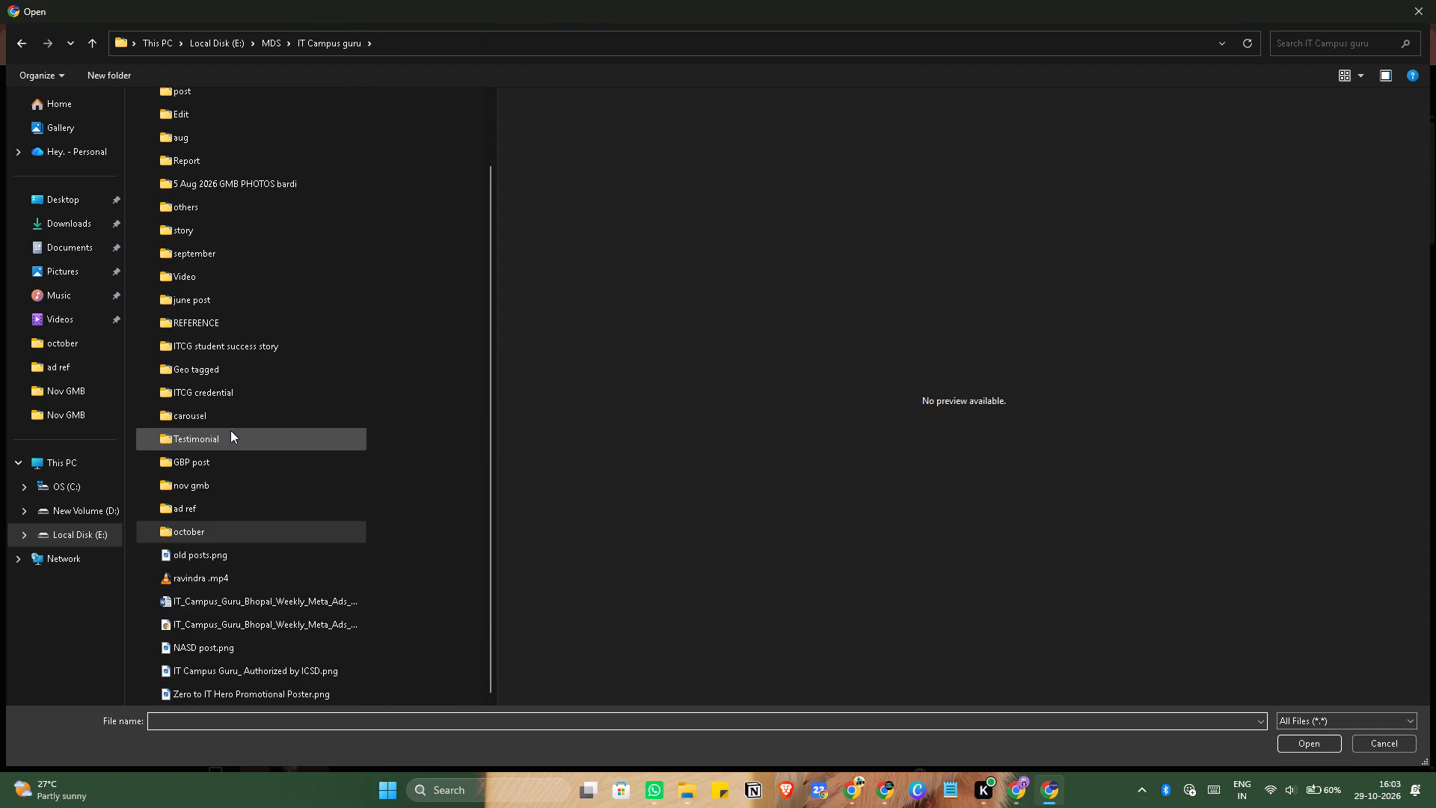
{"action": "double_click", "coordinate": [228, 437]}
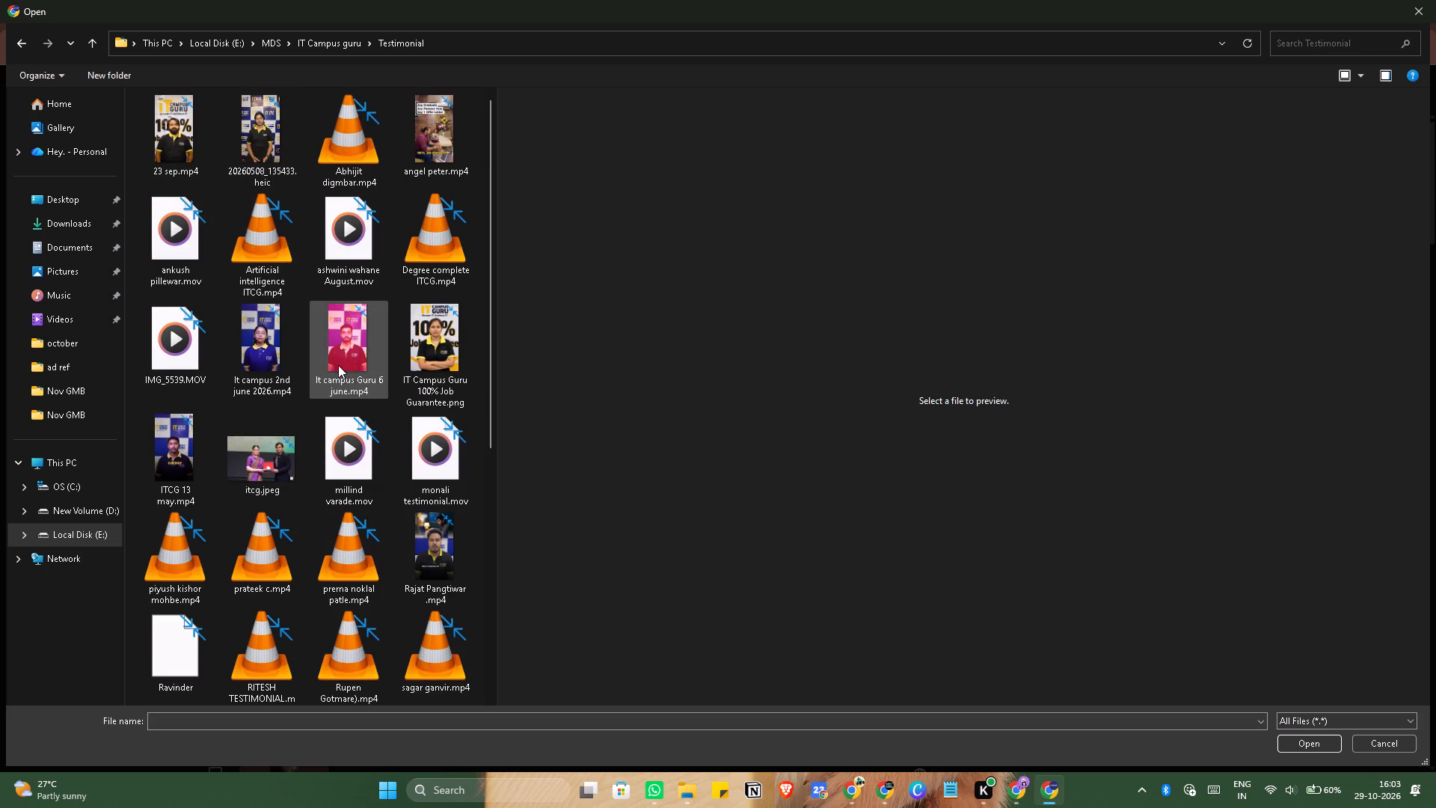
Check Ashwini's row in the ITCG testimonial sheet, then choose Ashwini's August .mov from the Testimonial folder for upload.
{"action": "scroll", "coordinate": [338, 365], "scroll_direction": "down", "scroll_amount": 2}
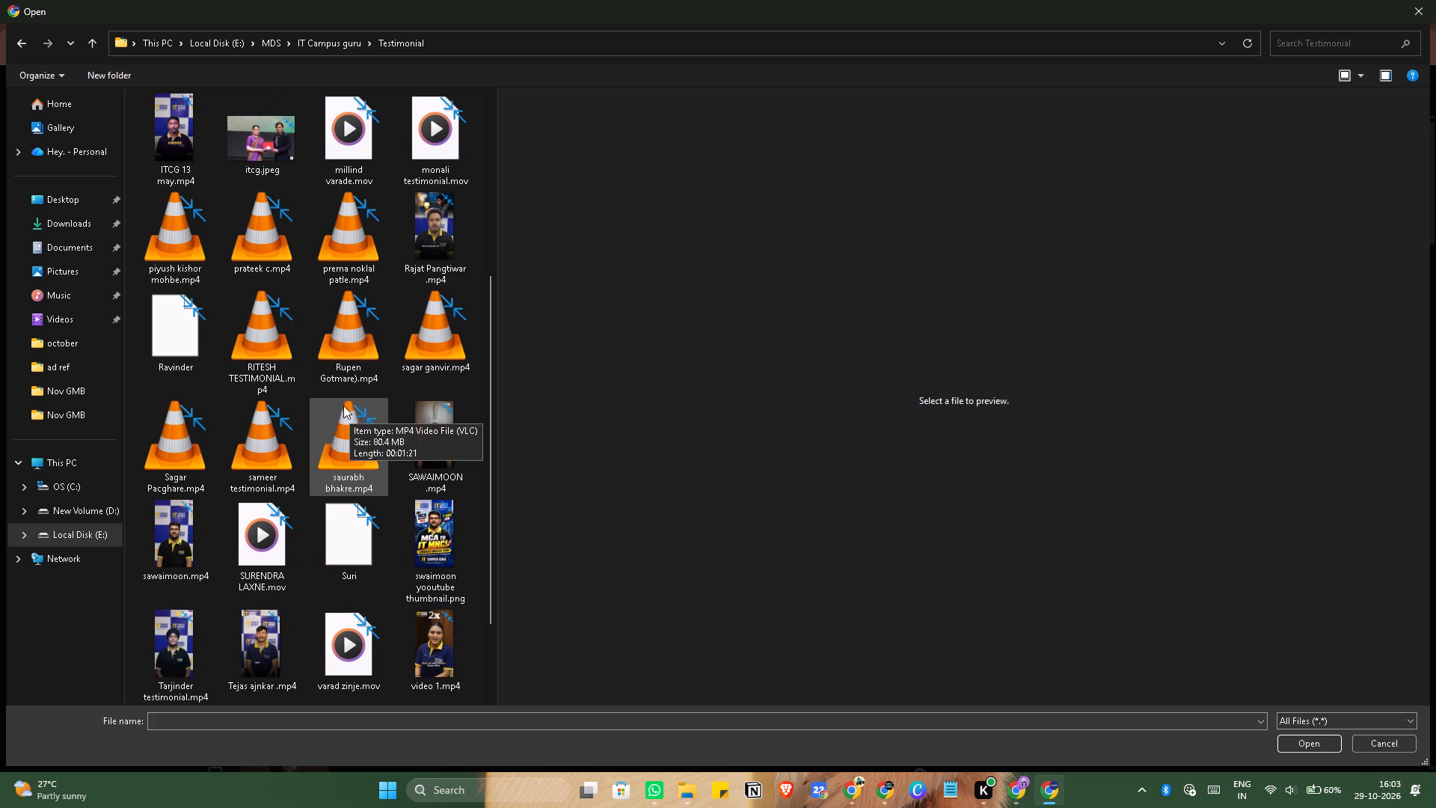
{"action": "key", "text": "alt+Tab"}
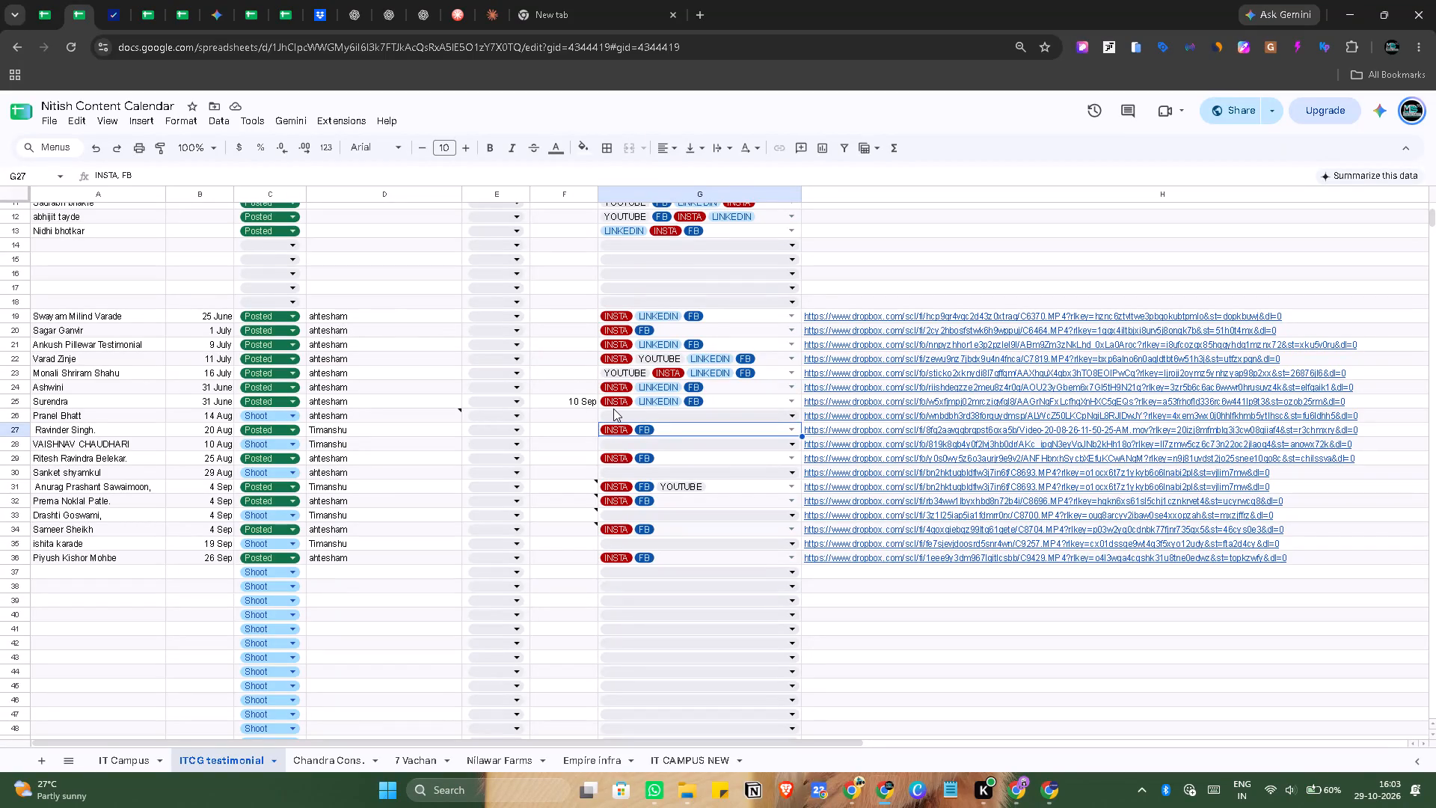
{"action": "left_click", "coordinate": [409, 386]}
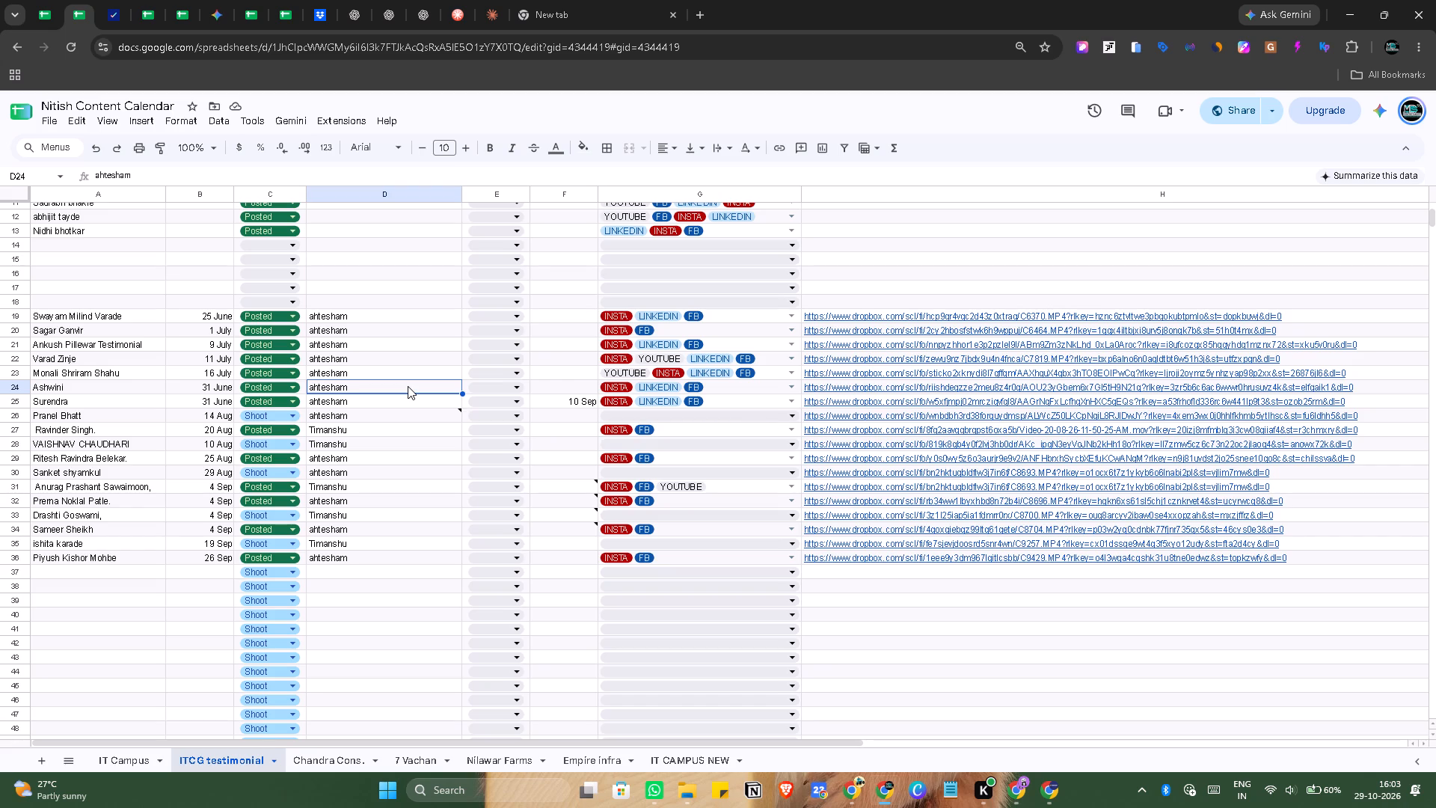
{"action": "key", "text": "alt+Tab"}
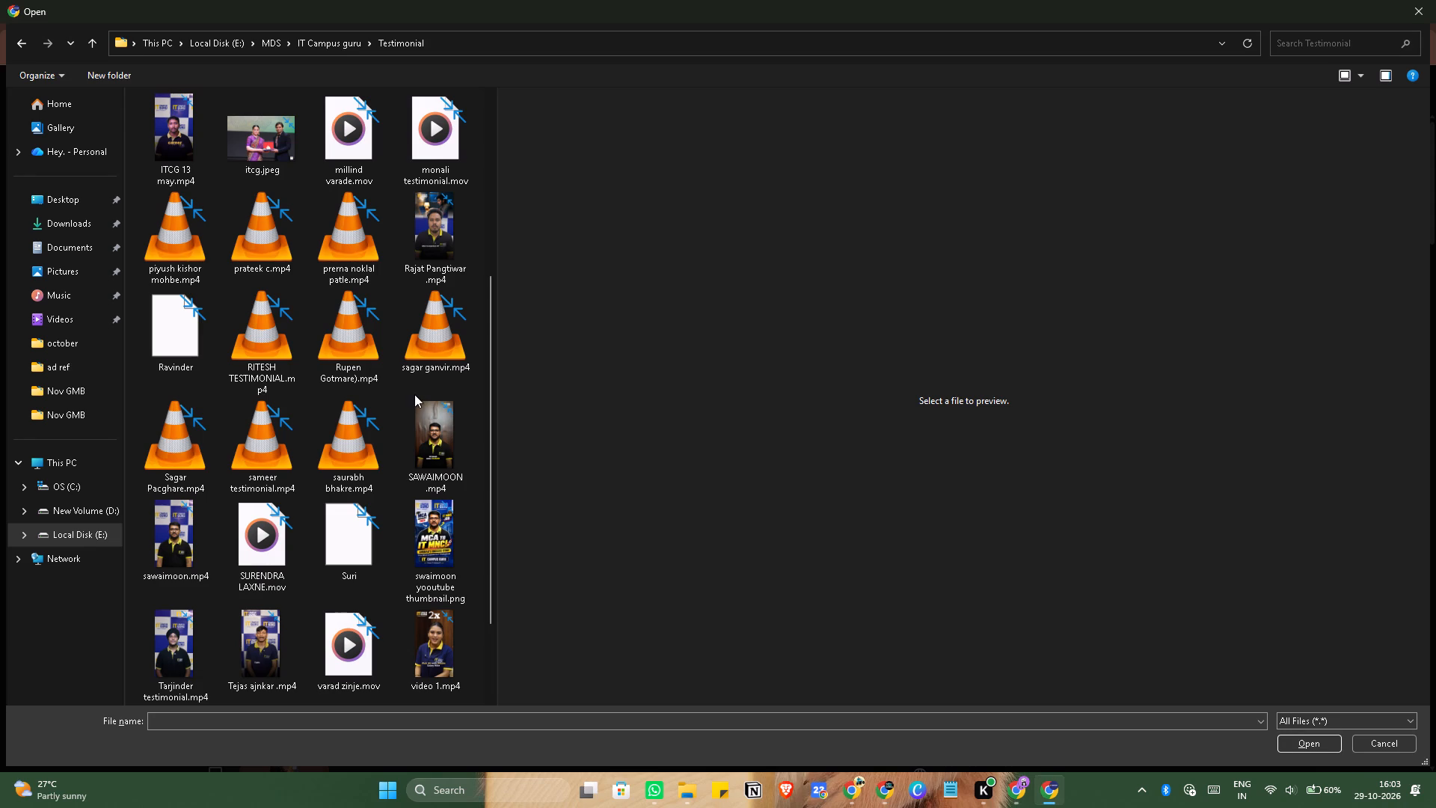
{"action": "scroll", "coordinate": [366, 448], "scroll_direction": "down", "scroll_amount": 1}
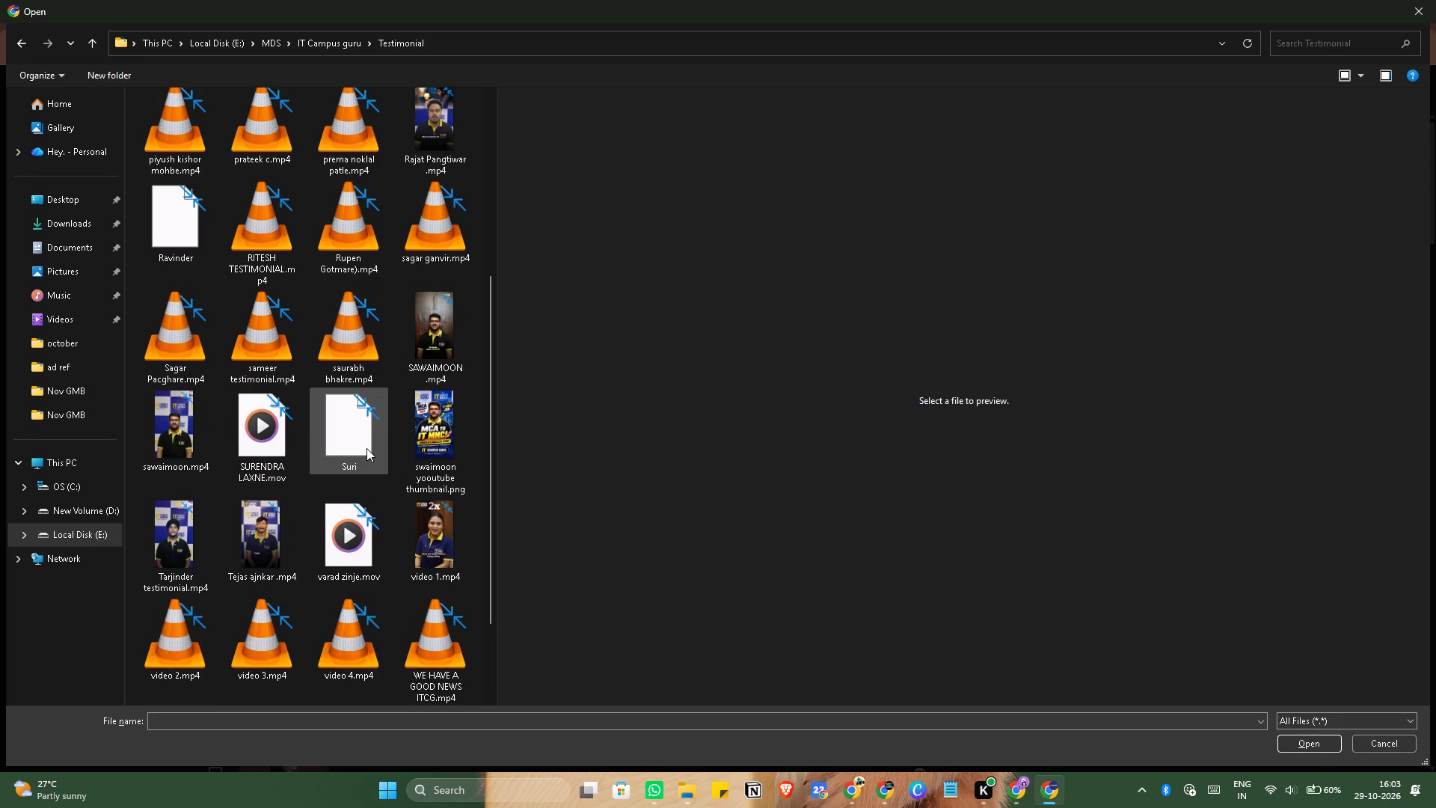
{"action": "scroll", "coordinate": [369, 433], "scroll_direction": "up", "scroll_amount": 6}
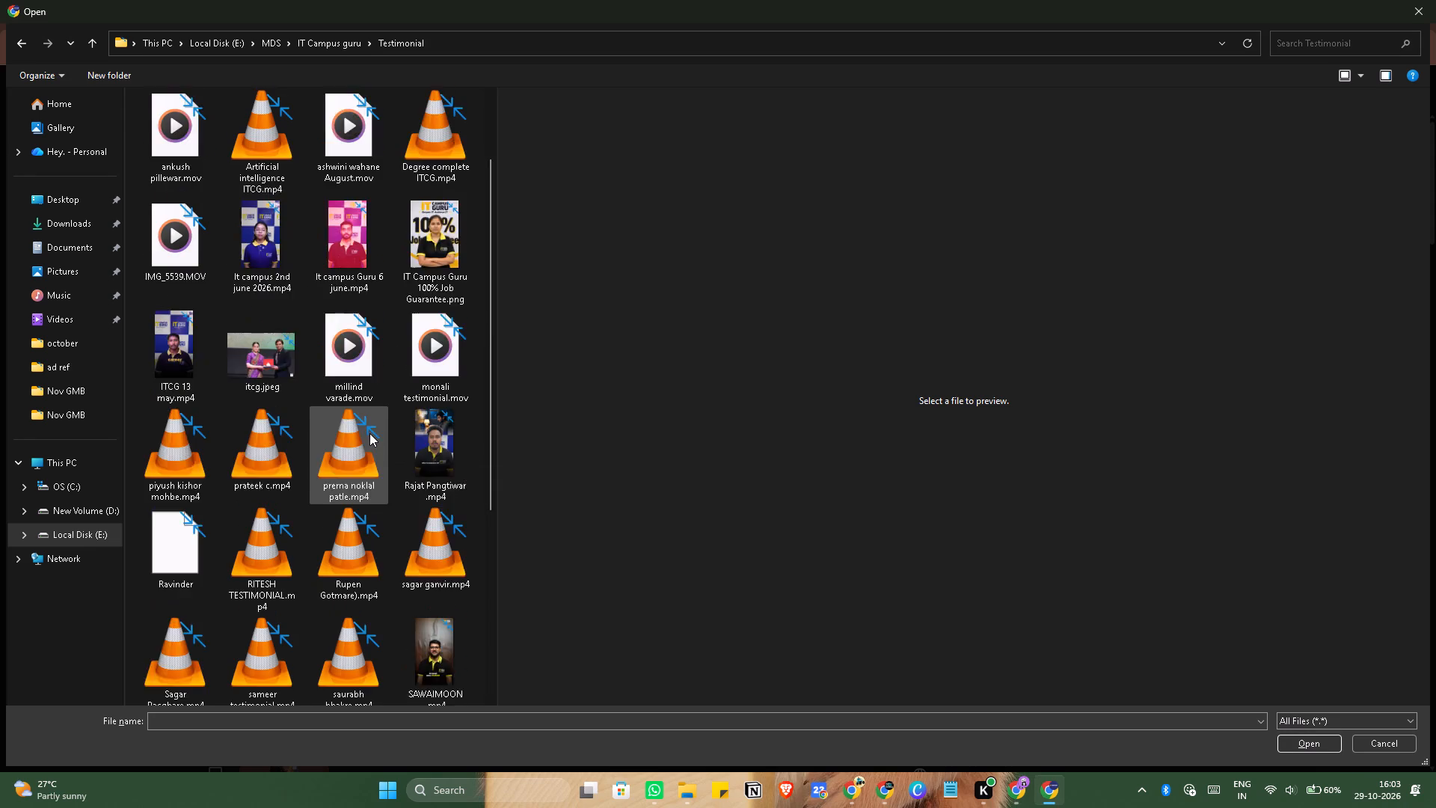
{"action": "scroll", "coordinate": [370, 430], "scroll_direction": "up", "scroll_amount": 4}
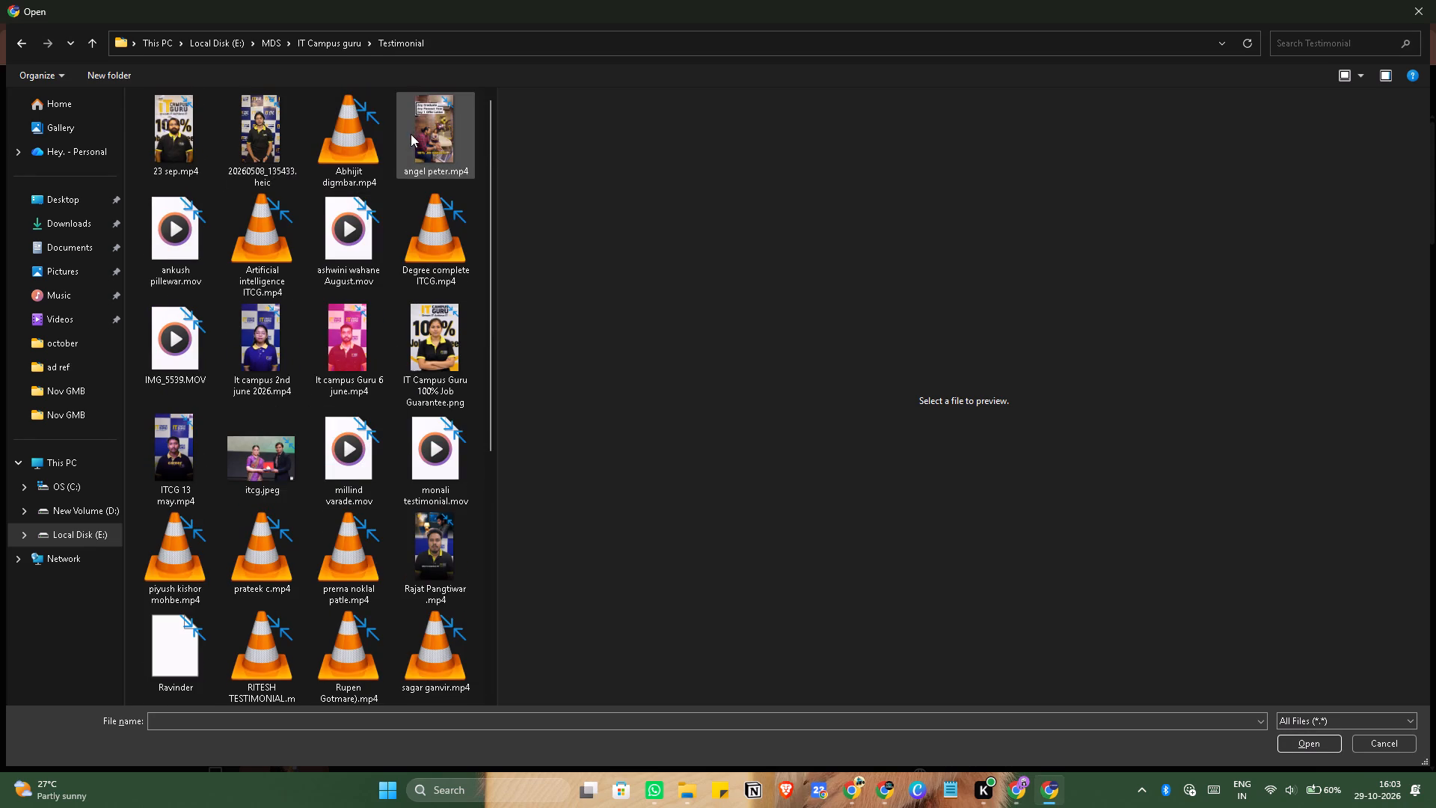
{"action": "left_click", "coordinate": [360, 220]}
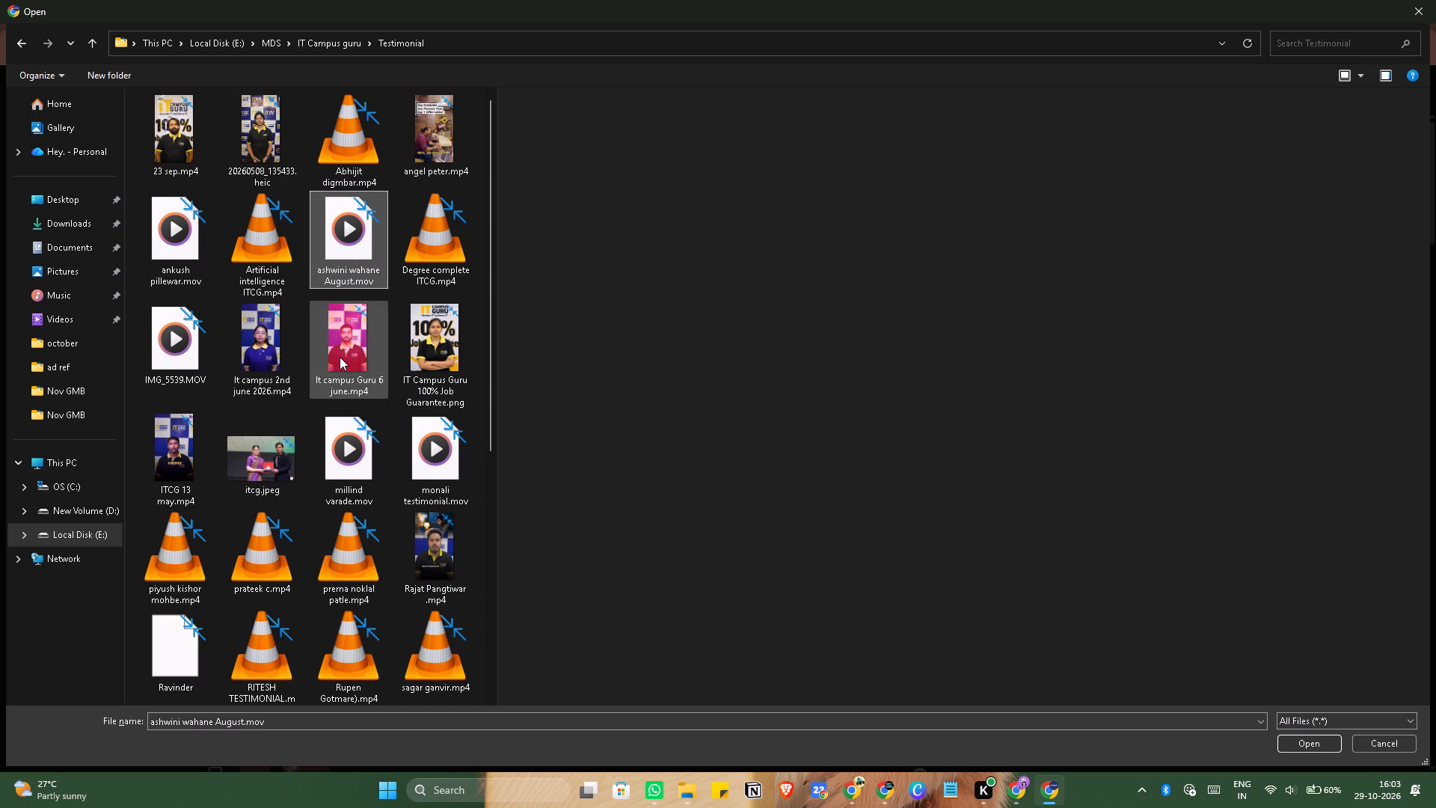
{"action": "left_click", "coordinate": [1323, 741]}
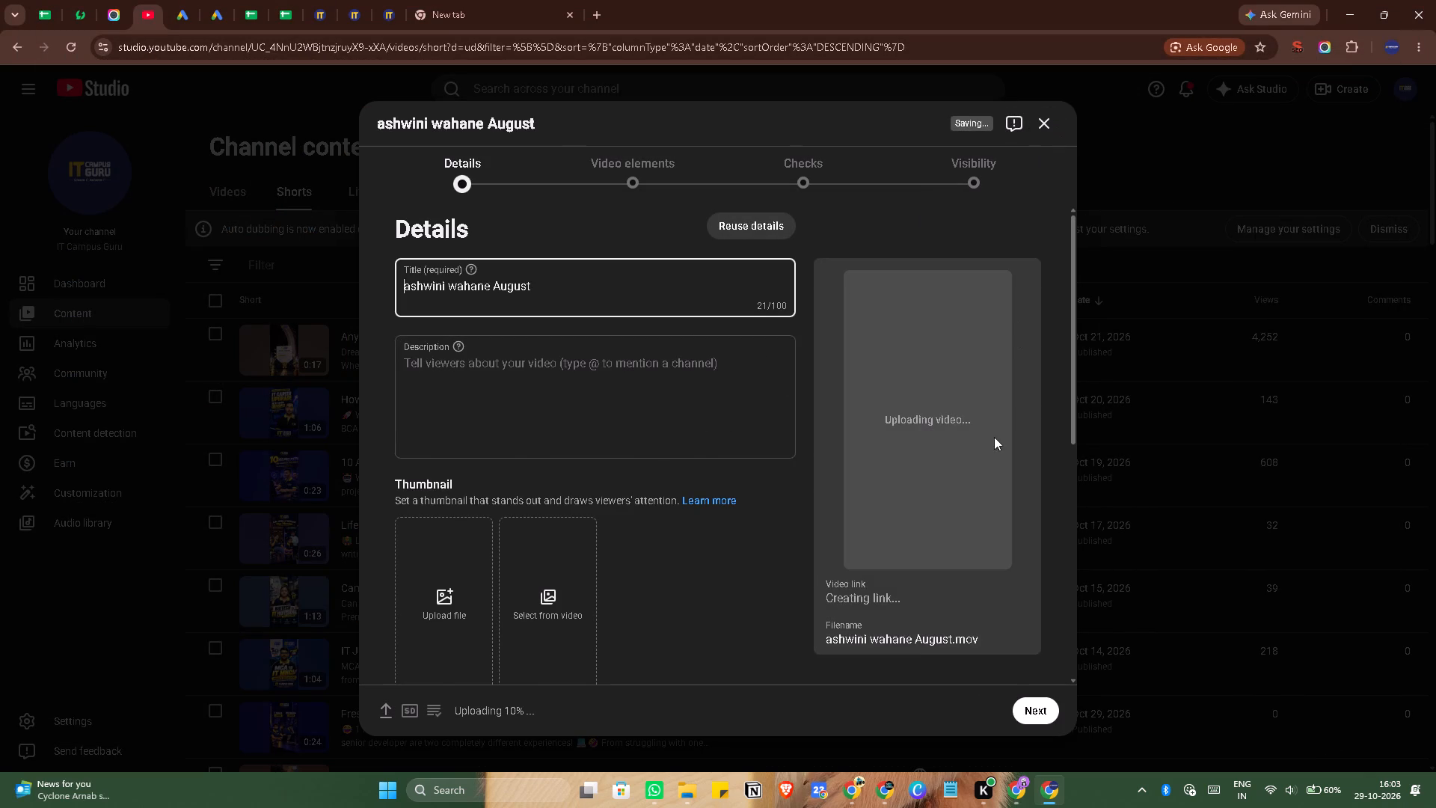
Finish the upload of Ashwini's August testimonial as not made for kids, with its visibility saved as Private.
{"action": "left_click", "coordinate": [1038, 711]}
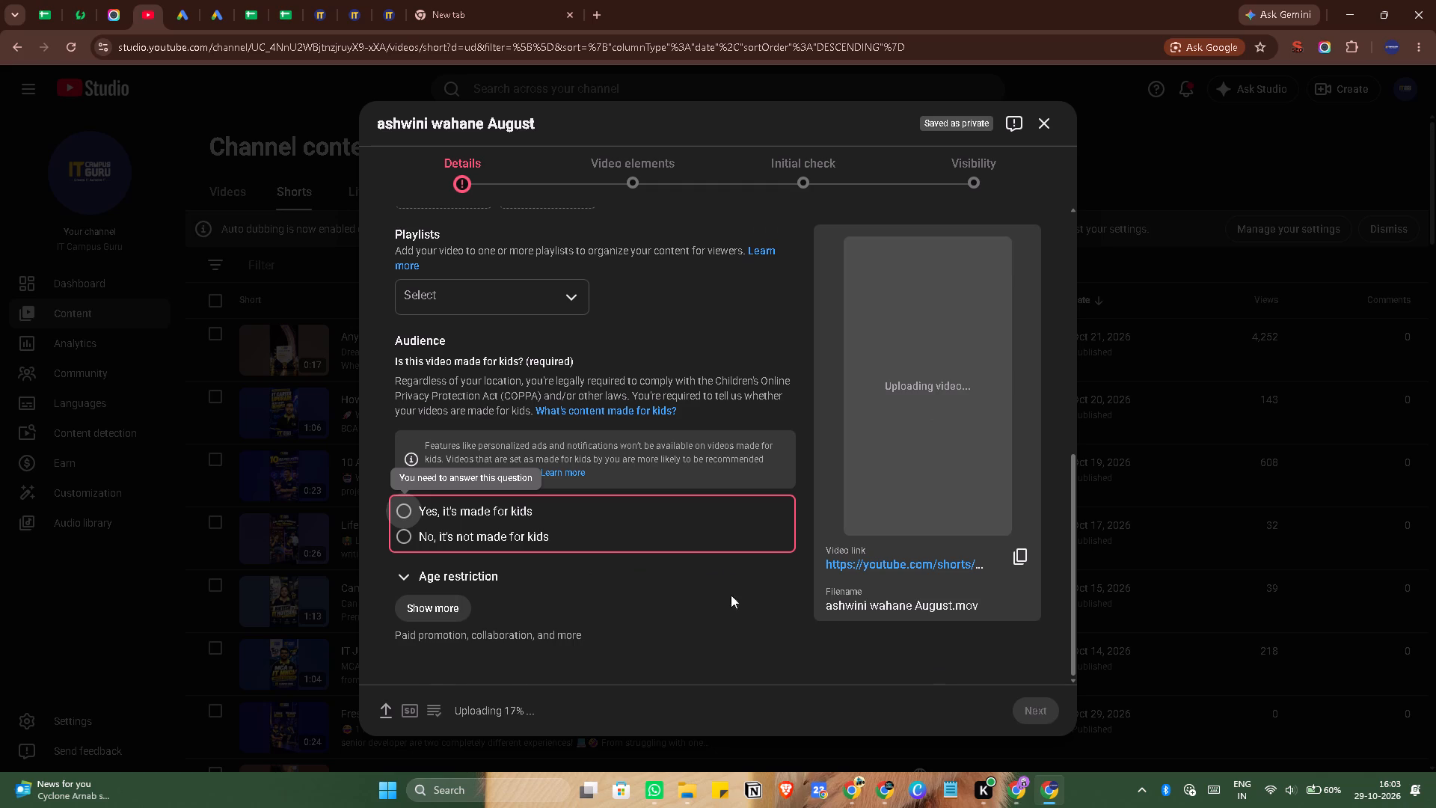
{"action": "left_click", "coordinate": [414, 529]}
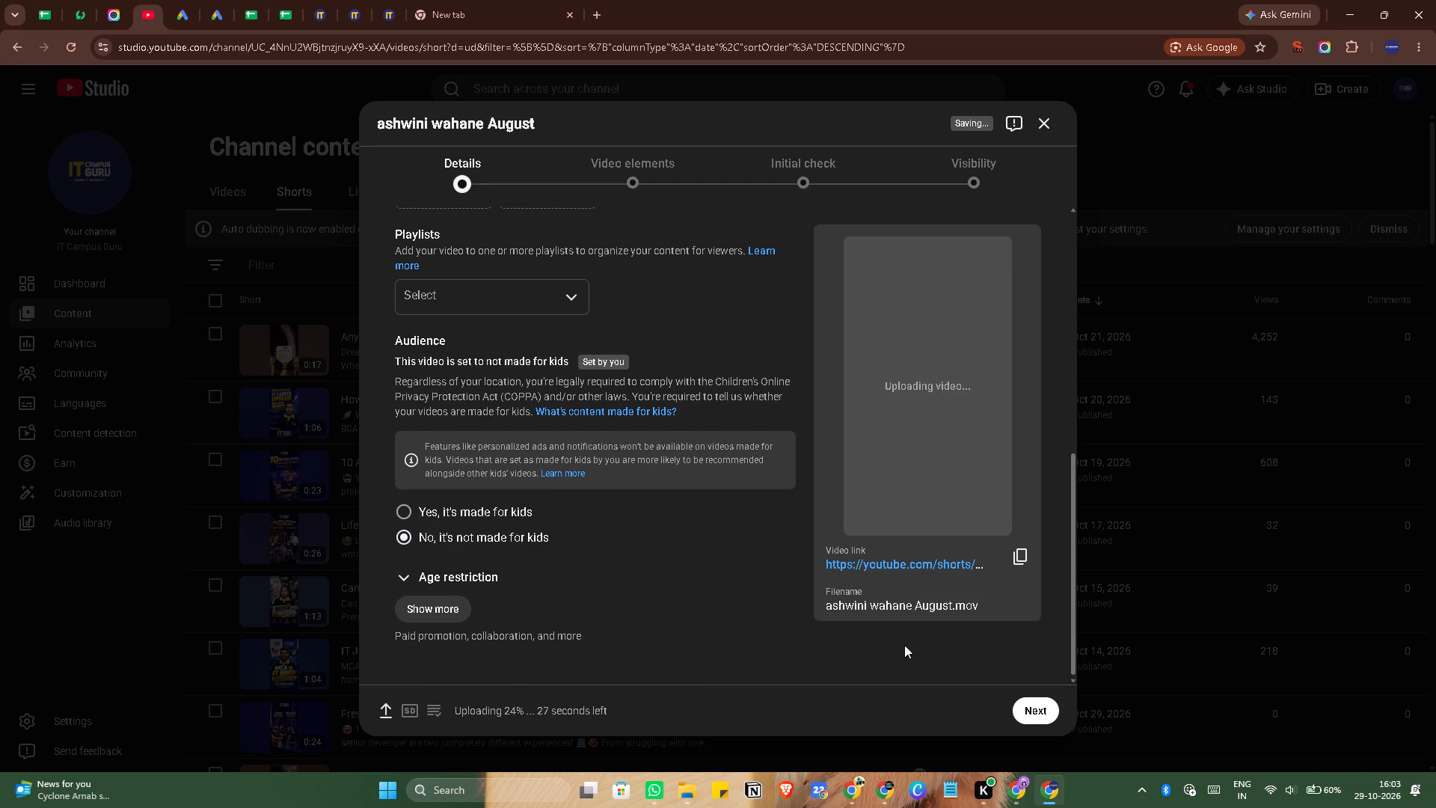
{"action": "left_click", "coordinate": [1047, 712]}
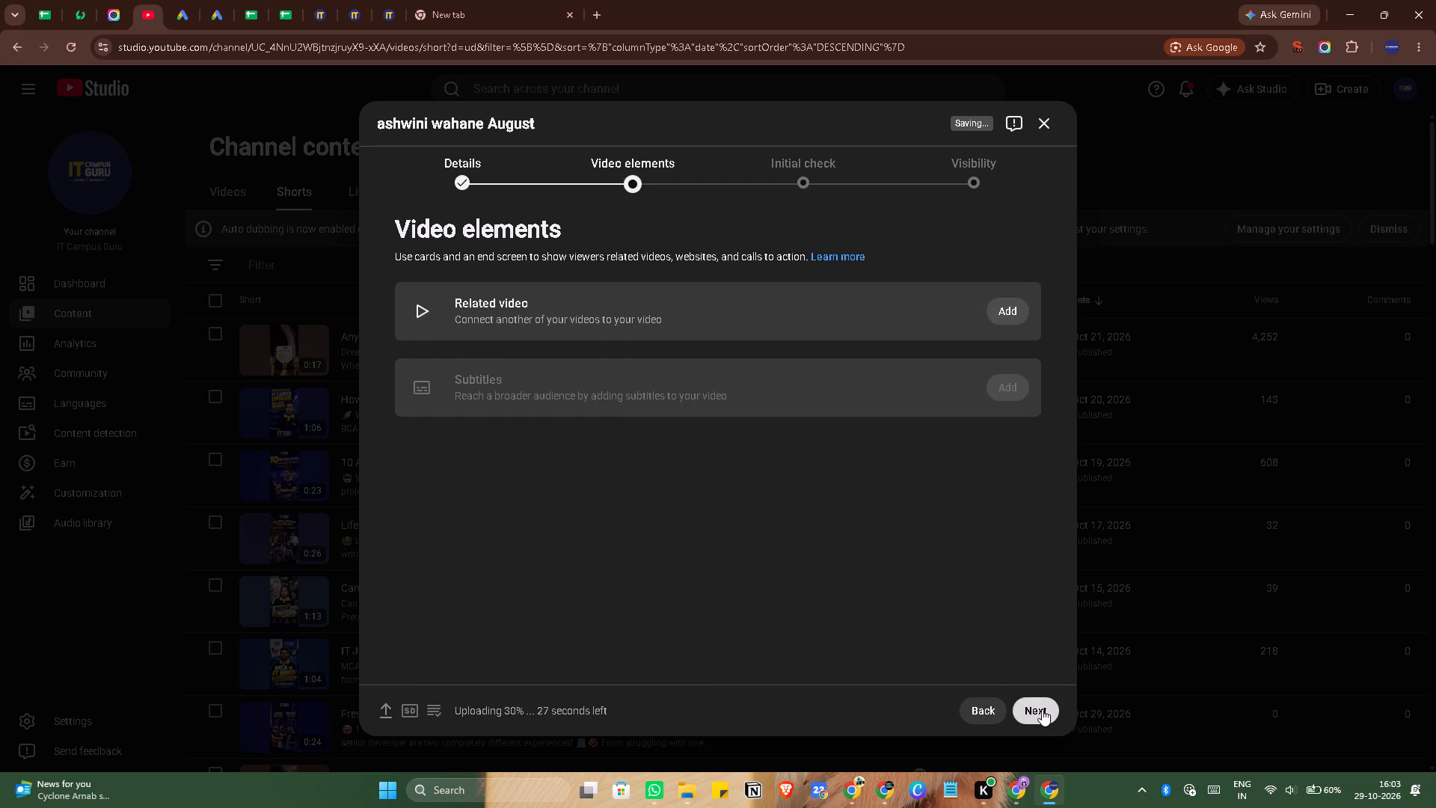
{"action": "left_click", "coordinate": [1042, 709]}
{"action": "left_click", "coordinate": [1042, 709]}
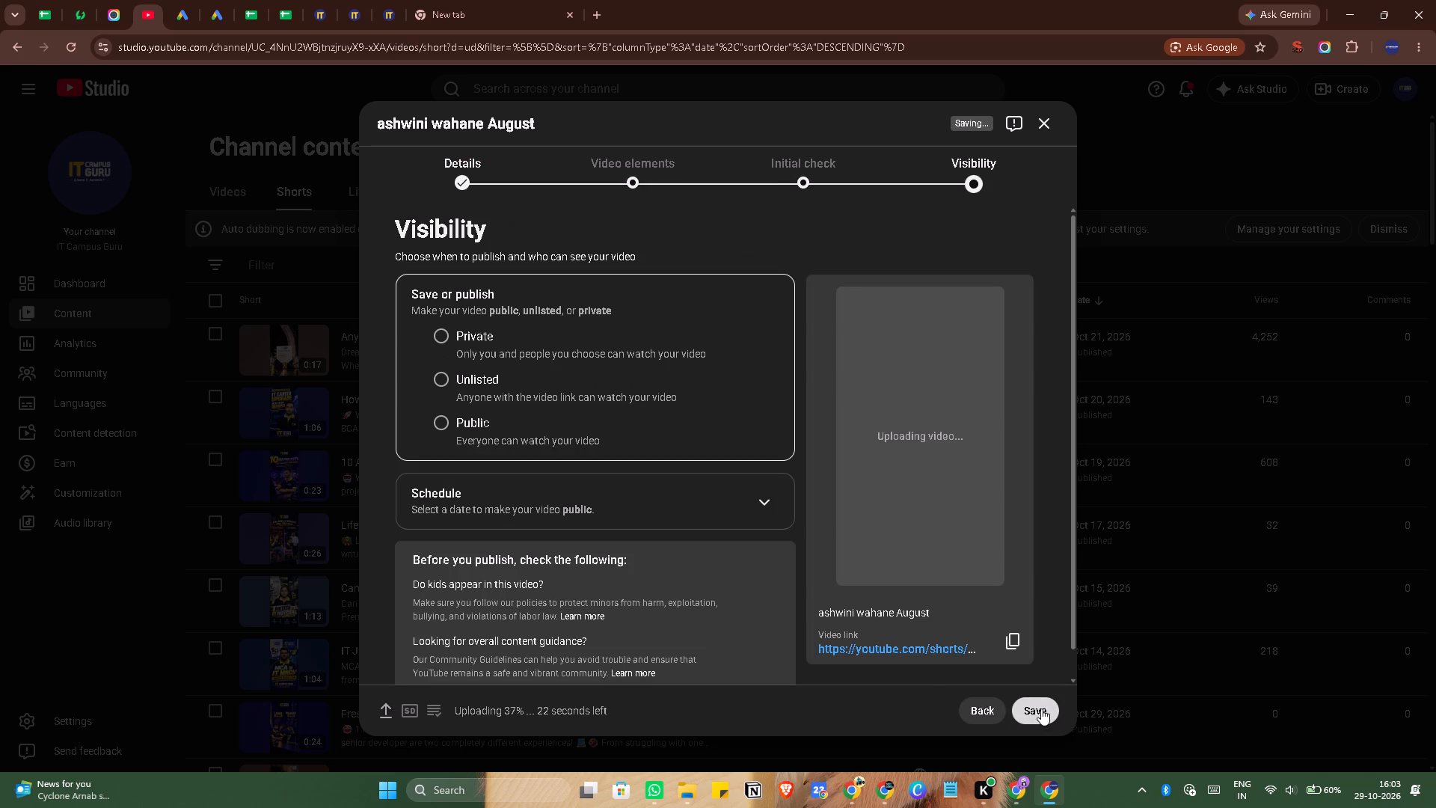
{"action": "left_click", "coordinate": [440, 325]}
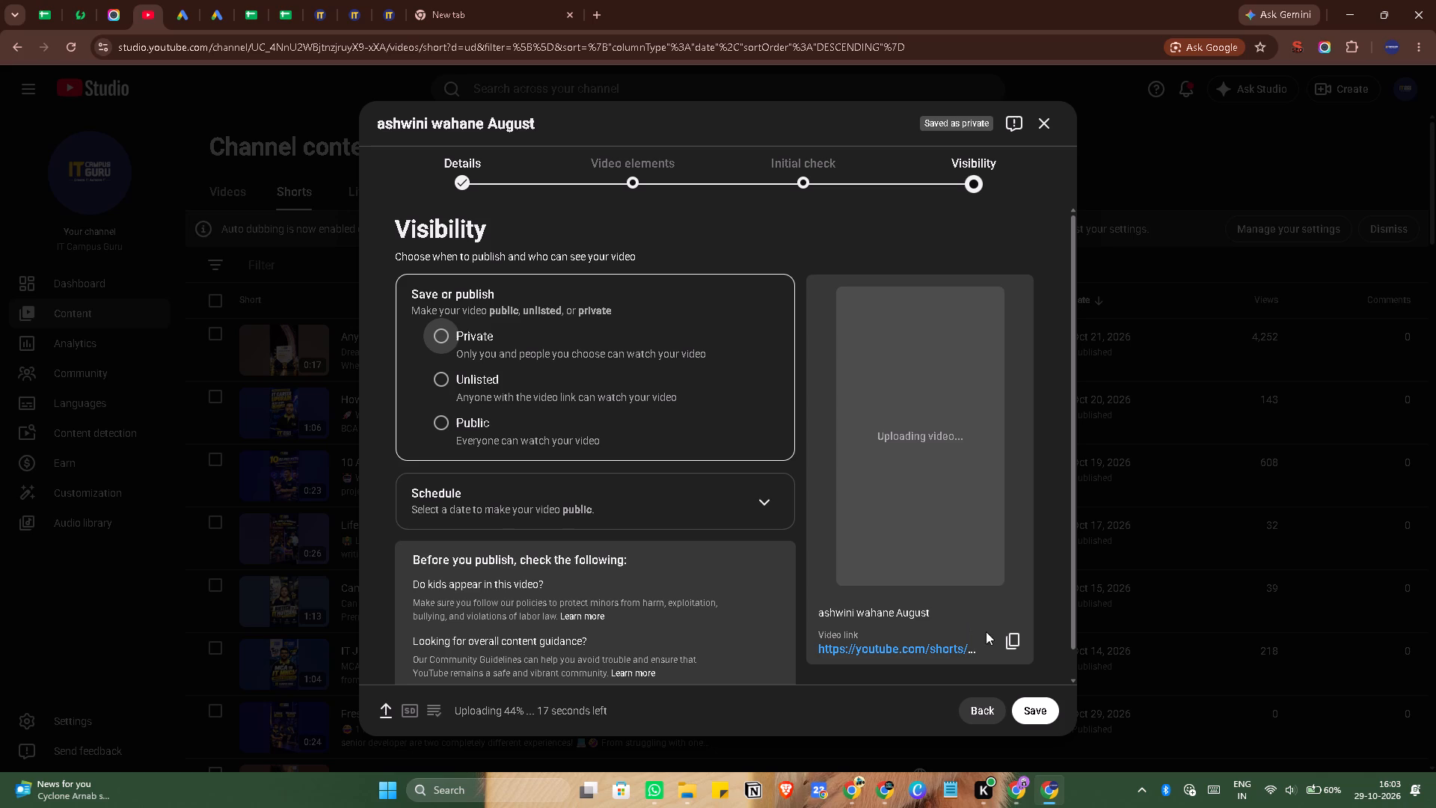
{"action": "left_click", "coordinate": [532, 342]}
{"action": "left_click", "coordinate": [447, 334]}
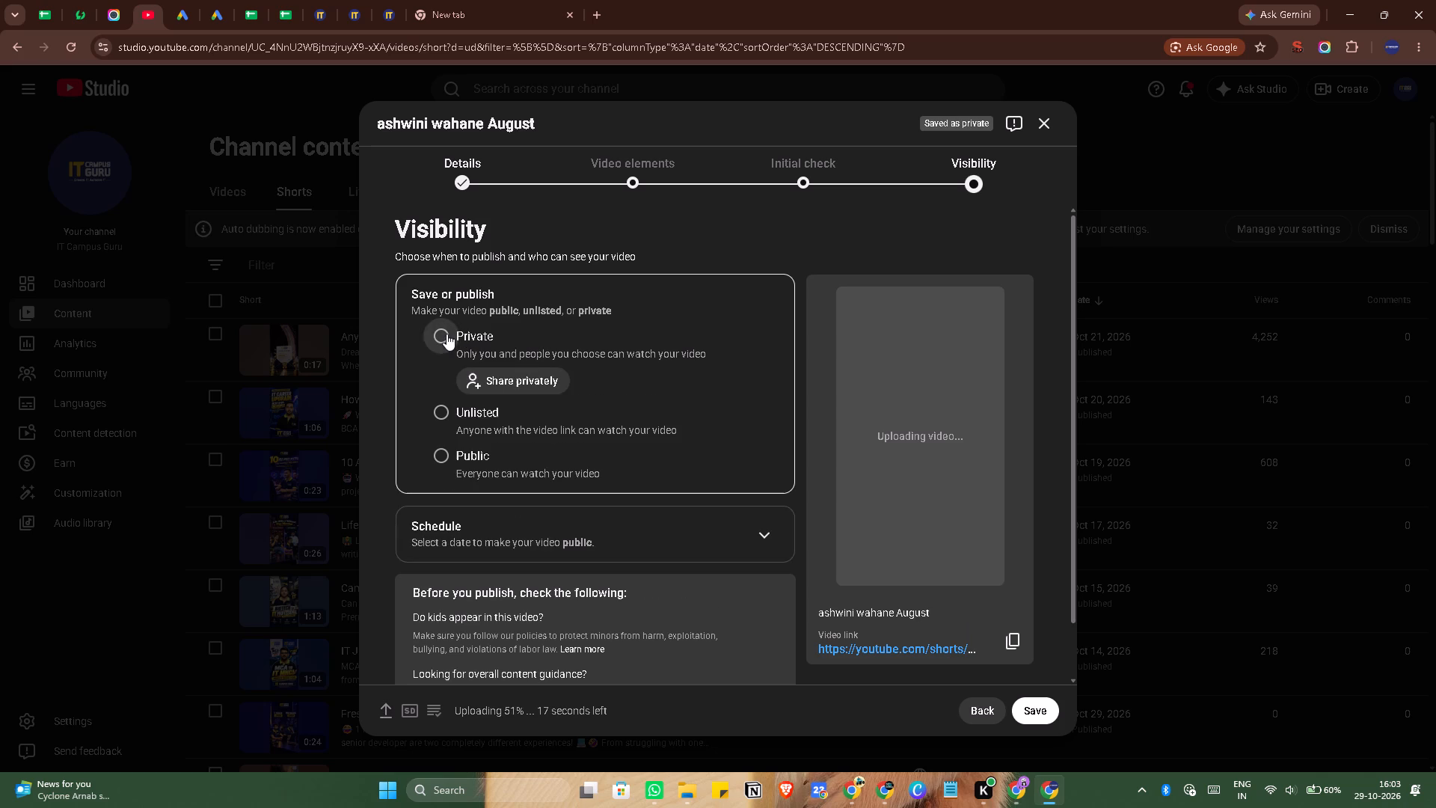
{"action": "left_click", "coordinate": [1035, 705]}
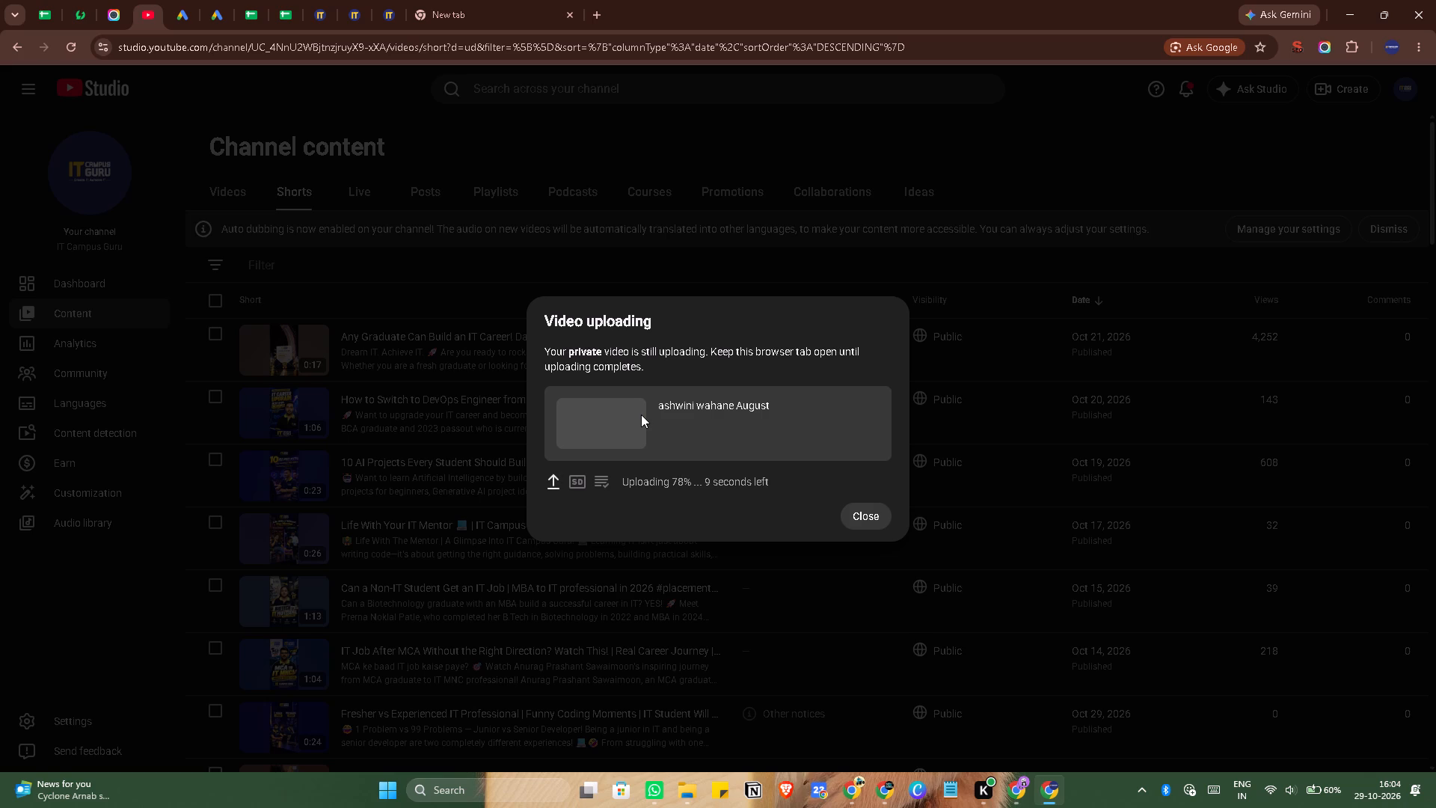
{"action": "left_click", "coordinate": [854, 515]}
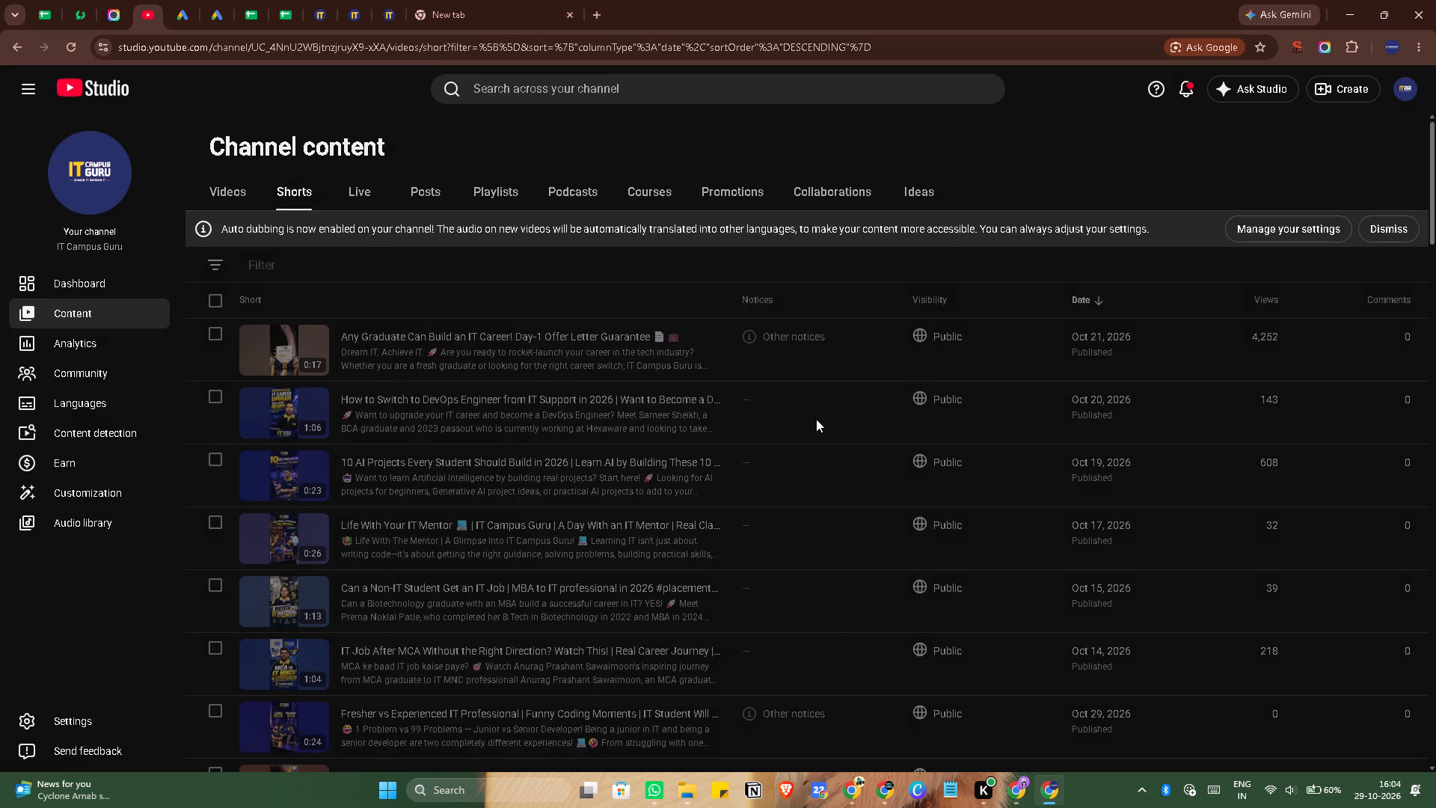
Start another video upload, check Surendra's row in the testimonial sheet, and choose Surendra's .mov from the Testimonial folder.
{"action": "scroll", "coordinate": [865, 447], "scroll_direction": "up", "scroll_amount": 3}
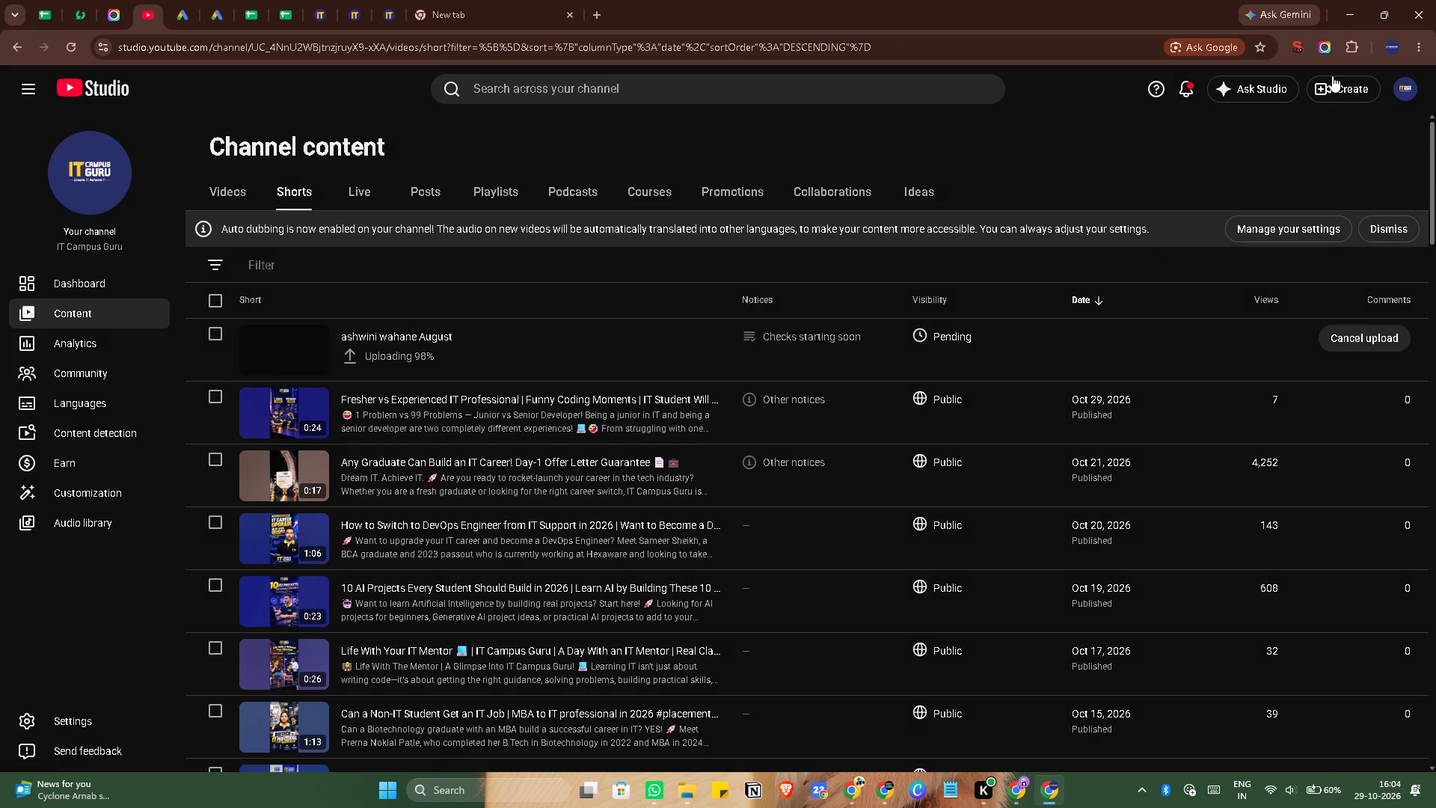
{"action": "left_click", "coordinate": [1332, 79]}
{"action": "left_click", "coordinate": [1331, 125]}
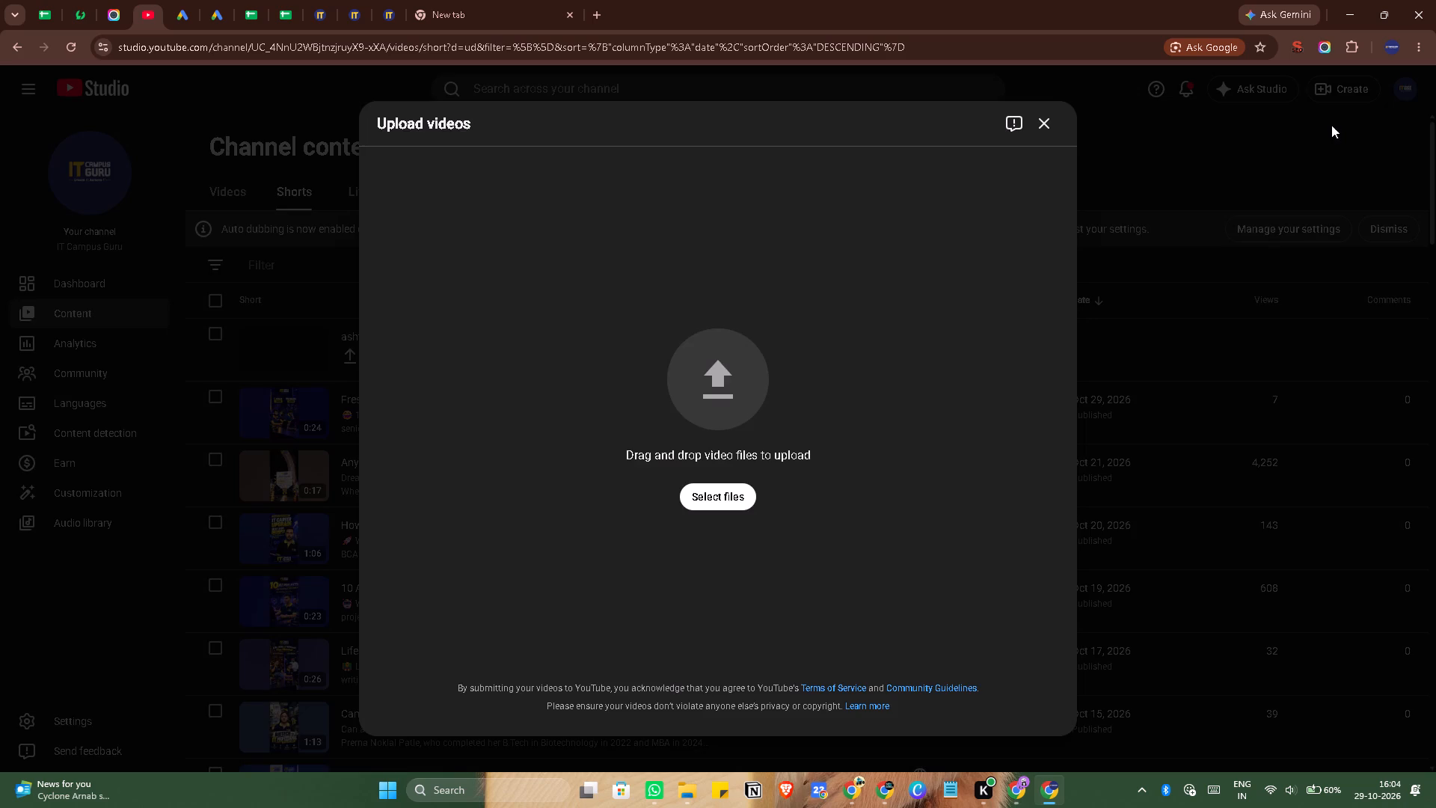
{"action": "left_click", "coordinate": [729, 502]}
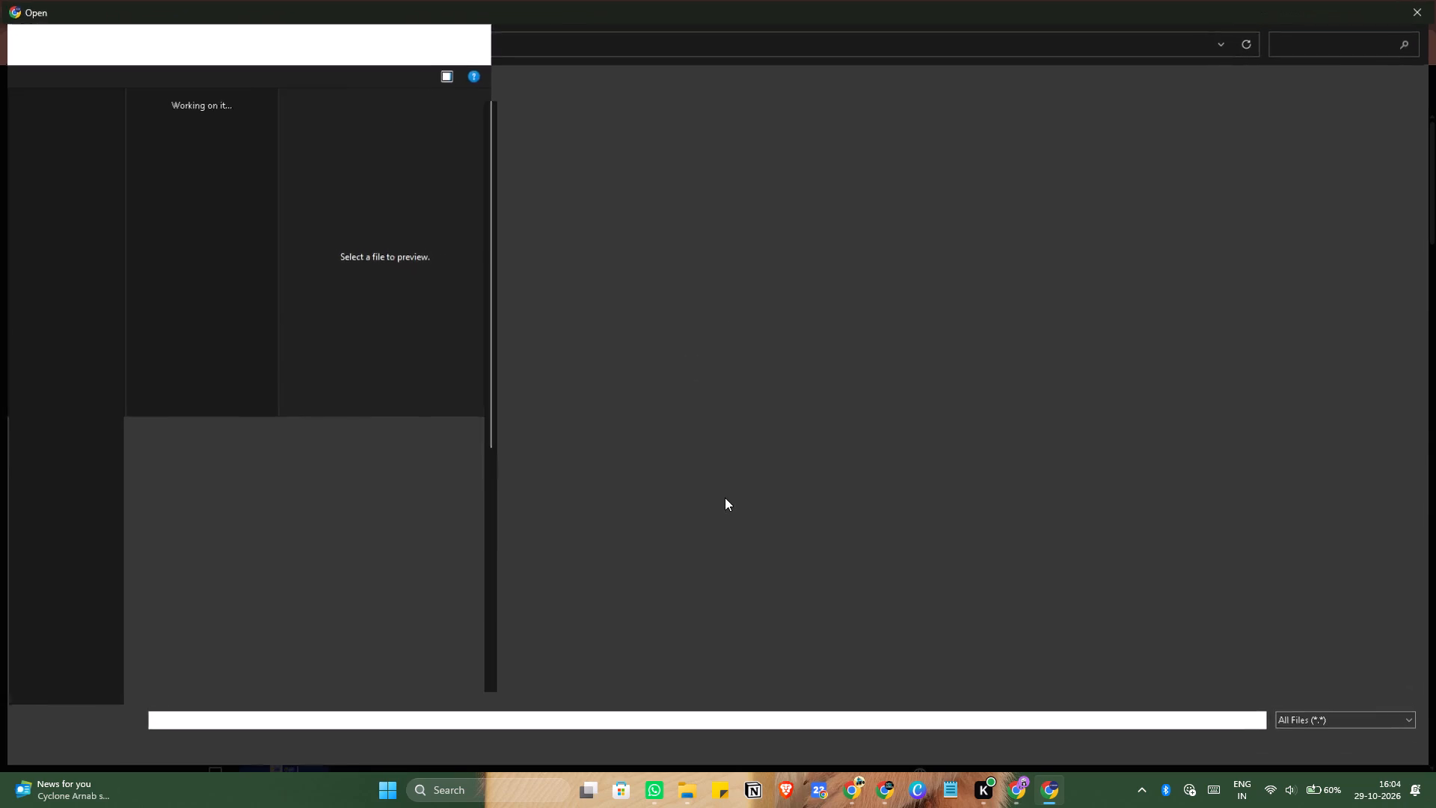
{"action": "key", "text": "alt+Tab"}
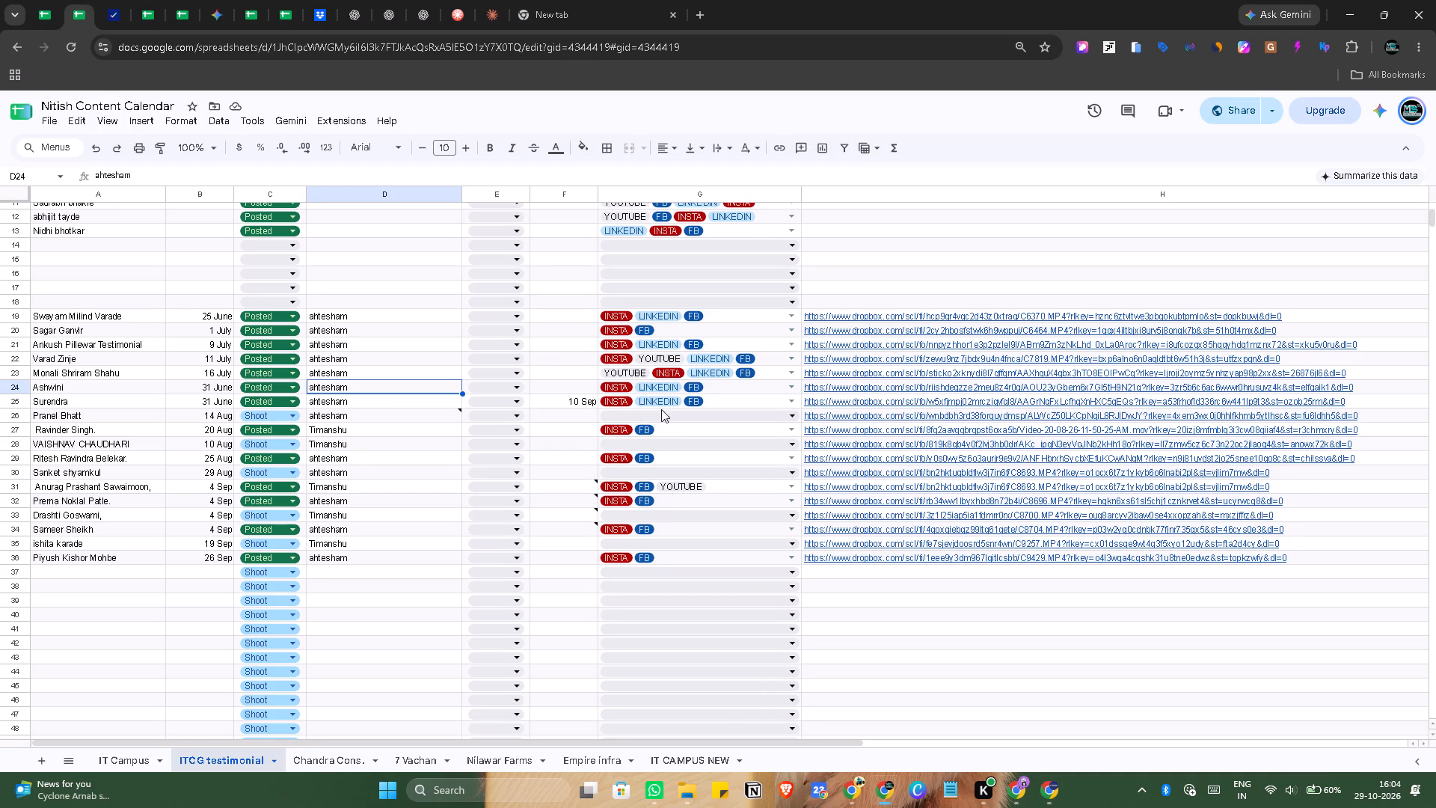
{"action": "left_click", "coordinate": [401, 402]}
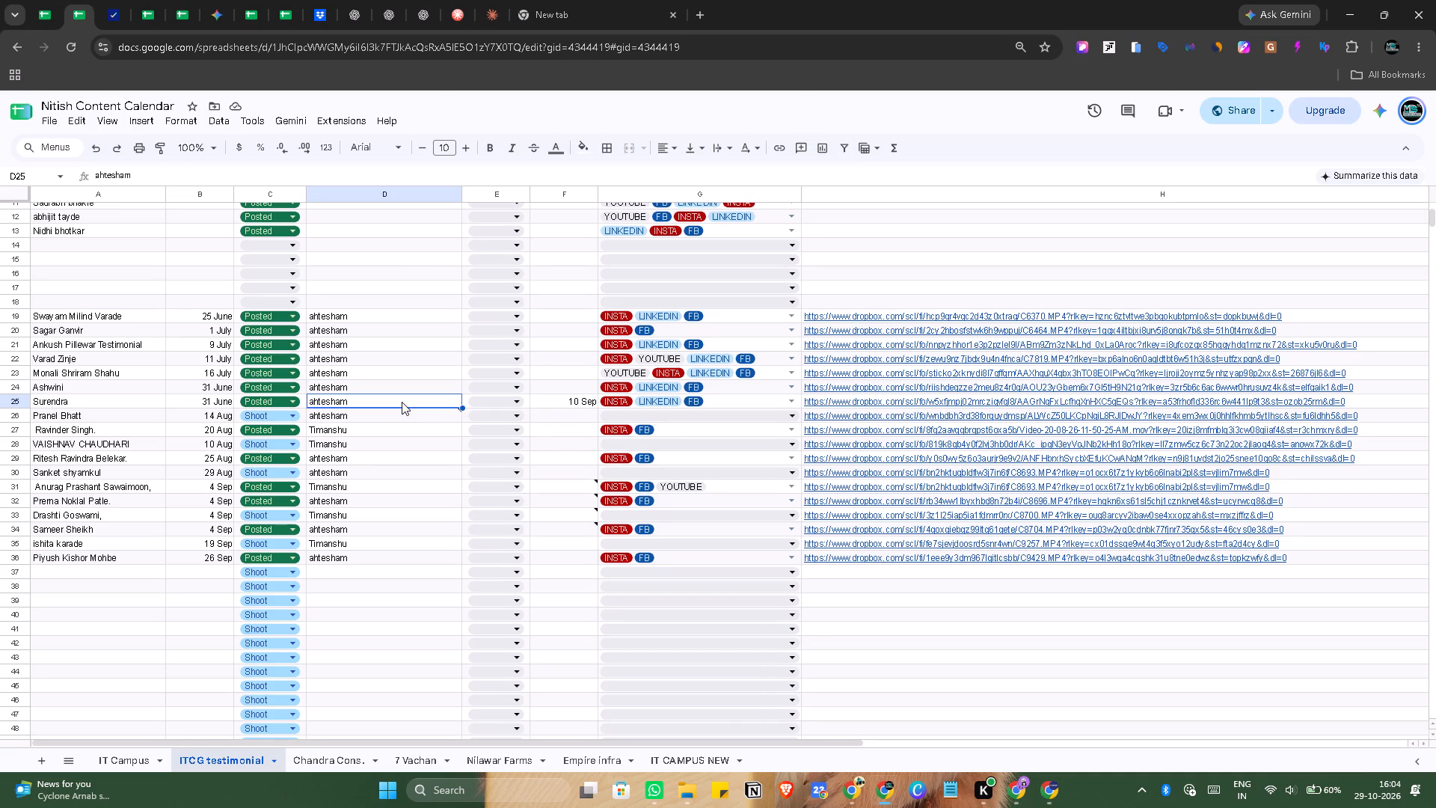
{"action": "key", "text": "alt+Tab"}
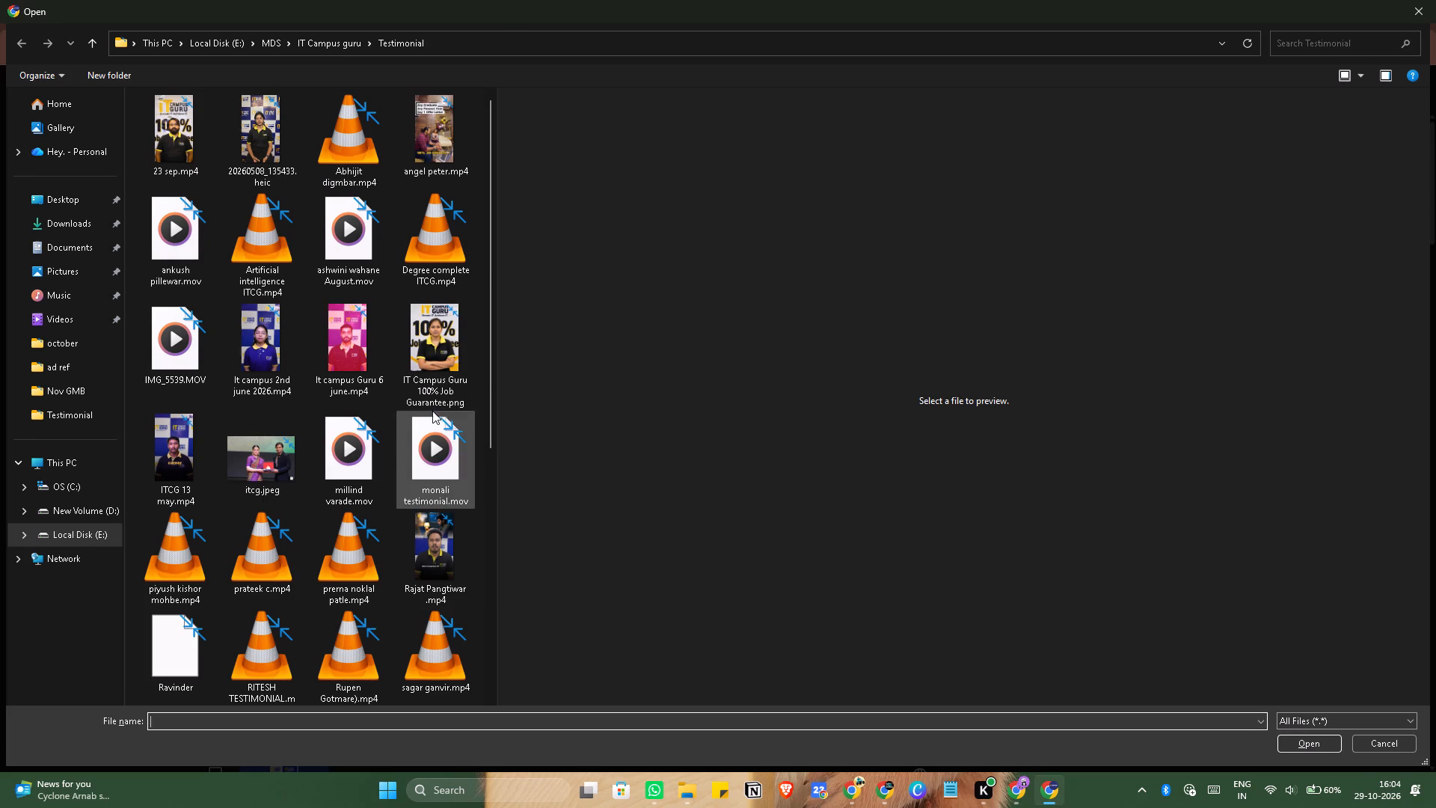
{"action": "scroll", "coordinate": [359, 397], "scroll_direction": "down", "scroll_amount": 4}
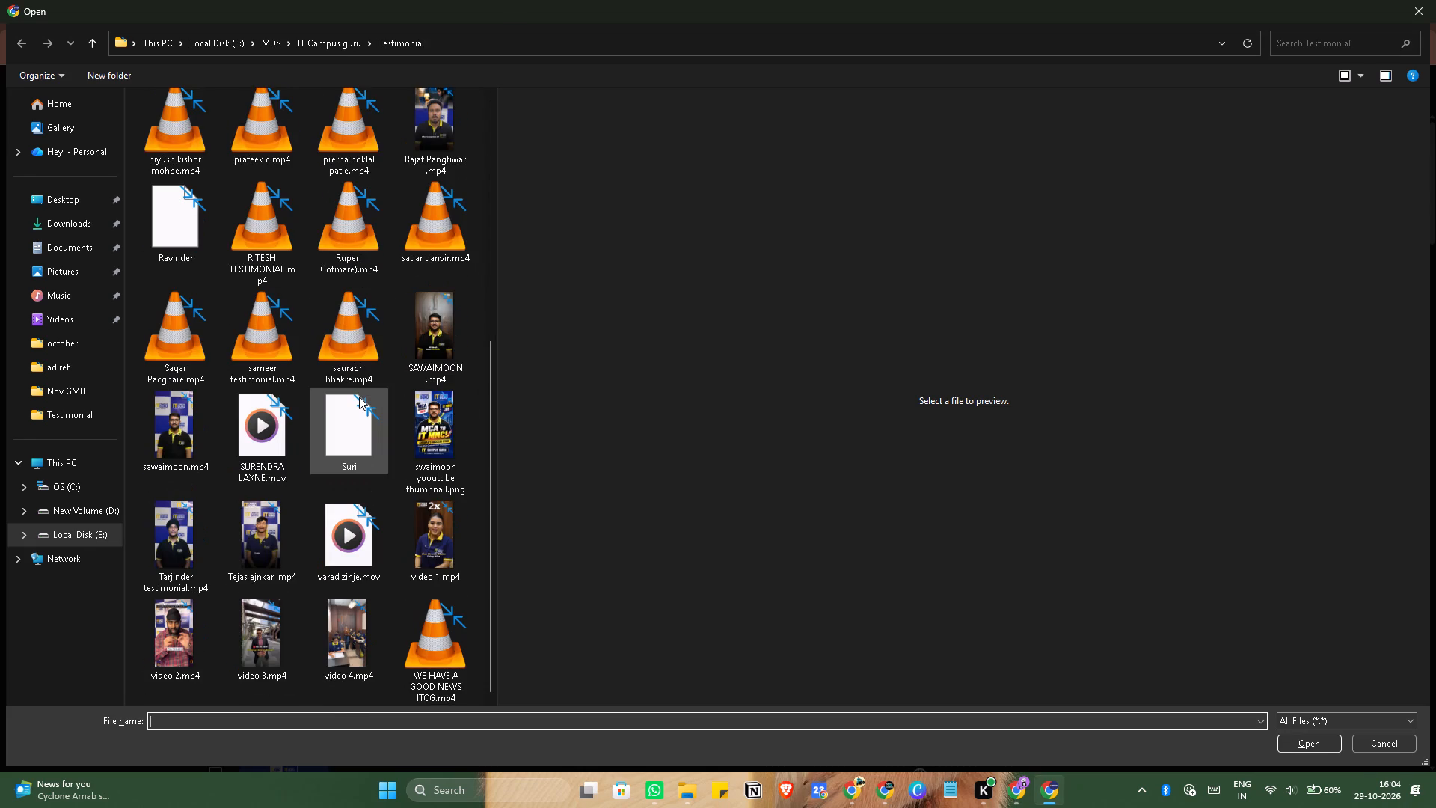
{"action": "left_click", "coordinate": [269, 438]}
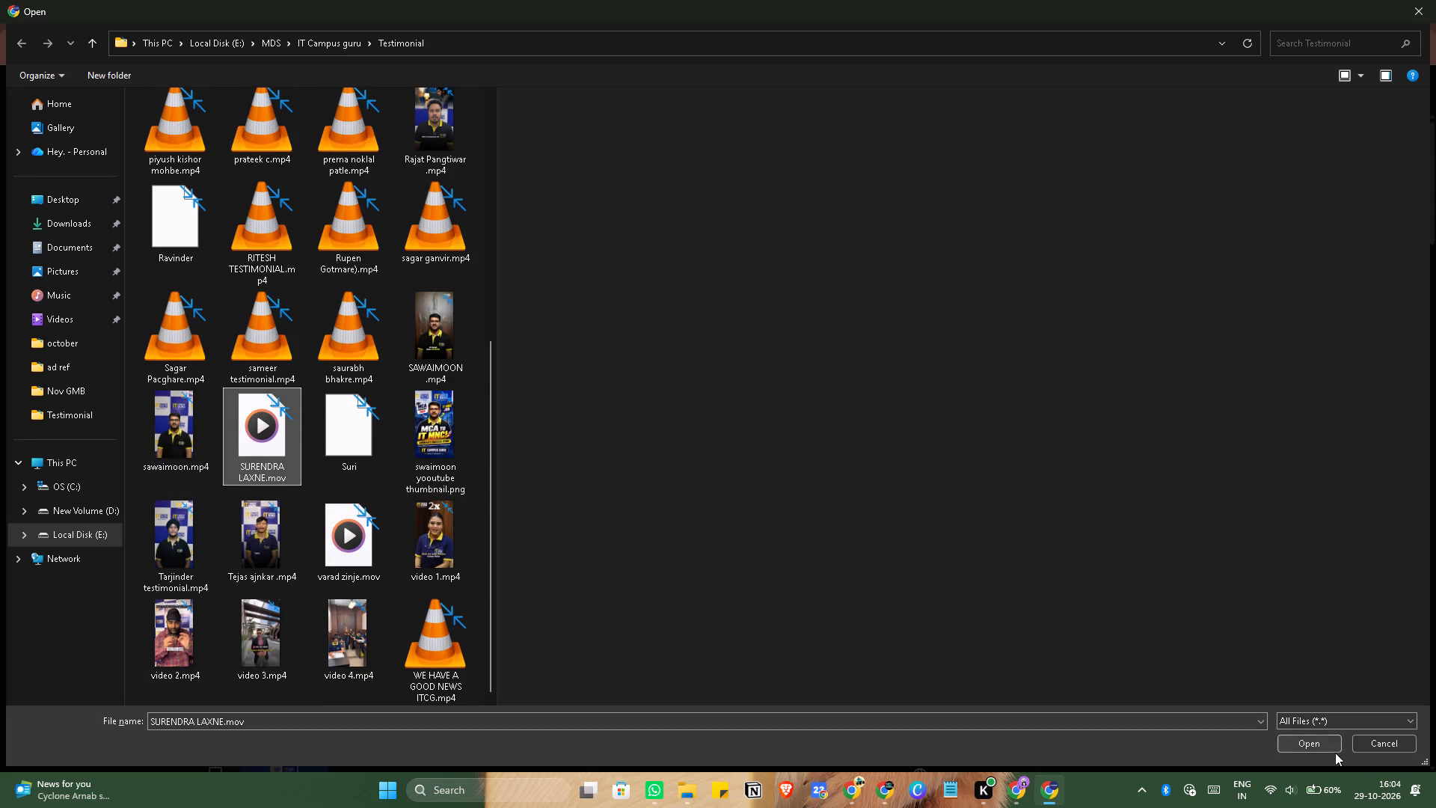
{"action": "left_click", "coordinate": [1324, 746]}
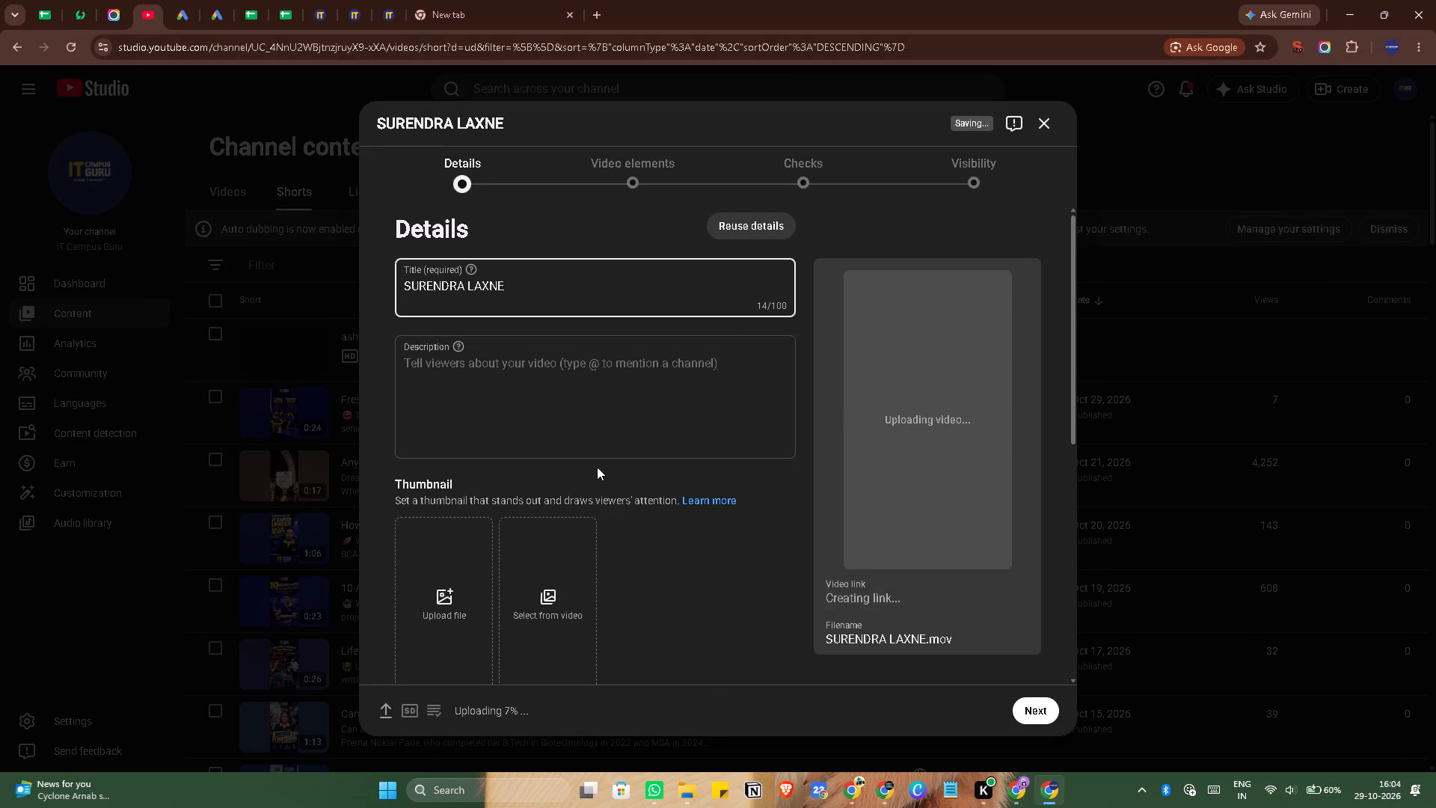
Finish the upload of Surendra's testimonial as not made for kids, with its visibility saved as Private.
{"action": "scroll", "coordinate": [650, 416], "scroll_direction": "down", "scroll_amount": 12}
{"action": "left_click", "coordinate": [430, 528]}
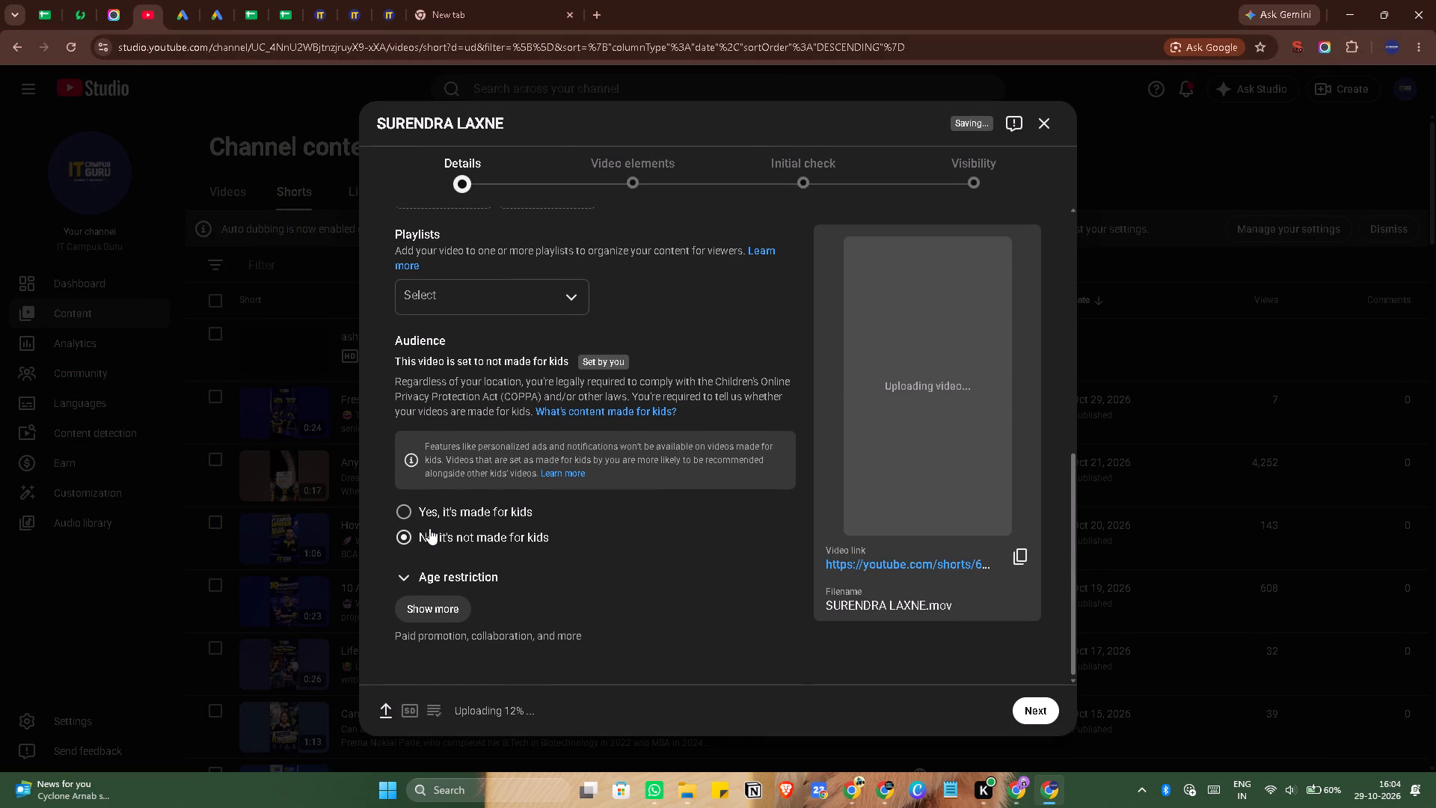
{"action": "scroll", "coordinate": [724, 551], "scroll_direction": "down", "scroll_amount": 6}
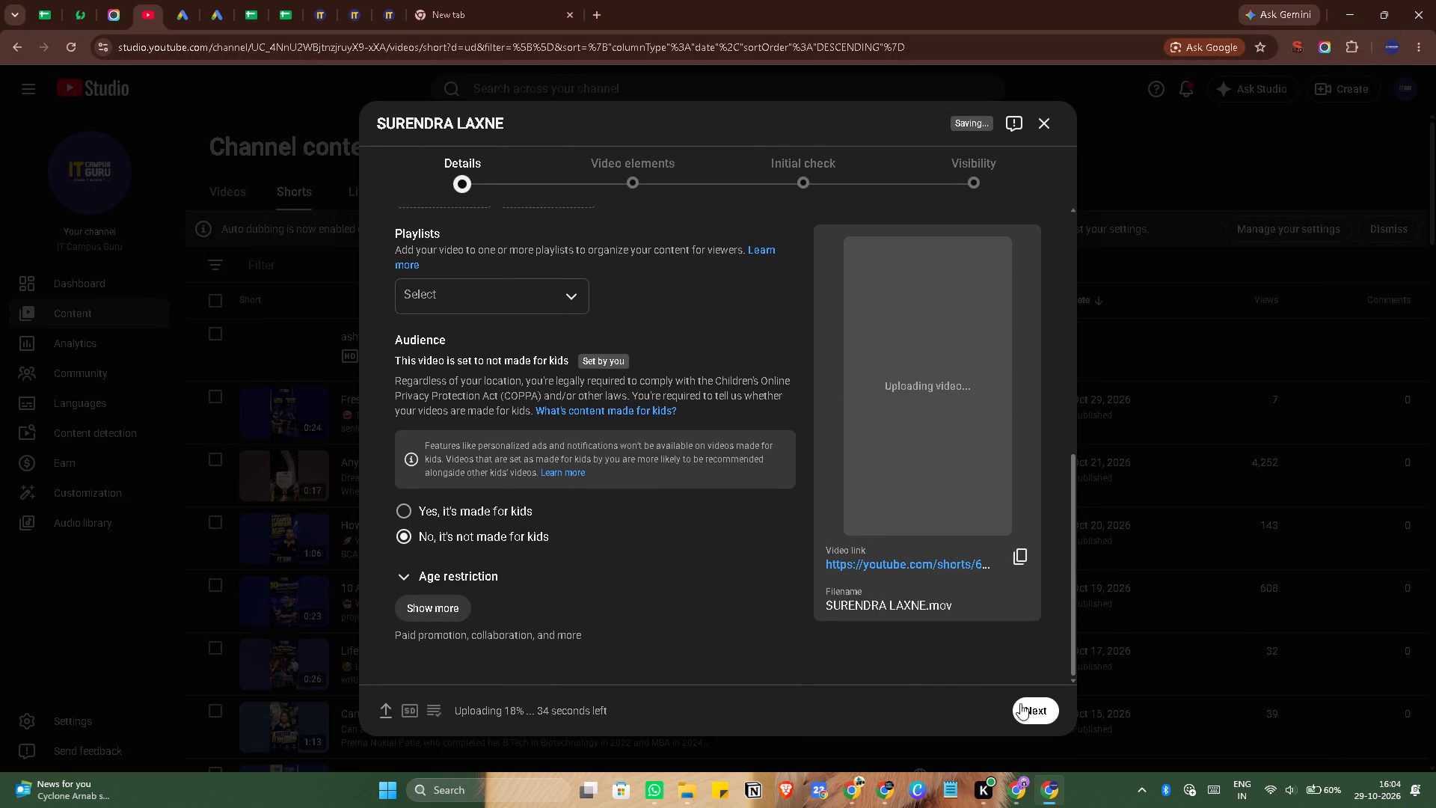
{"action": "left_click", "coordinate": [1027, 701]}
{"action": "left_click", "coordinate": [1031, 706]}
{"action": "left_click", "coordinate": [1031, 706]}
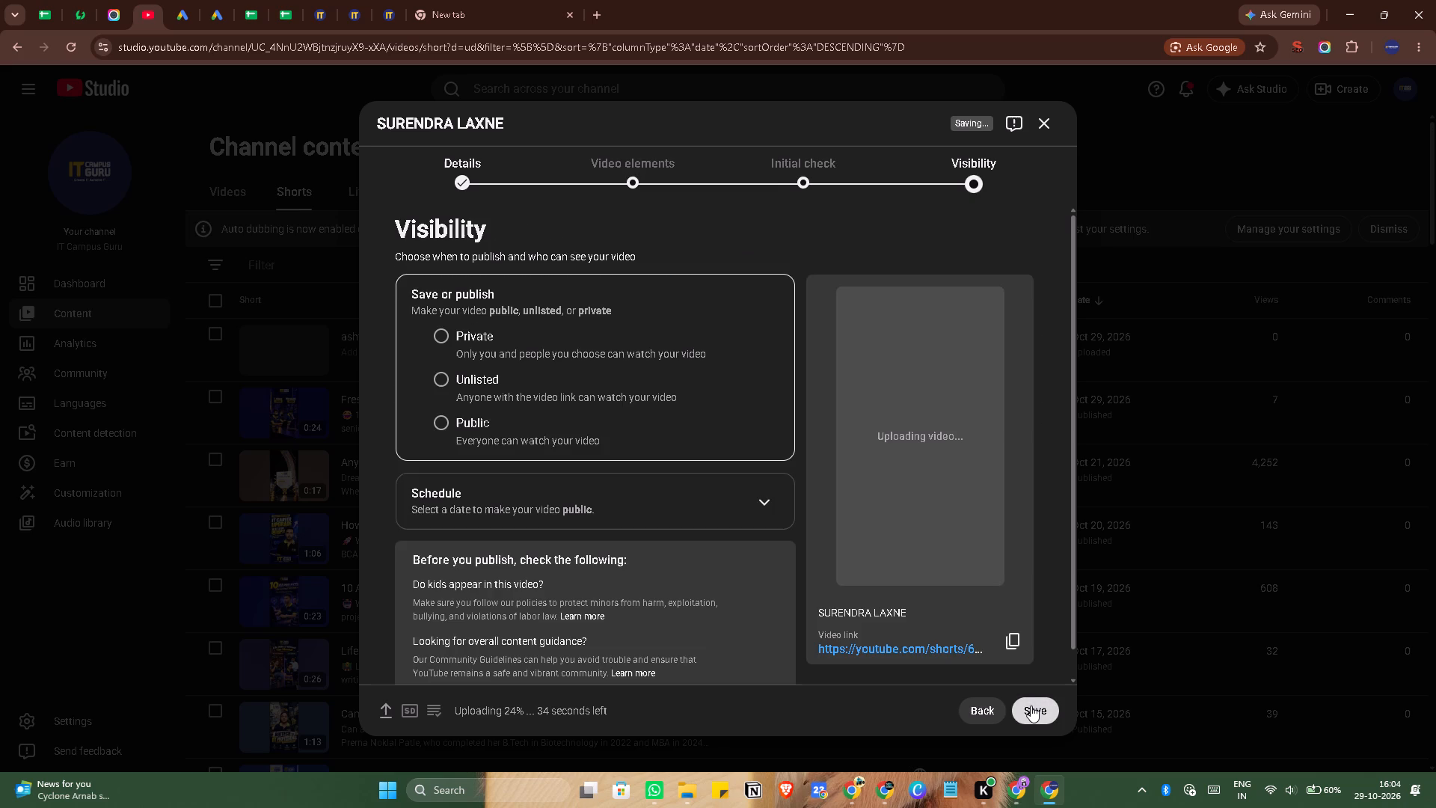
{"action": "left_click", "coordinate": [476, 344]}
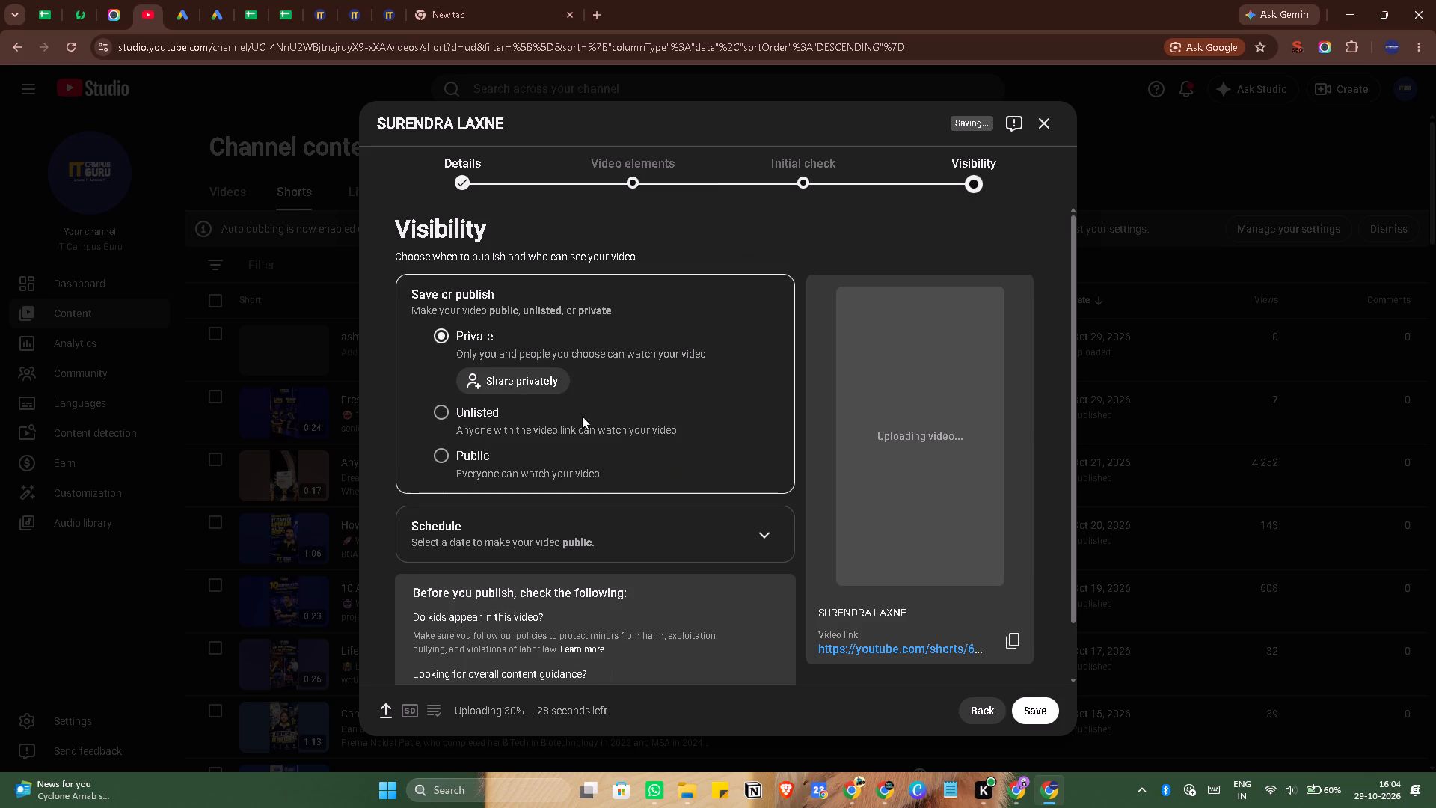
{"action": "left_click", "coordinate": [1052, 708]}
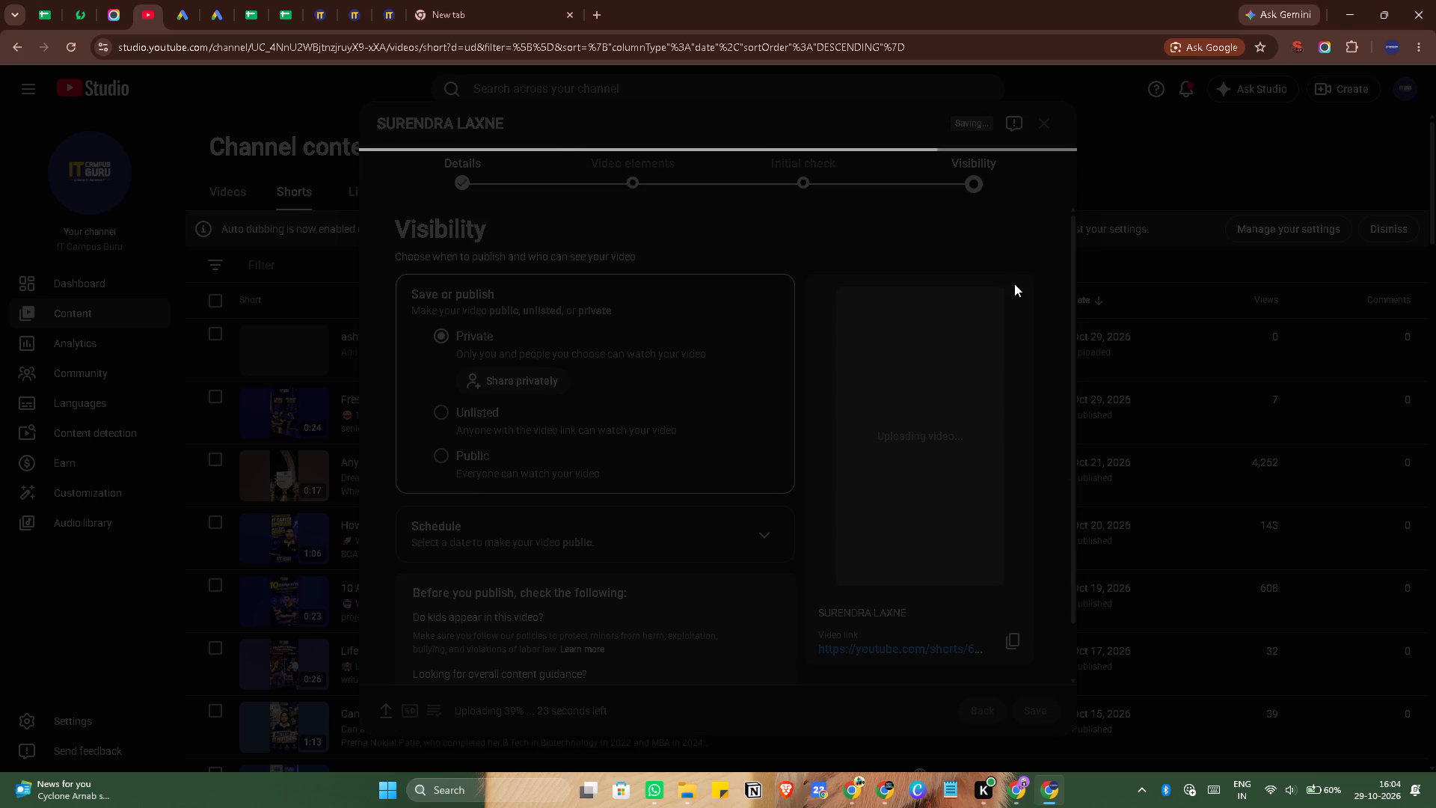
{"action": "left_click", "coordinate": [856, 516]}
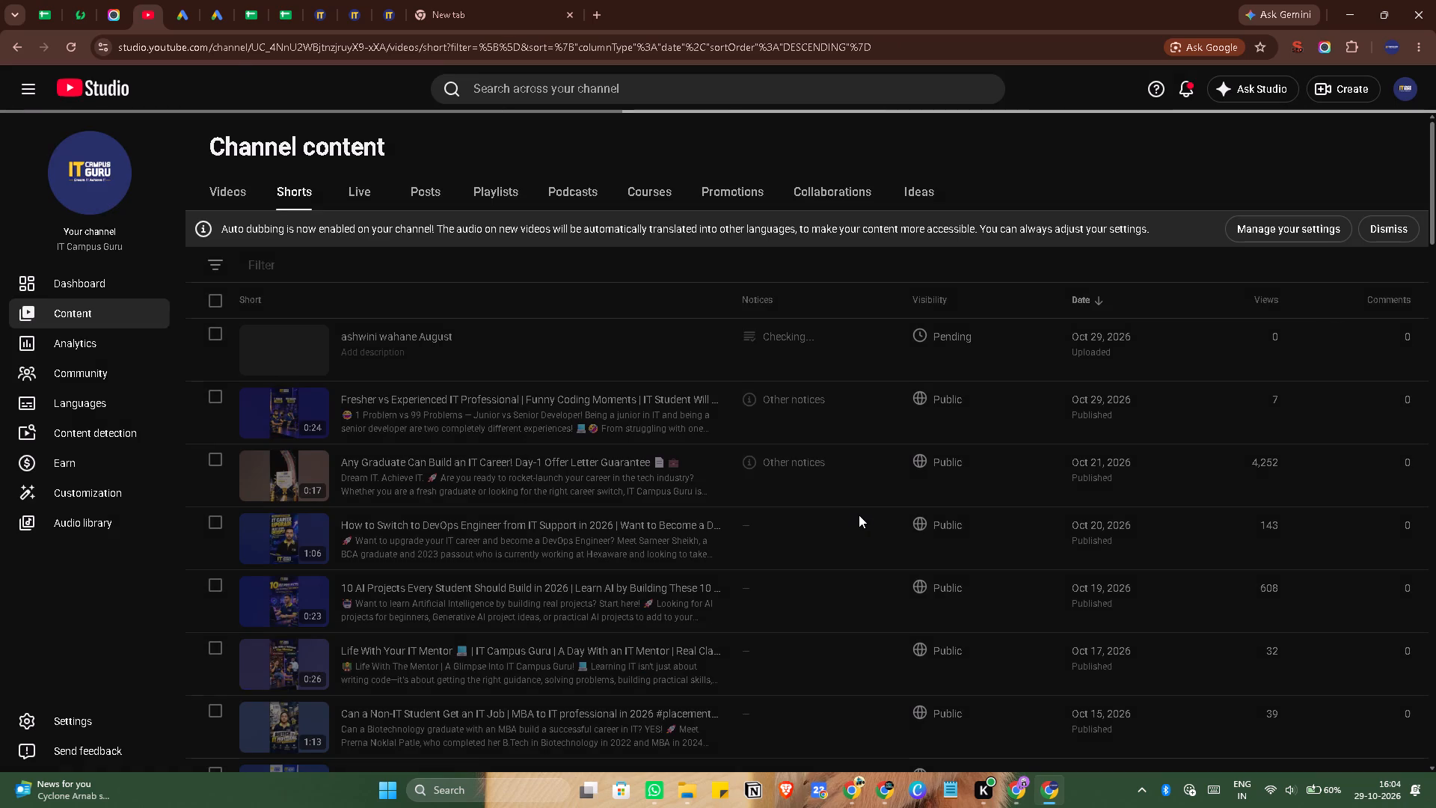
In the content calendar's ITCG testimonial sheet, add YOUTUBE to the posted platforms for Ashwini, Surendra and Ravinder.
{"action": "key", "text": "alt+Tab"}
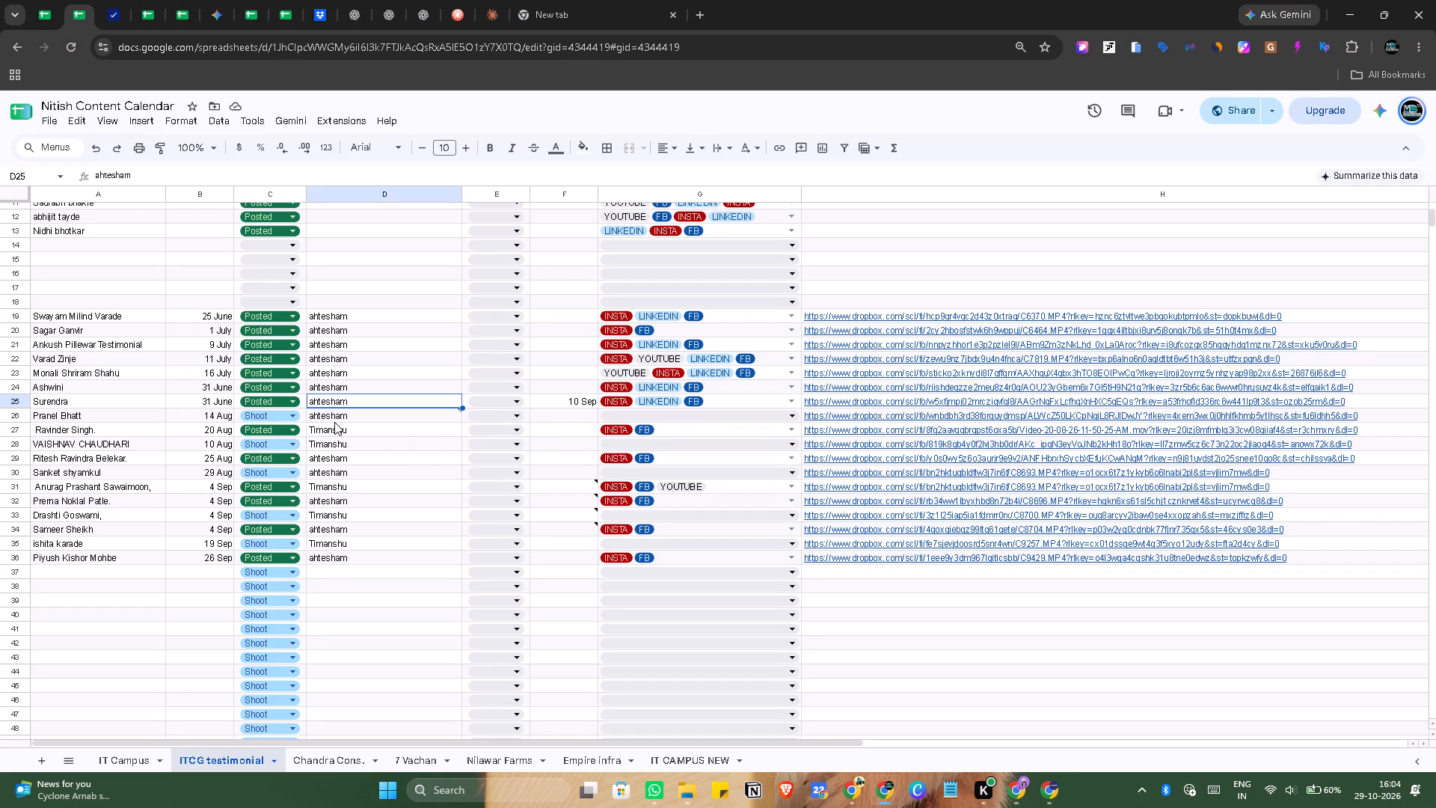
{"action": "left_click", "coordinate": [392, 431]}
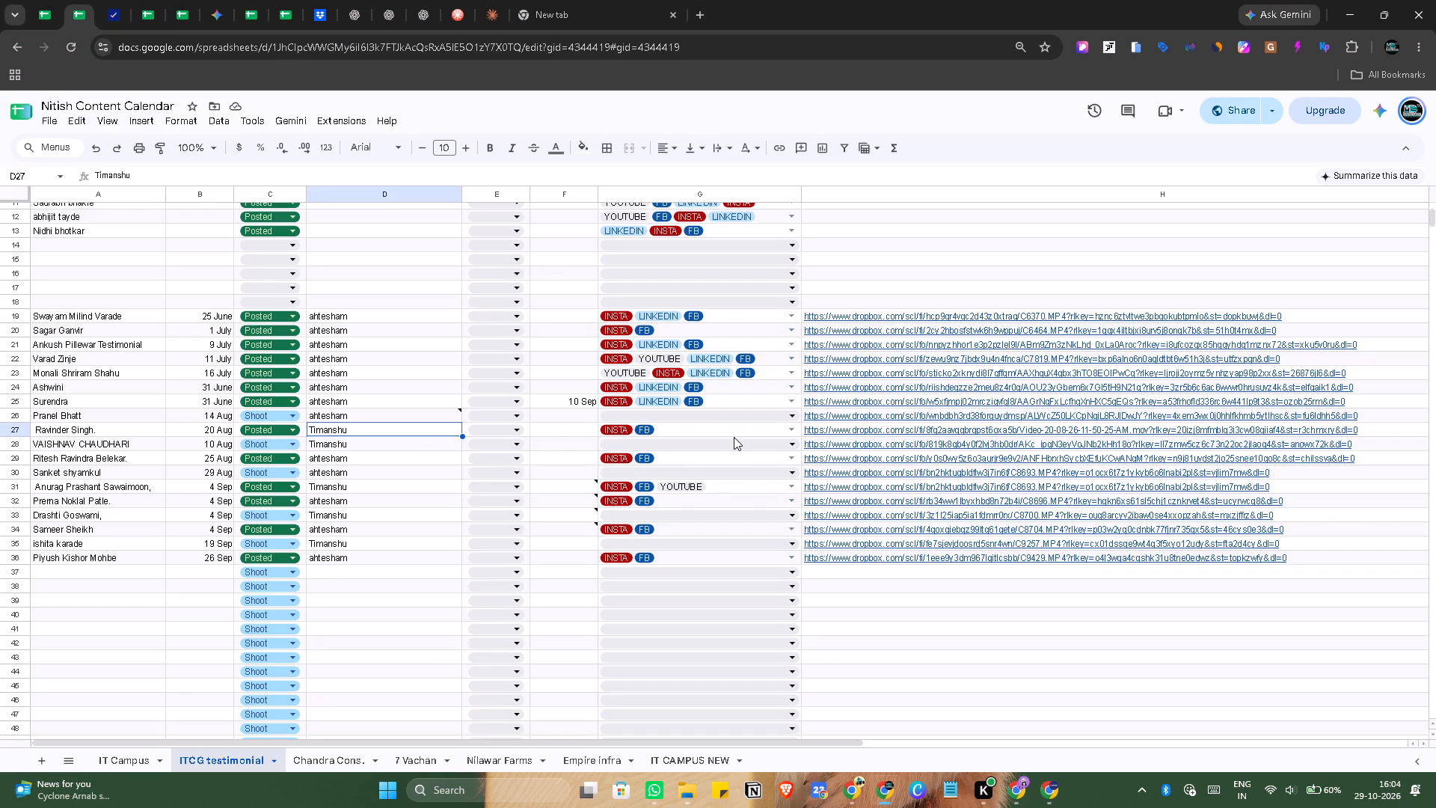
{"action": "left_click", "coordinate": [796, 381]}
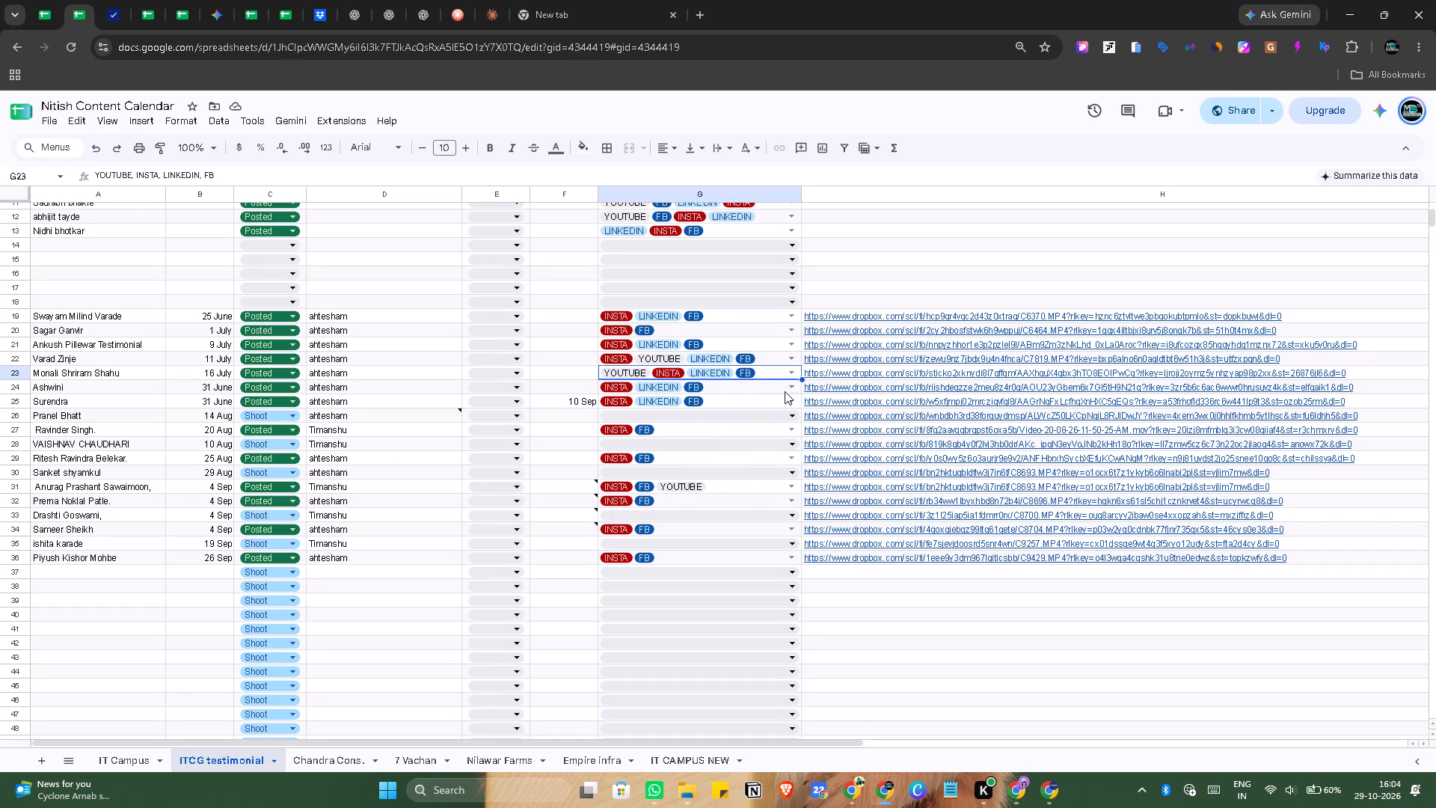
{"action": "left_click", "coordinate": [785, 391]}
{"action": "left_click", "coordinate": [793, 384]}
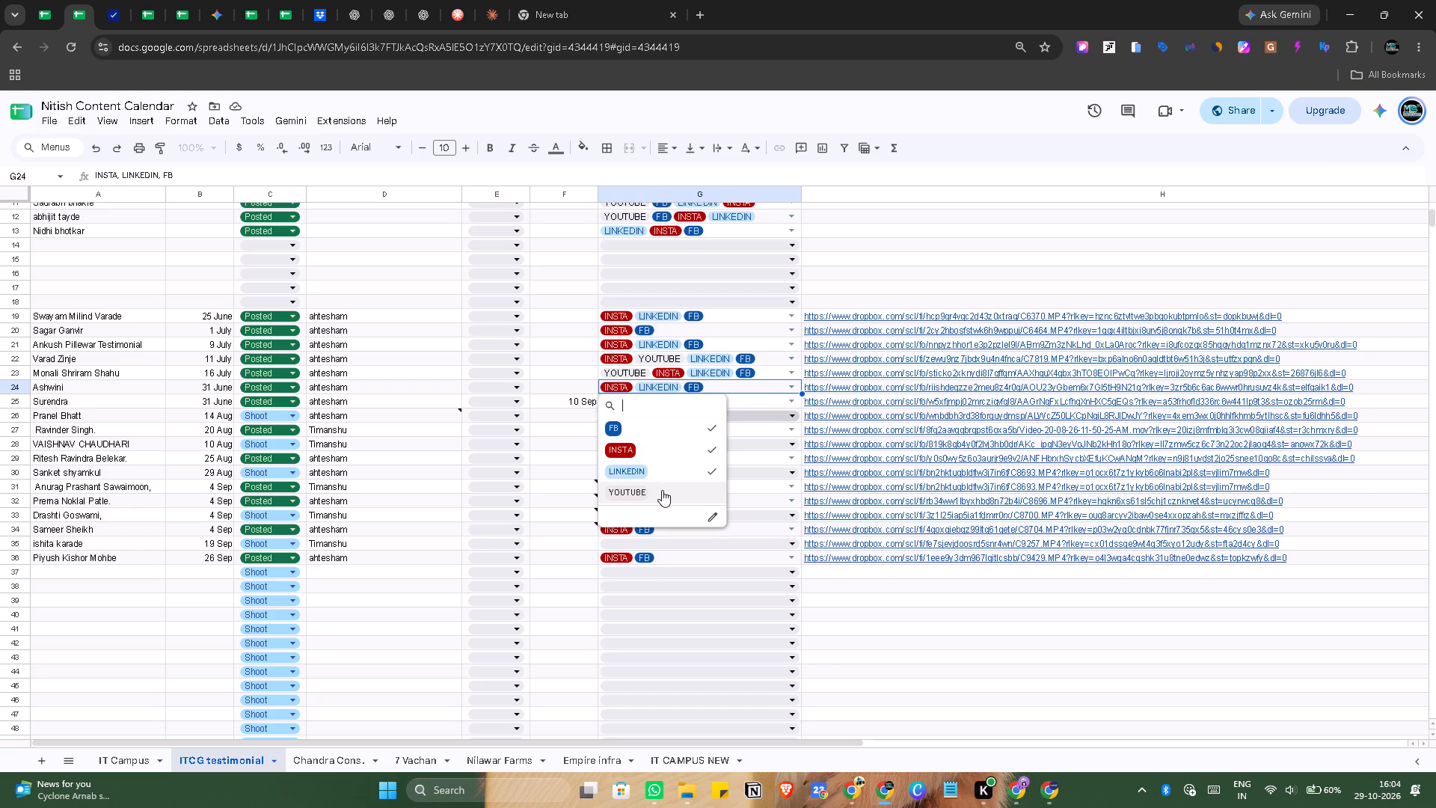
{"action": "left_click", "coordinate": [662, 490]}
{"action": "left_click", "coordinate": [796, 400]}
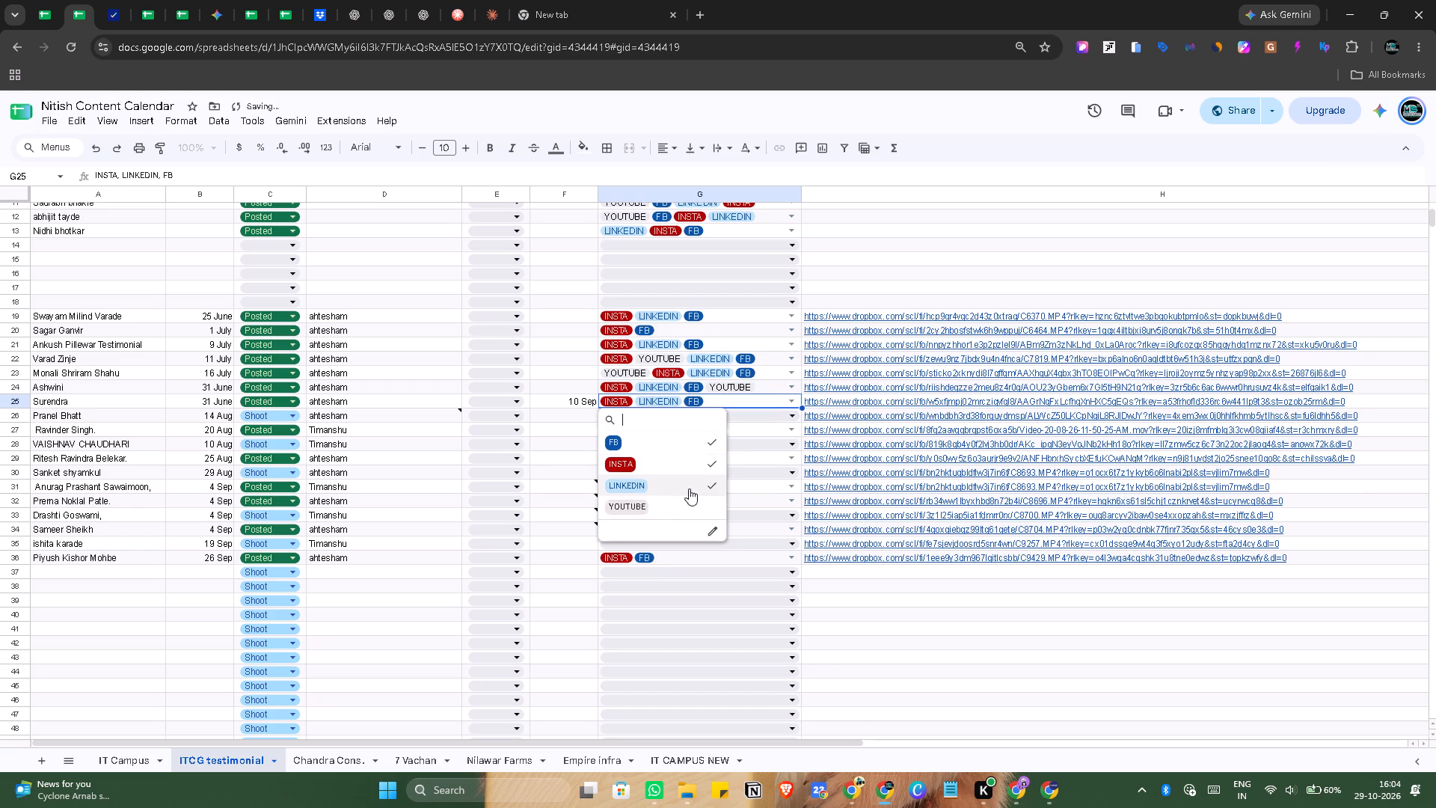
{"action": "left_click", "coordinate": [672, 511]}
{"action": "left_click", "coordinate": [775, 435]}
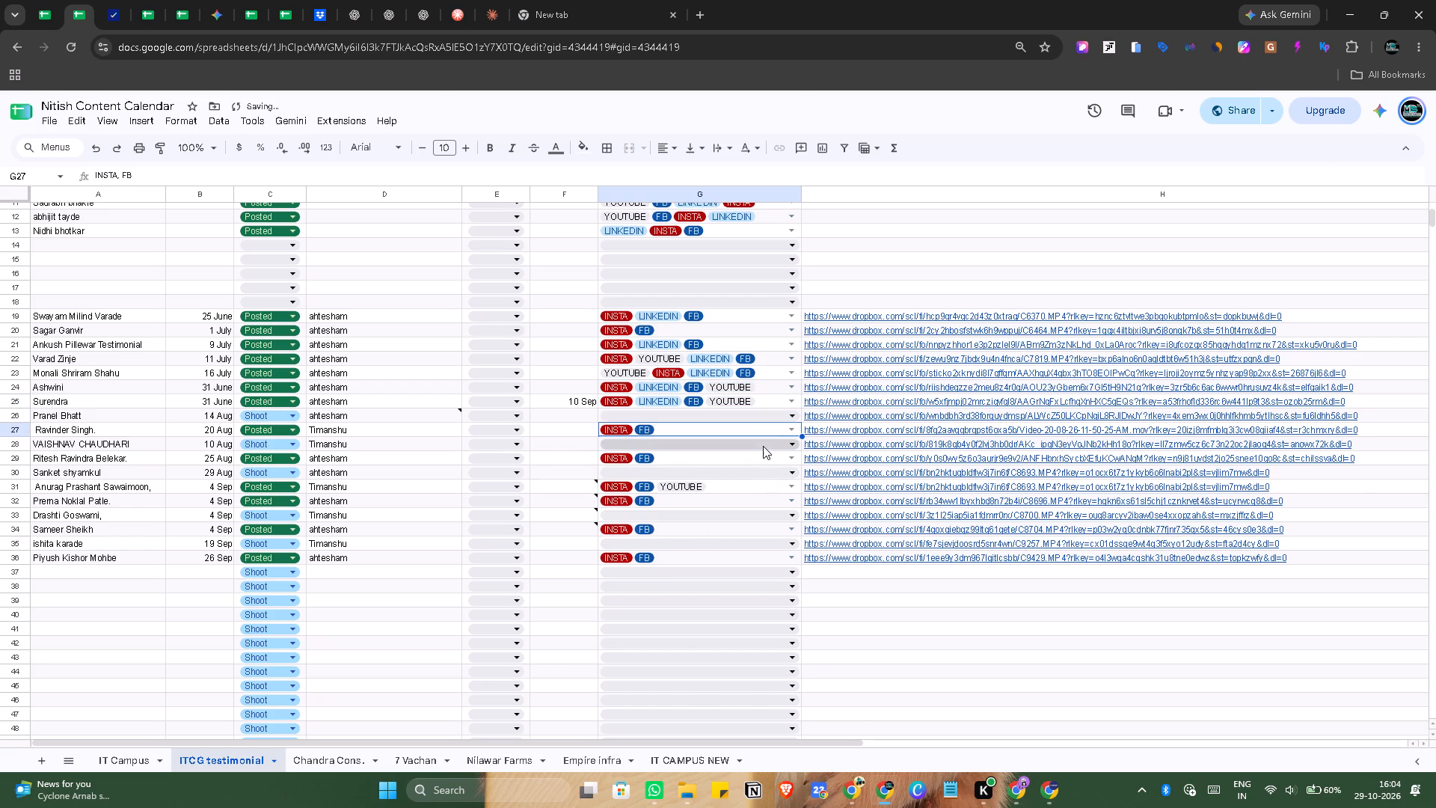
{"action": "left_click", "coordinate": [794, 429]}
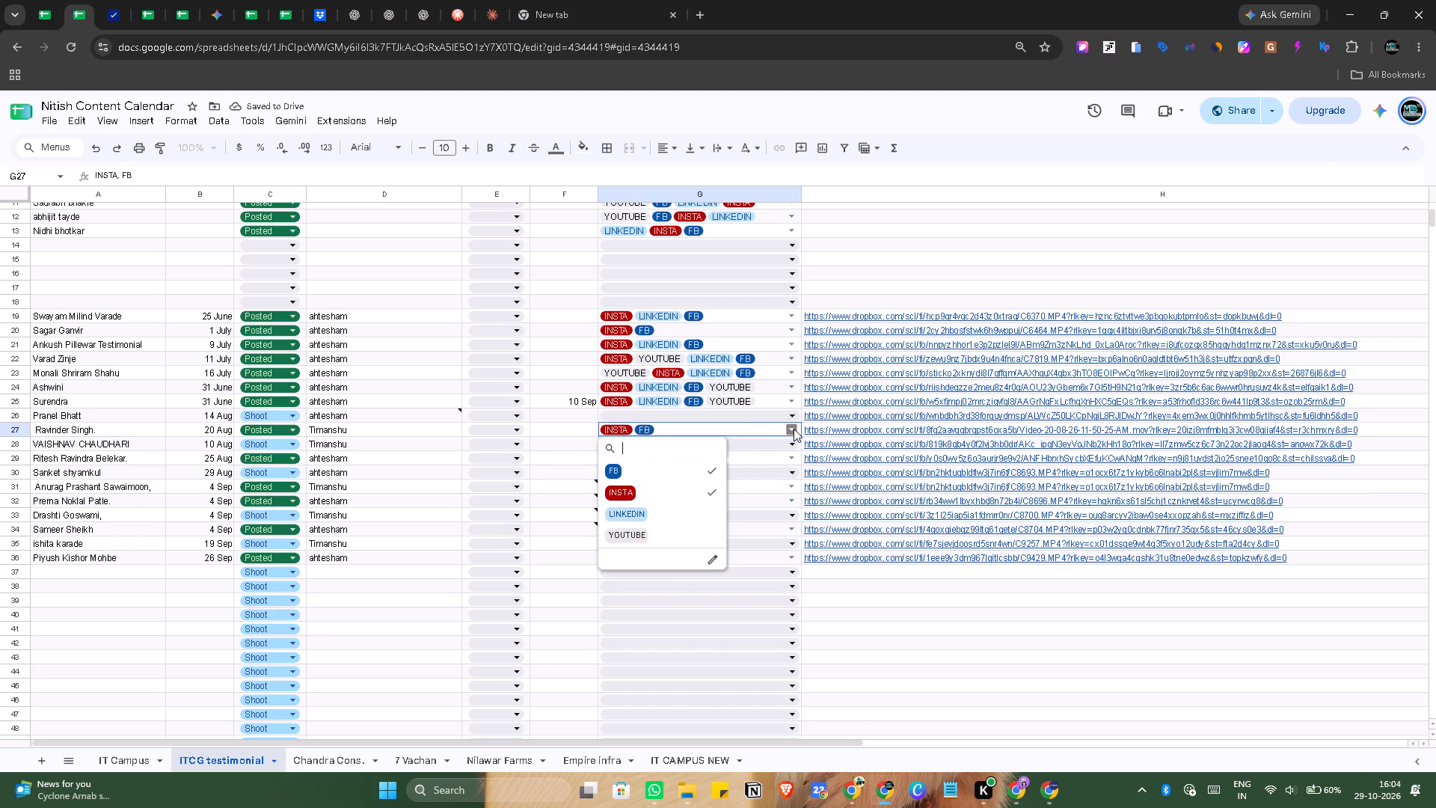
{"action": "left_click", "coordinate": [642, 537]}
{"action": "left_click", "coordinate": [390, 426]}
Back in YouTube Studio, start another video upload and choose the Ravinder file from the Testimonial folder.
{"action": "key", "text": "alt+Tab"}
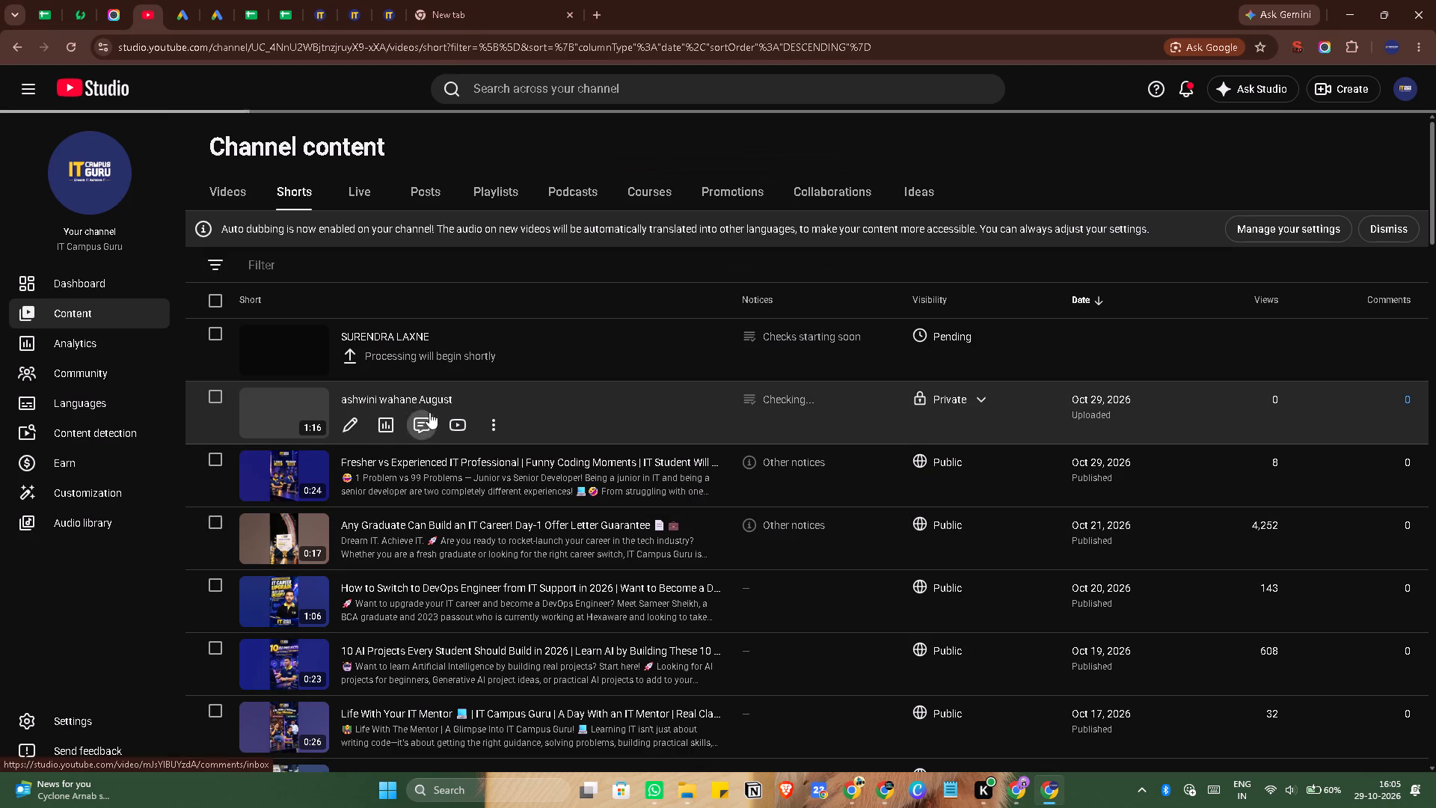
{"action": "left_click", "coordinate": [1343, 93]}
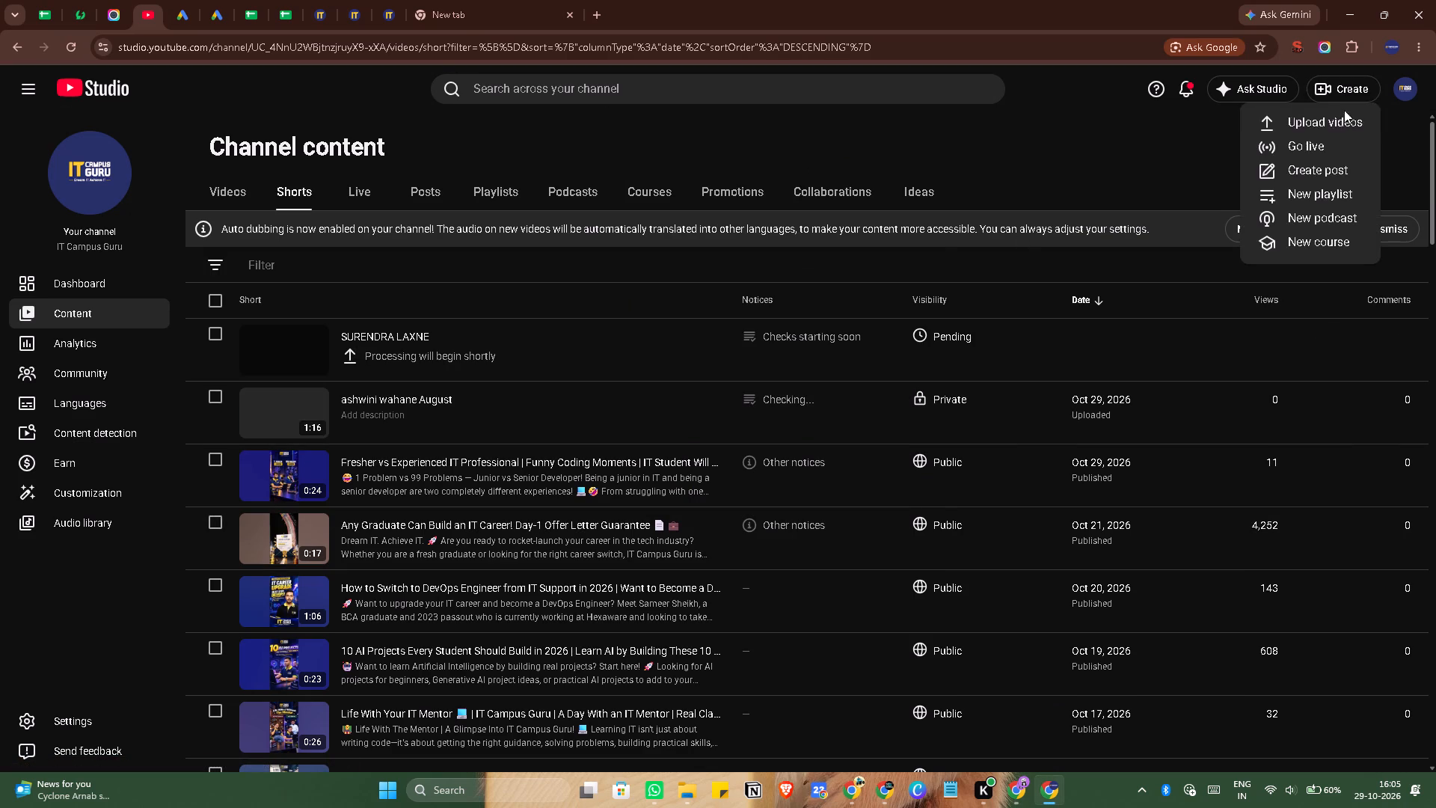
{"action": "left_click", "coordinate": [1340, 123]}
{"action": "left_click", "coordinate": [713, 499]}
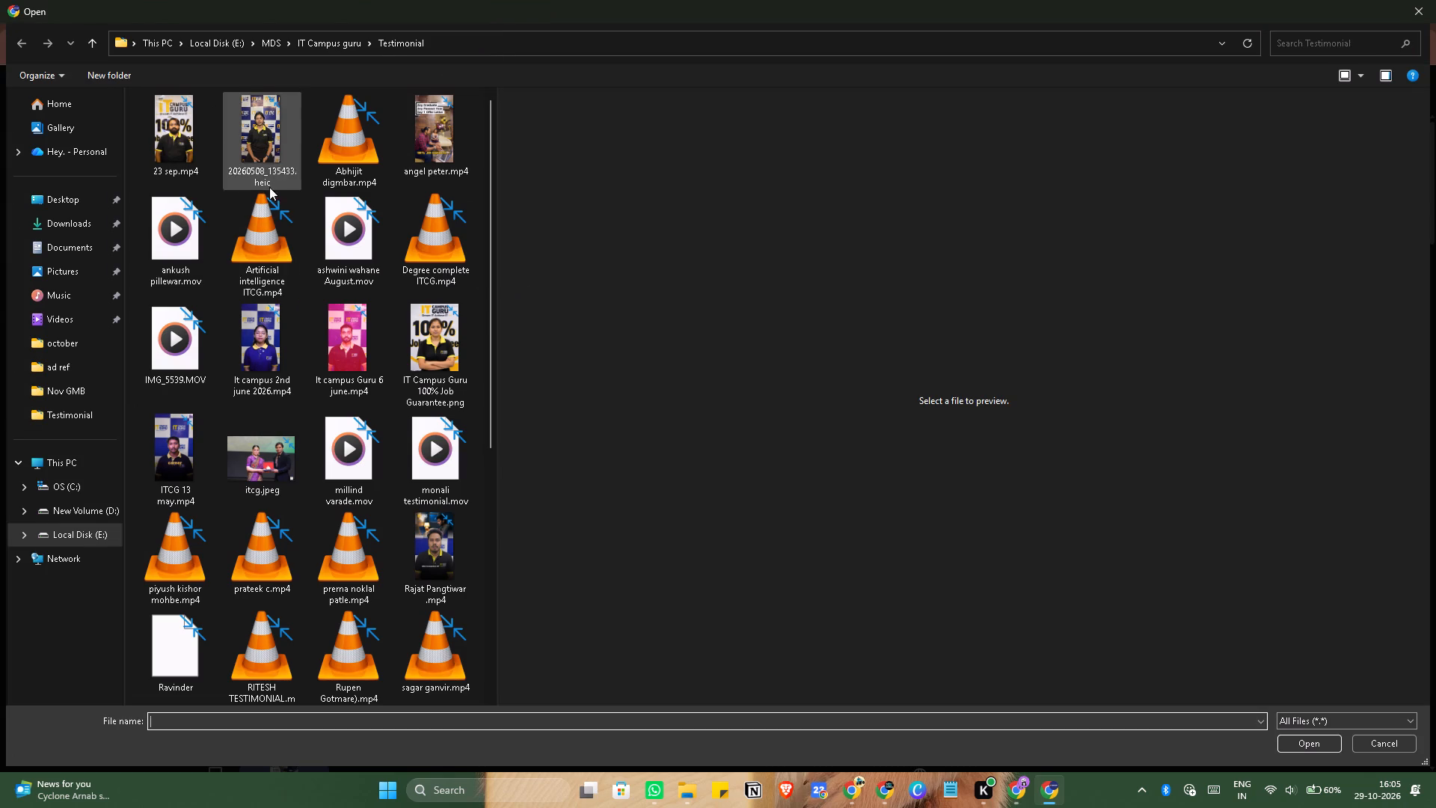
{"action": "scroll", "coordinate": [384, 394], "scroll_direction": "down", "scroll_amount": 2}
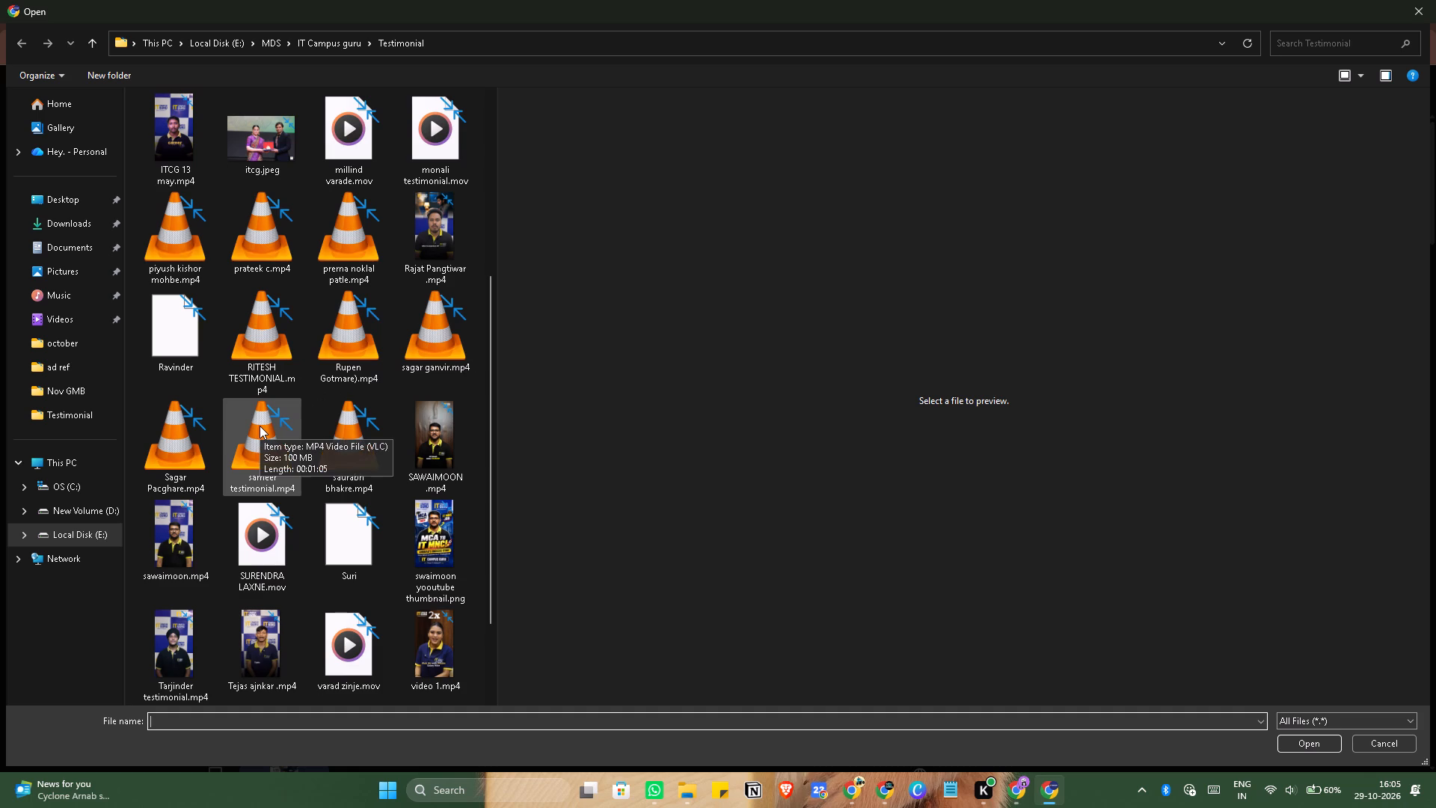
{"action": "left_click", "coordinate": [185, 340]}
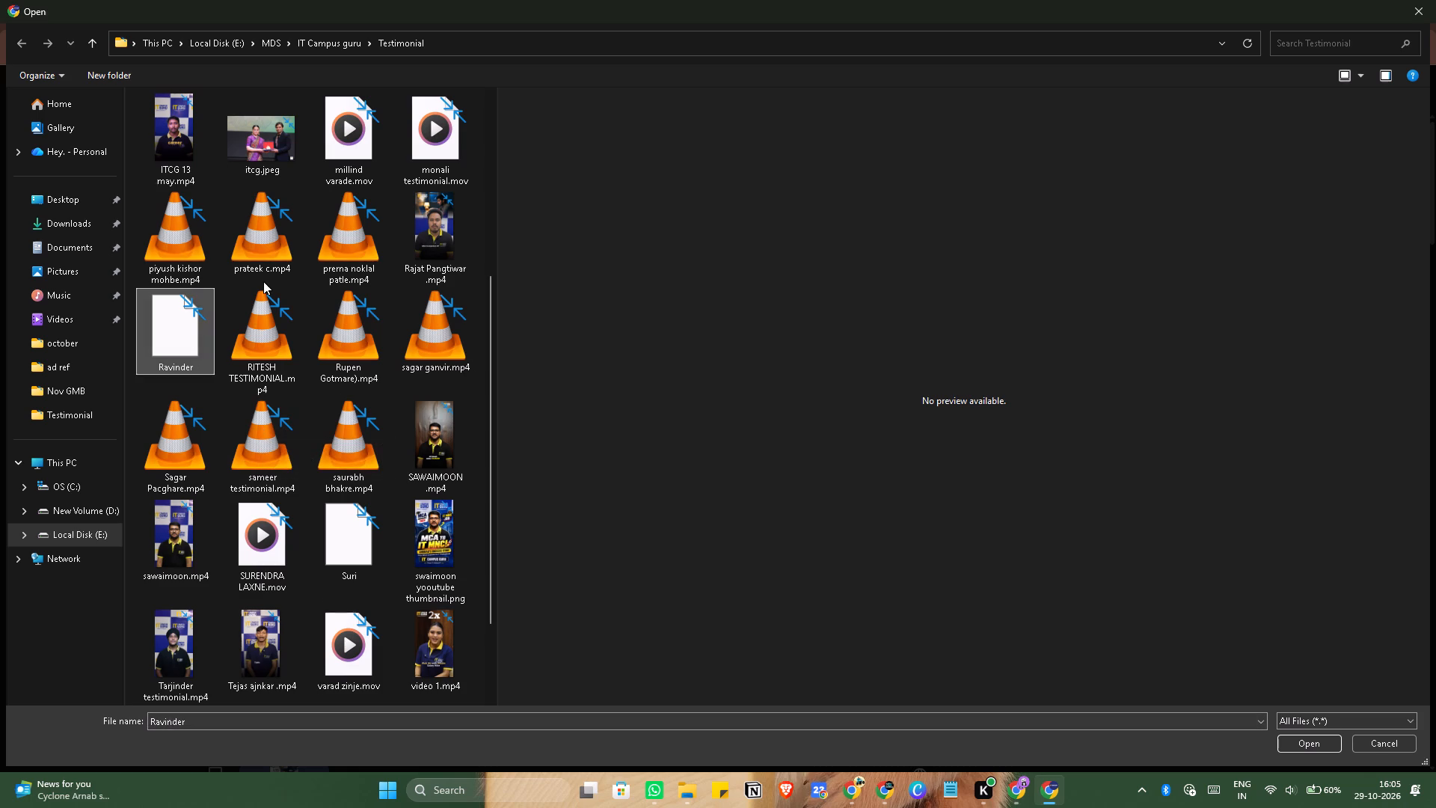
{"action": "scroll", "coordinate": [310, 322], "scroll_direction": "up", "scroll_amount": 1}
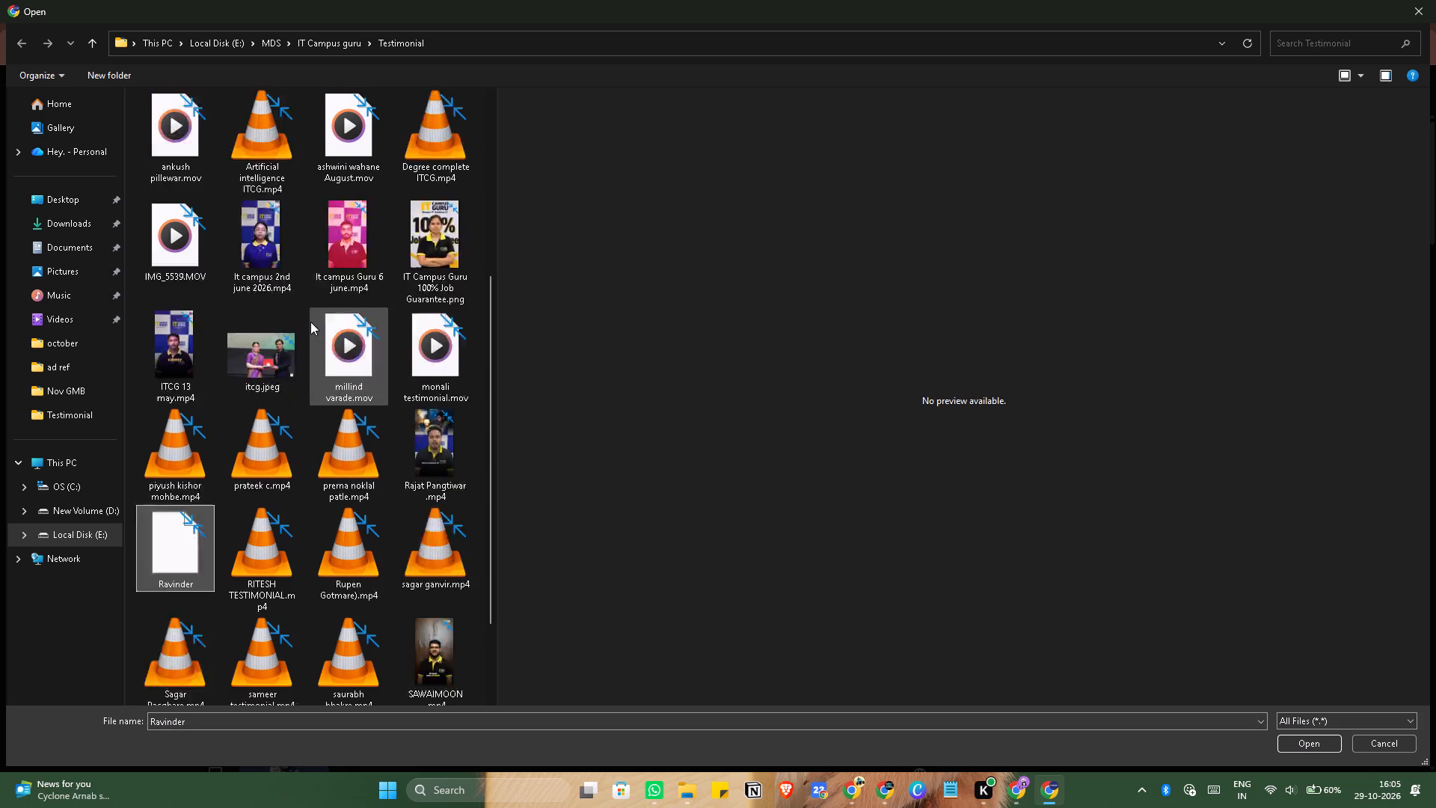
{"action": "scroll", "coordinate": [310, 322], "scroll_direction": "up", "scroll_amount": 2}
{"action": "scroll", "coordinate": [310, 322], "scroll_direction": "down", "scroll_amount": 3}
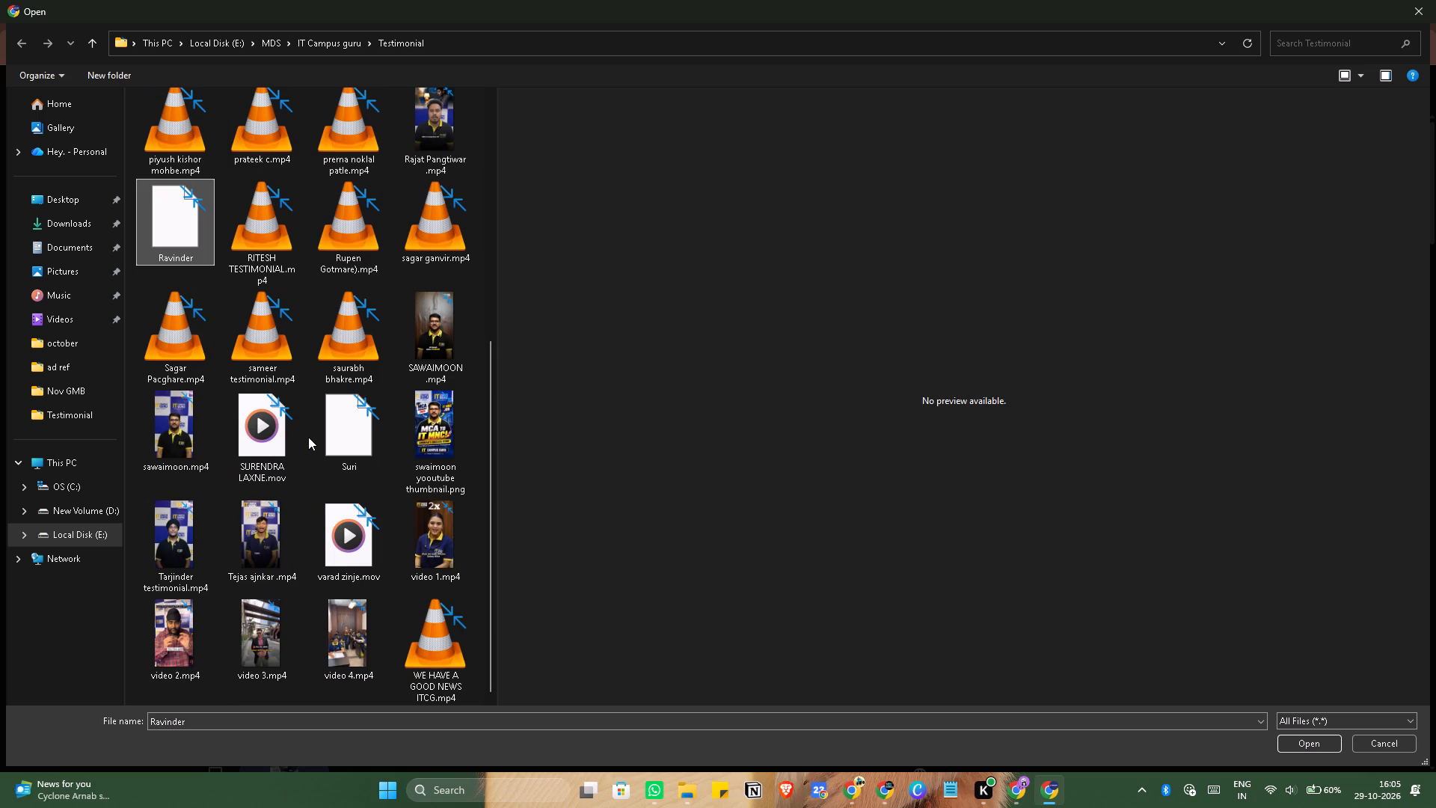
{"action": "scroll", "coordinate": [308, 437], "scroll_direction": "down", "scroll_amount": 3}
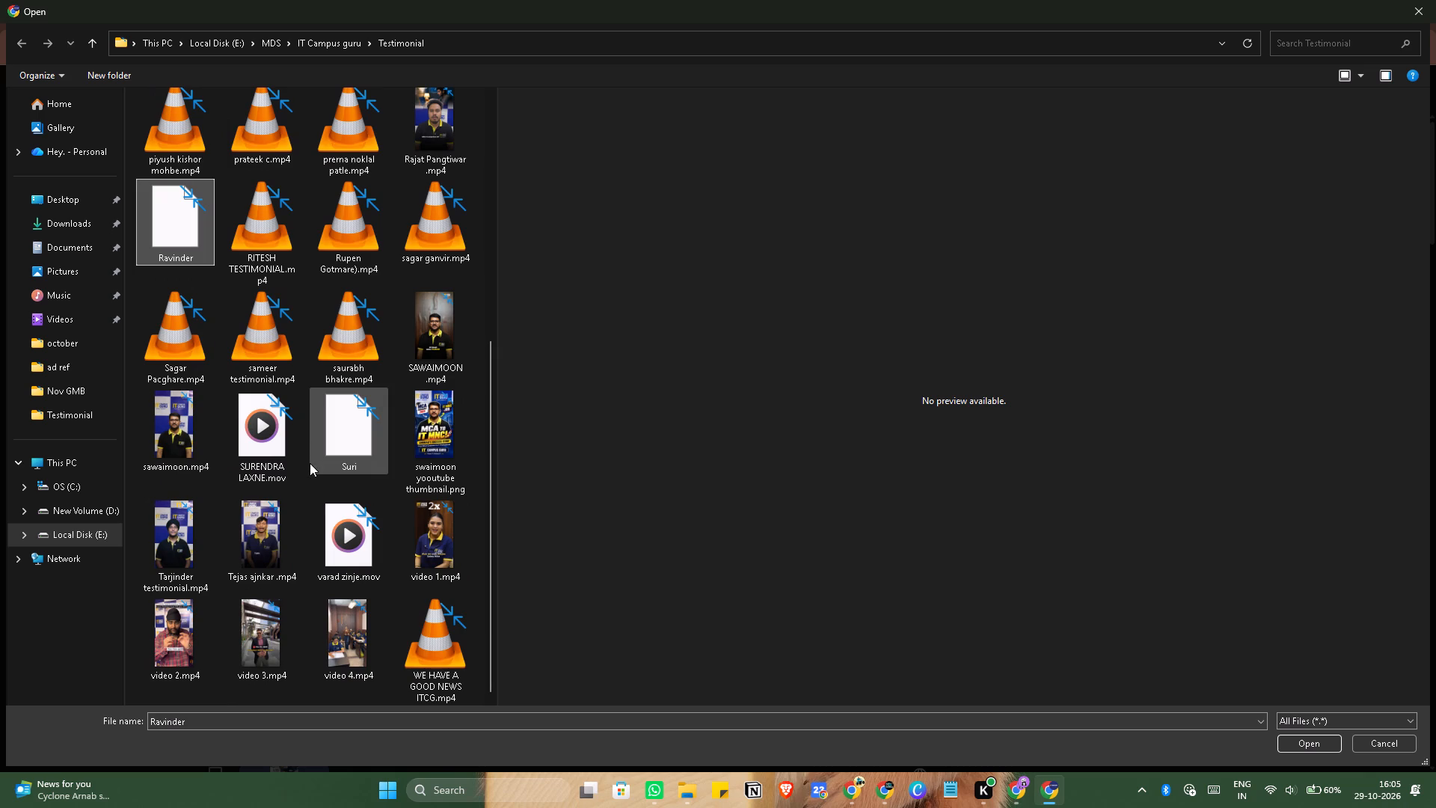
{"action": "scroll", "coordinate": [310, 463], "scroll_direction": "down", "scroll_amount": 1}
{"action": "scroll", "coordinate": [301, 515], "scroll_direction": "up", "scroll_amount": 1}
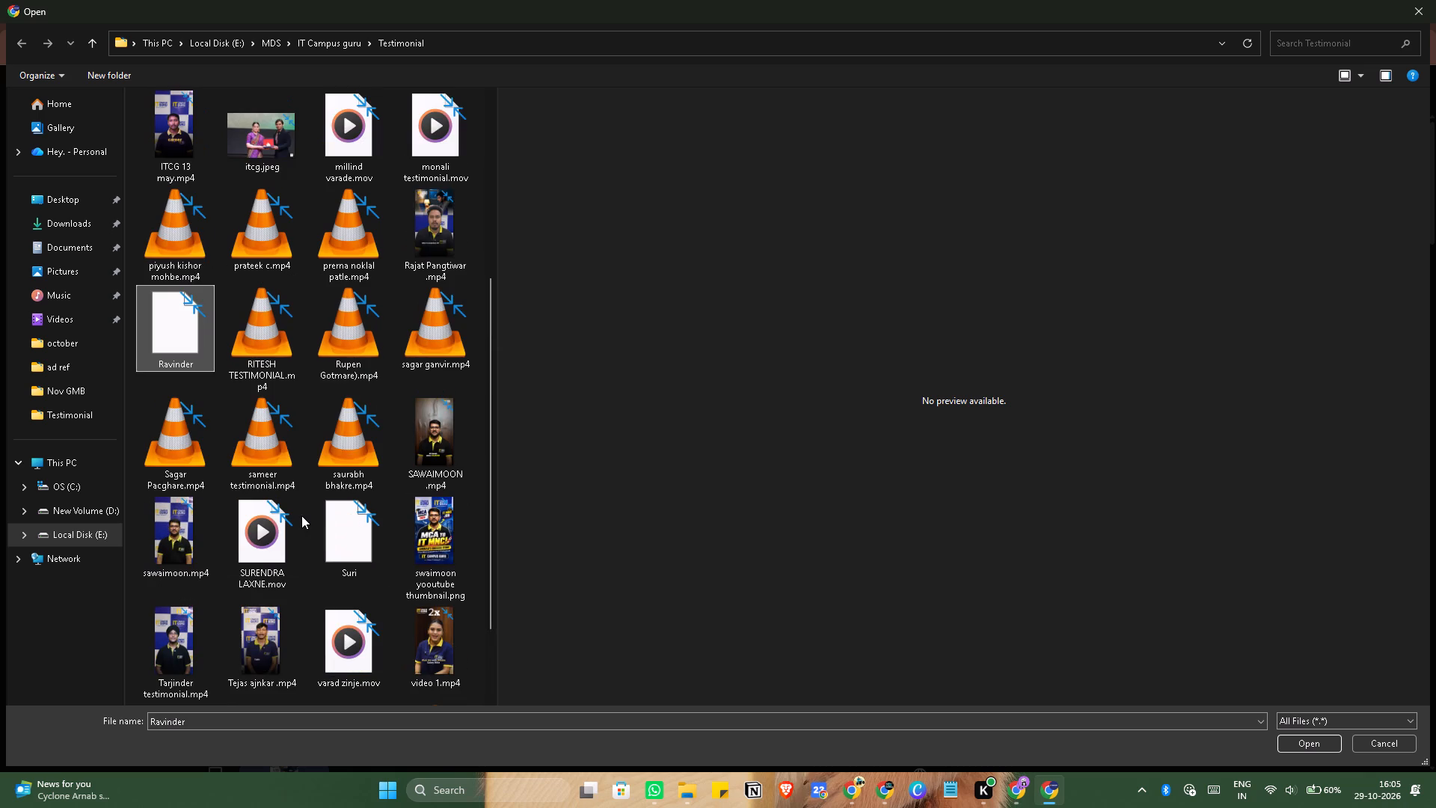
{"action": "scroll", "coordinate": [303, 515], "scroll_direction": "up", "scroll_amount": 1}
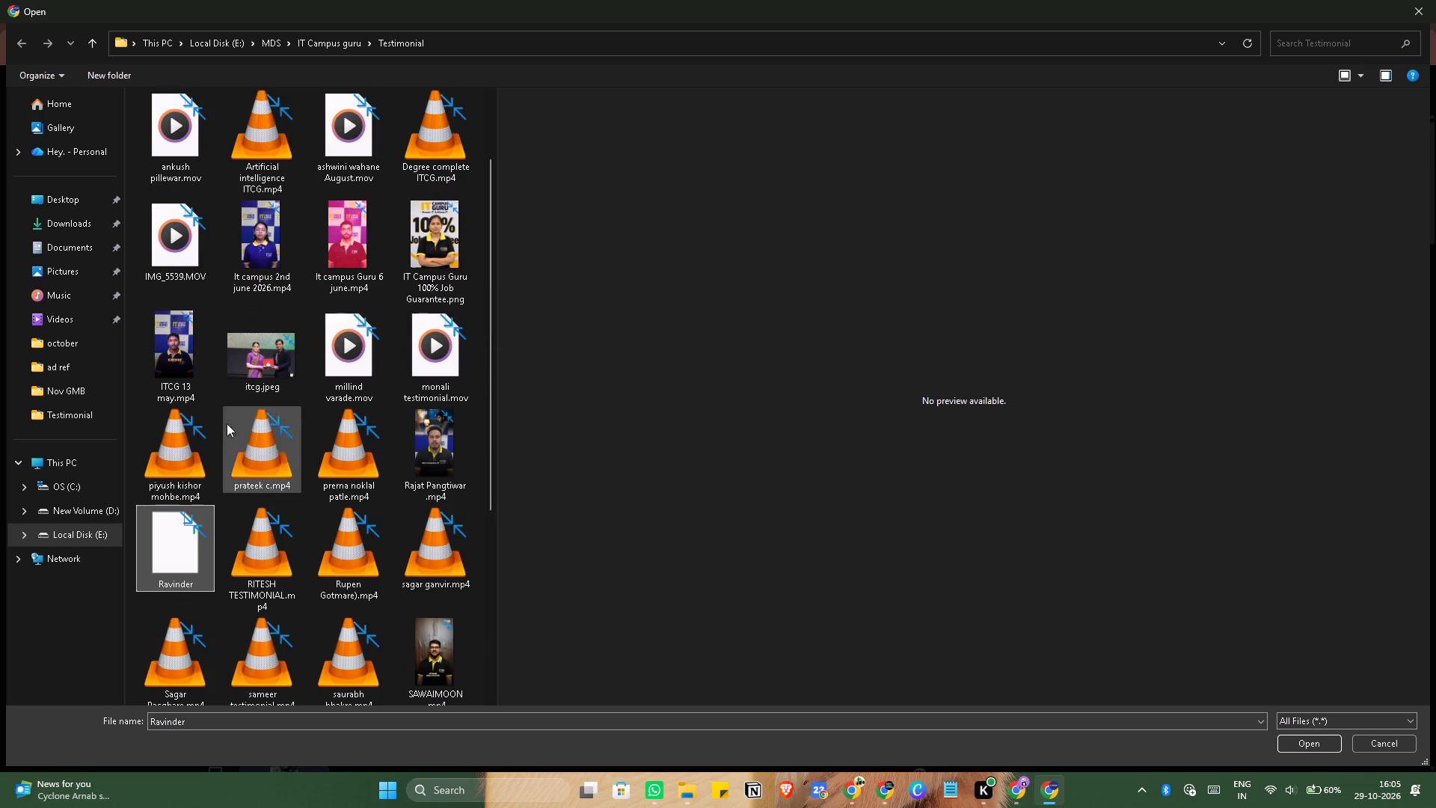
{"action": "left_click", "coordinate": [179, 534]}
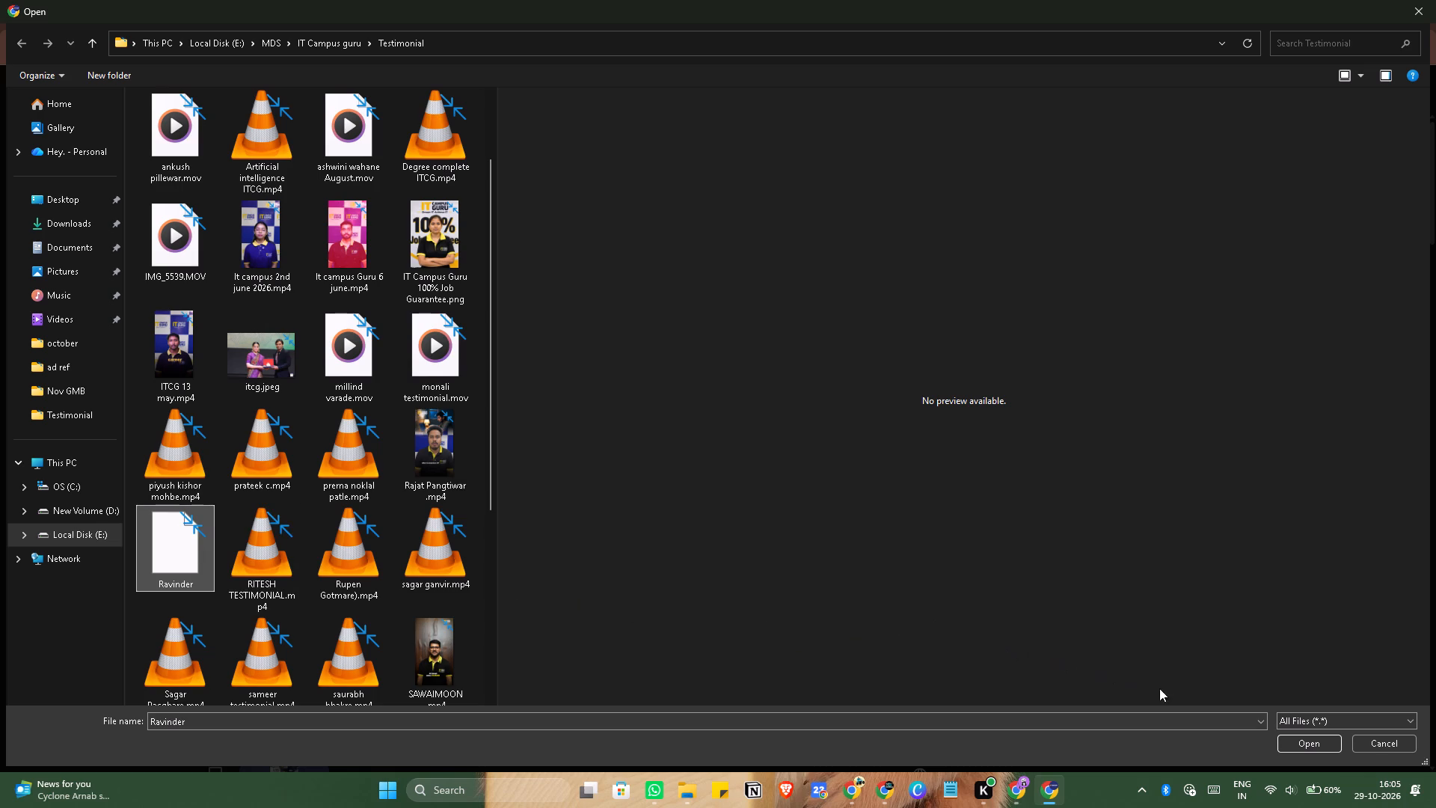
{"action": "left_click", "coordinate": [1319, 746]}
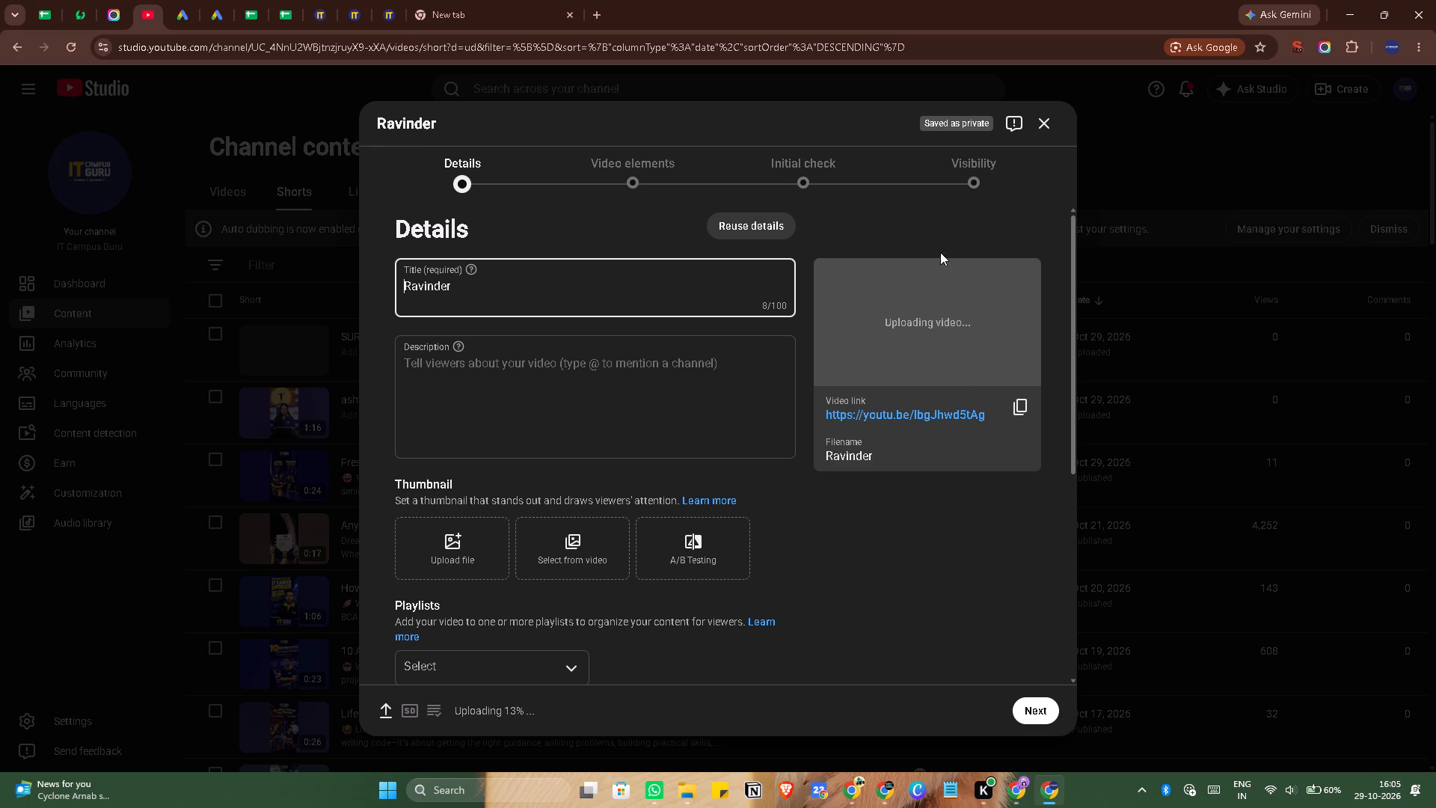
Finish the upload of Ravinder's testimonial as not made for kids, with its visibility saved as Private.
{"action": "scroll", "coordinate": [449, 496], "scroll_direction": "down", "scroll_amount": 7}
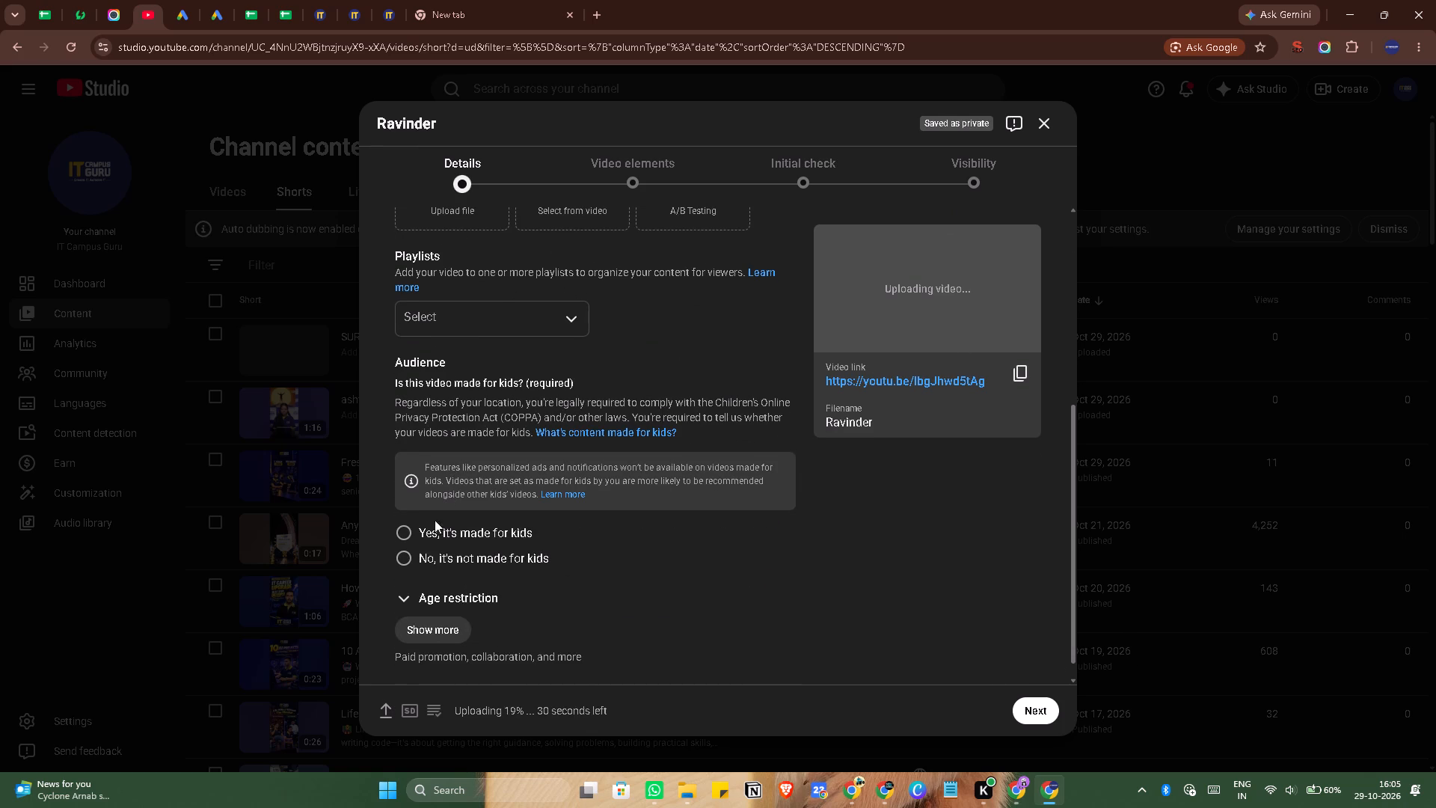
{"action": "left_click", "coordinate": [442, 566]}
{"action": "left_click", "coordinate": [1034, 712]}
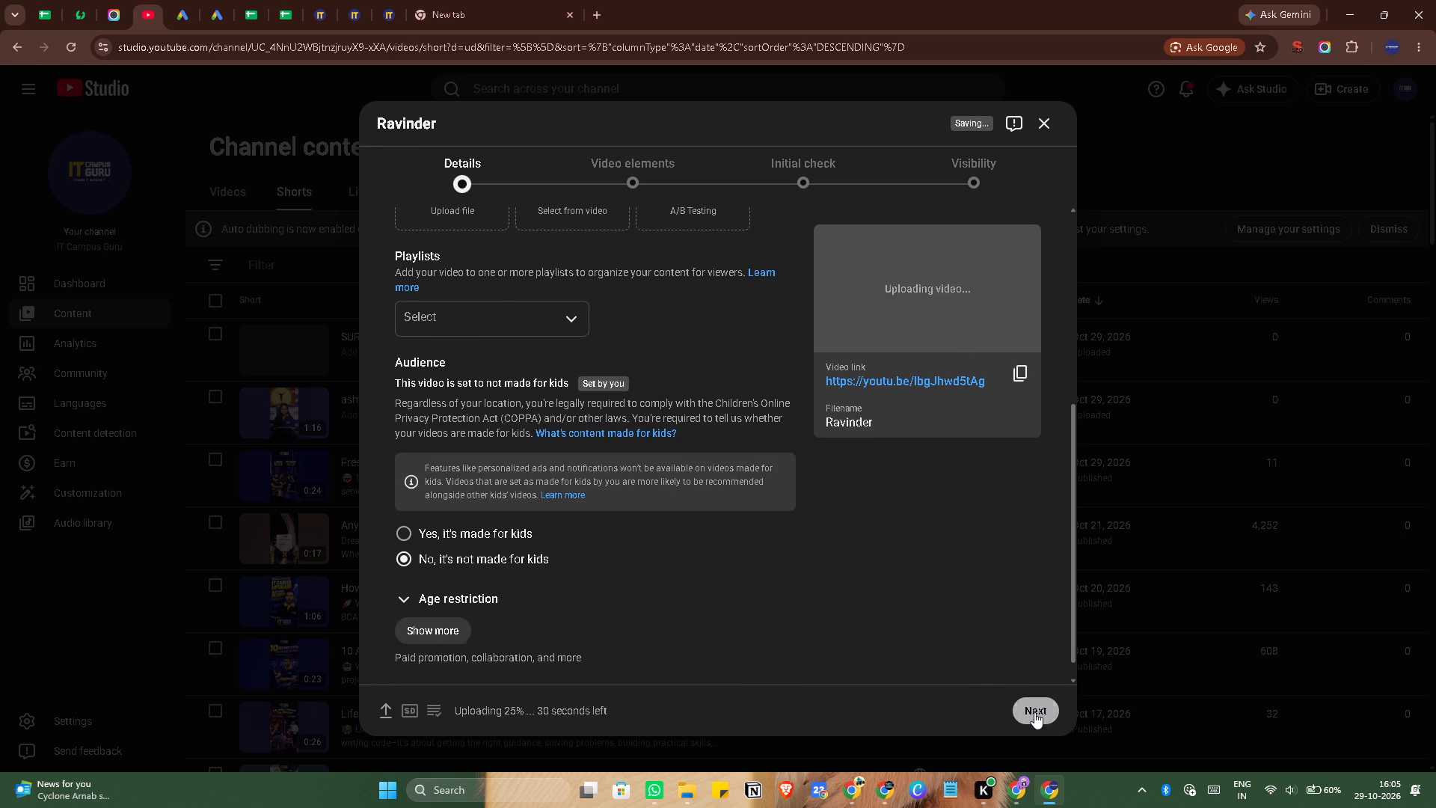
{"action": "left_click", "coordinate": [1034, 712]}
{"action": "left_click", "coordinate": [1034, 712]}
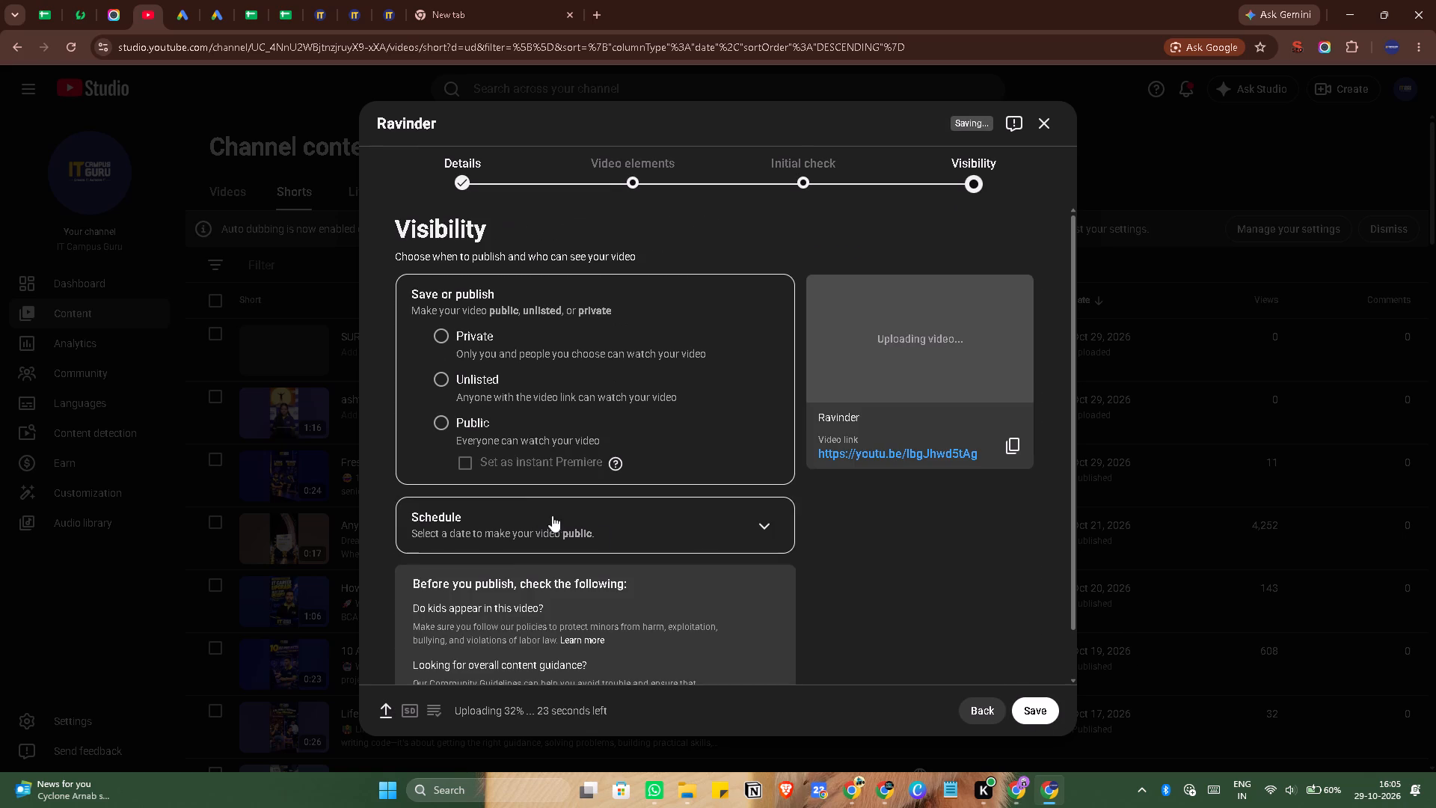
{"action": "left_click", "coordinate": [494, 352]}
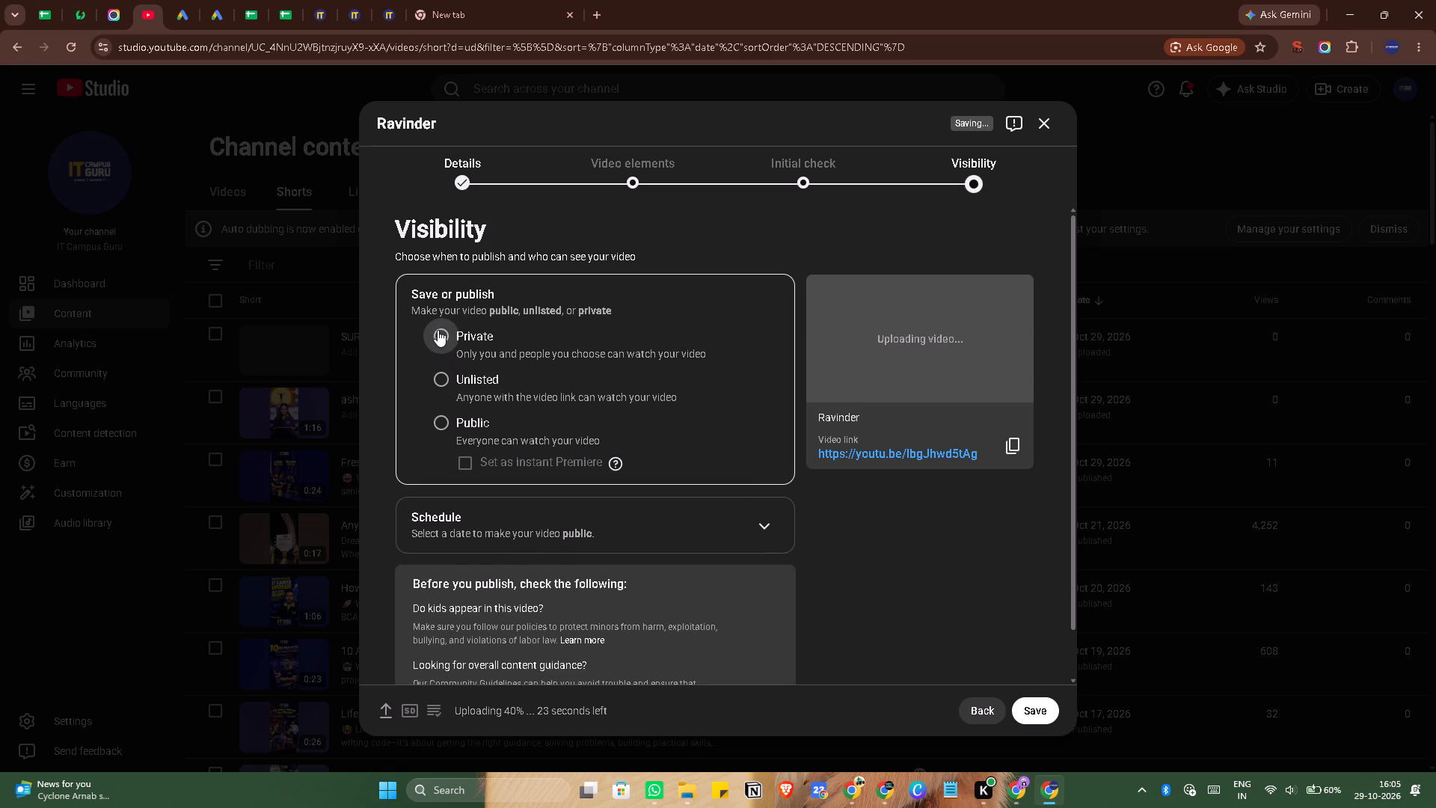
{"action": "left_click", "coordinate": [438, 330]}
{"action": "left_click", "coordinate": [1050, 714]}
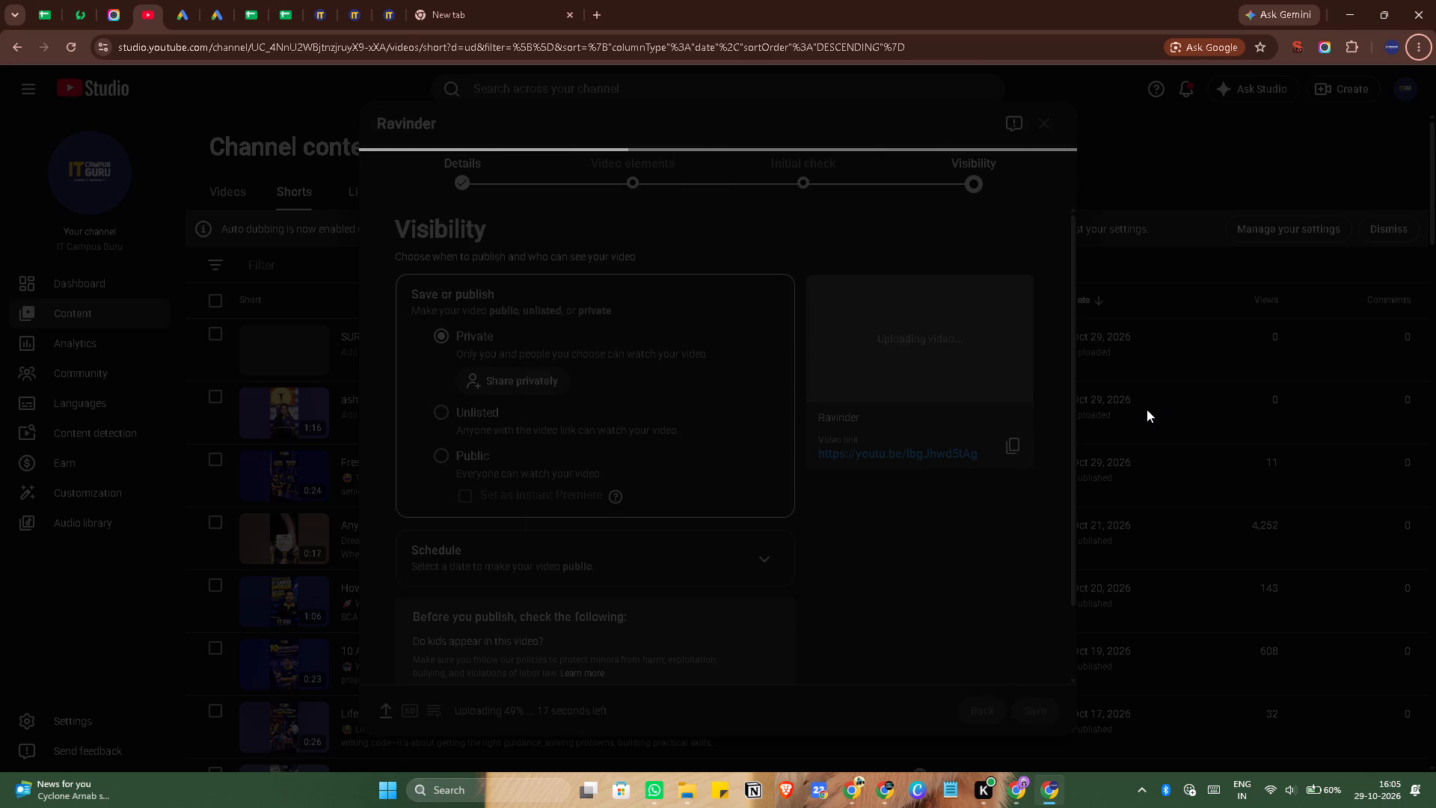
{"action": "left_click", "coordinate": [880, 522]}
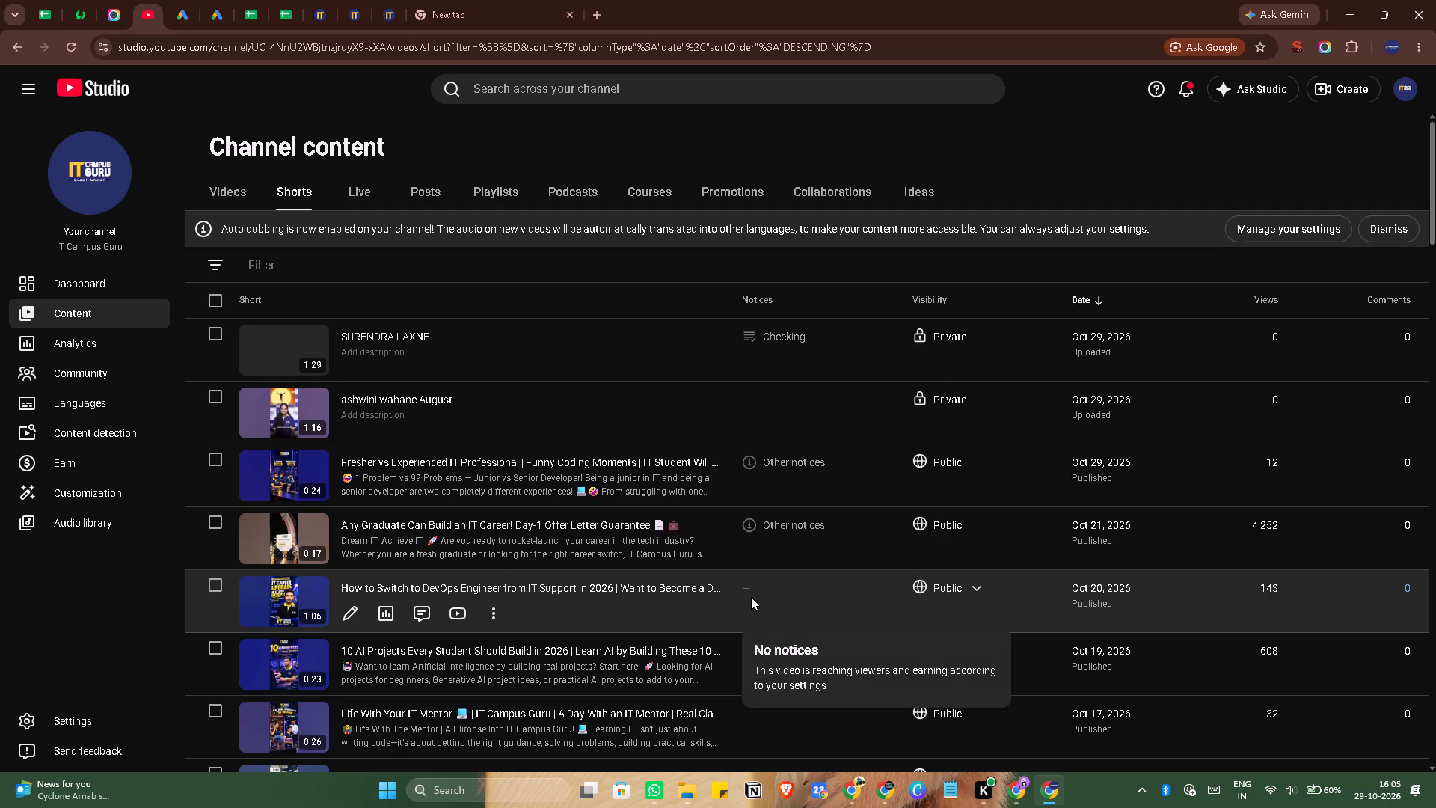
Start another video upload and open the file selection on the Testimonial folder.
{"action": "scroll", "coordinate": [504, 470], "scroll_direction": "up", "scroll_amount": 5}
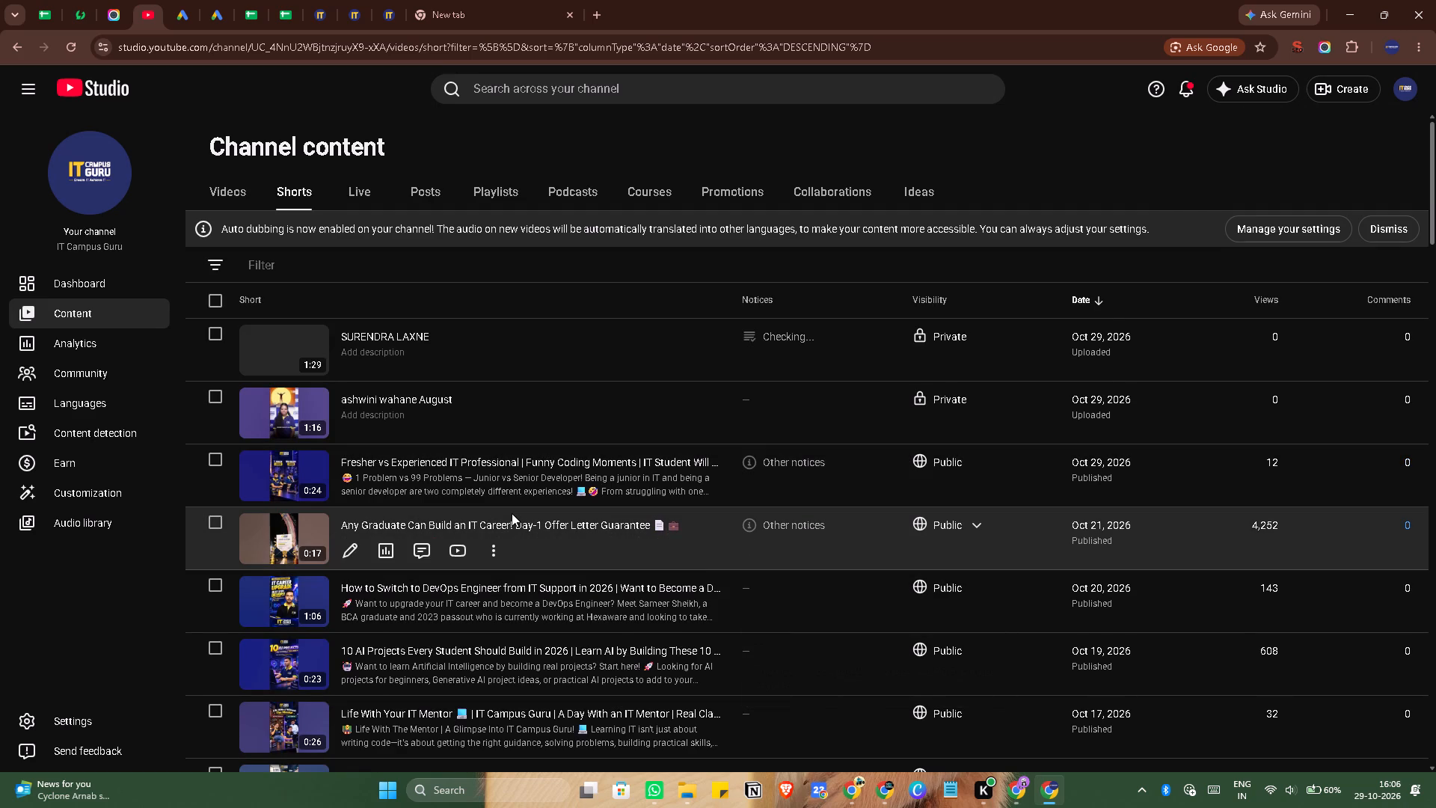
{"action": "scroll", "coordinate": [722, 426], "scroll_direction": "up", "scroll_amount": 6}
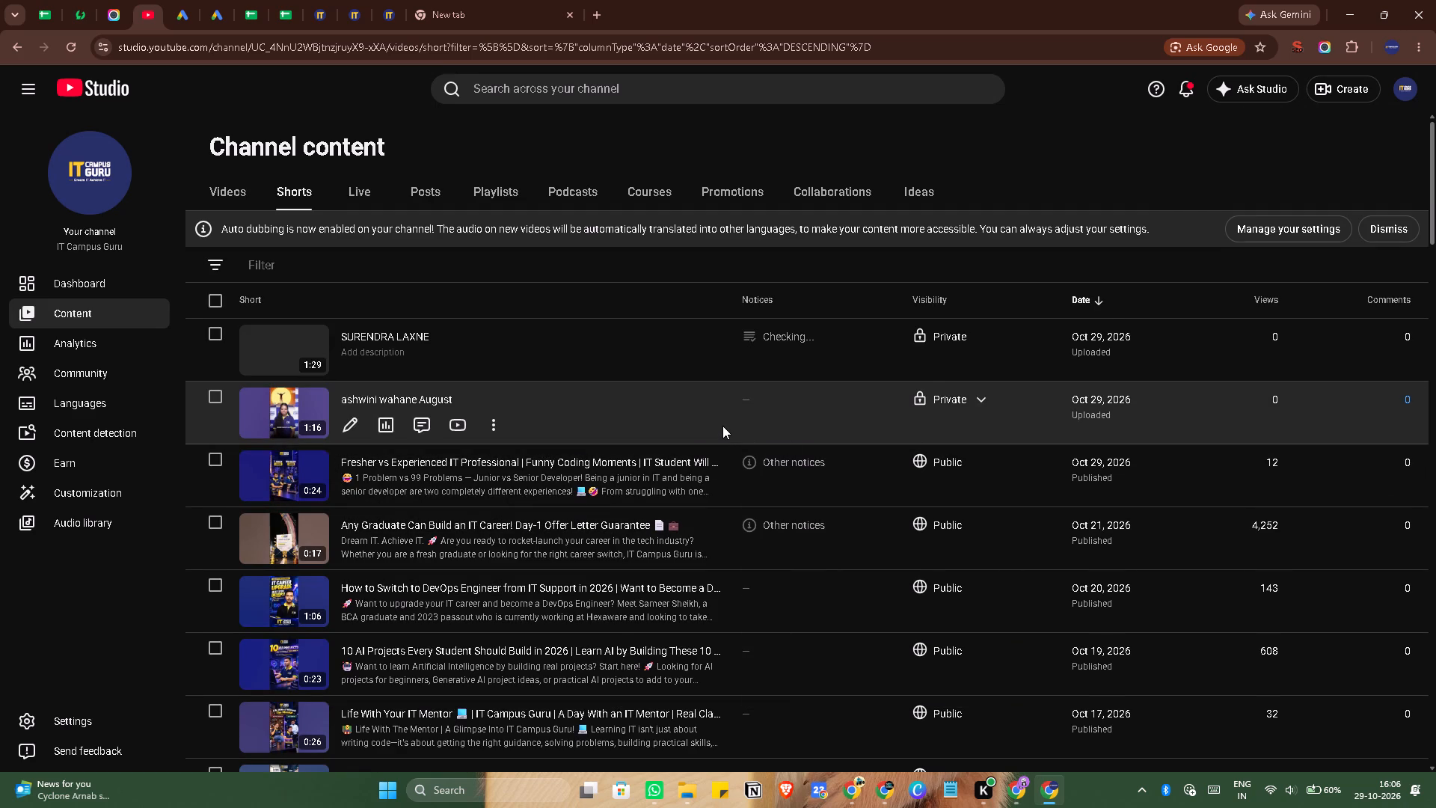
{"action": "left_click", "coordinate": [1357, 84]}
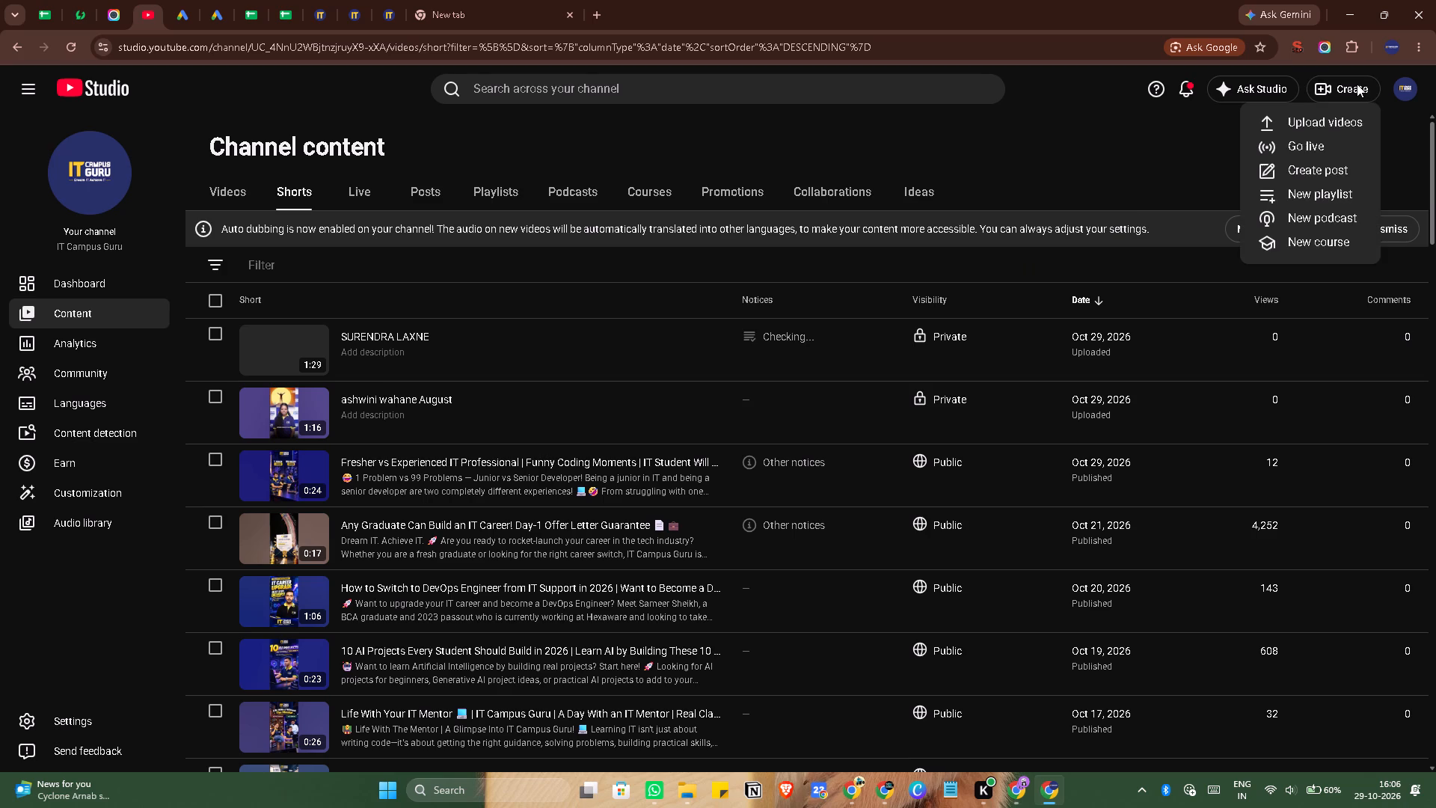
{"action": "left_click", "coordinate": [1312, 121]}
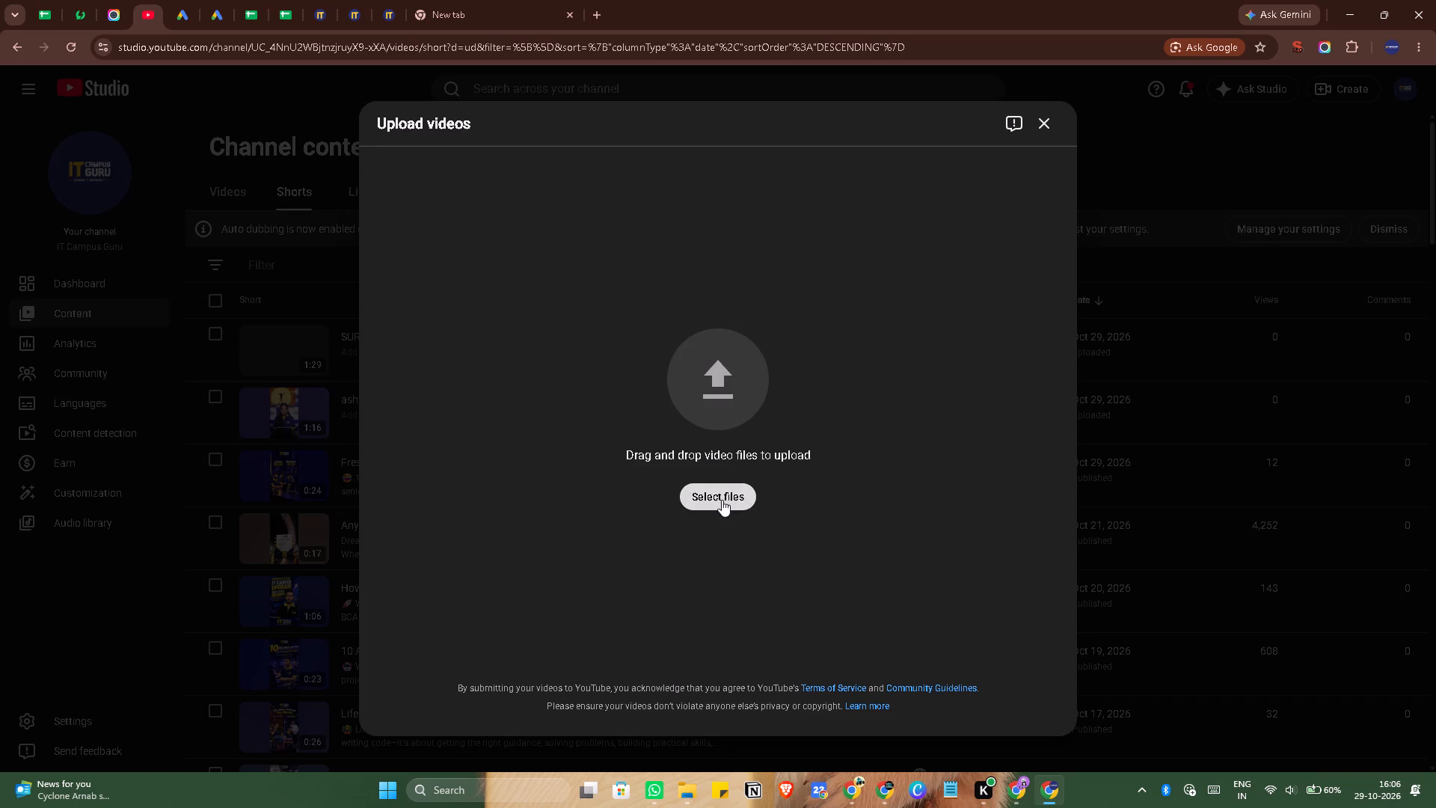
{"action": "left_click", "coordinate": [722, 500]}
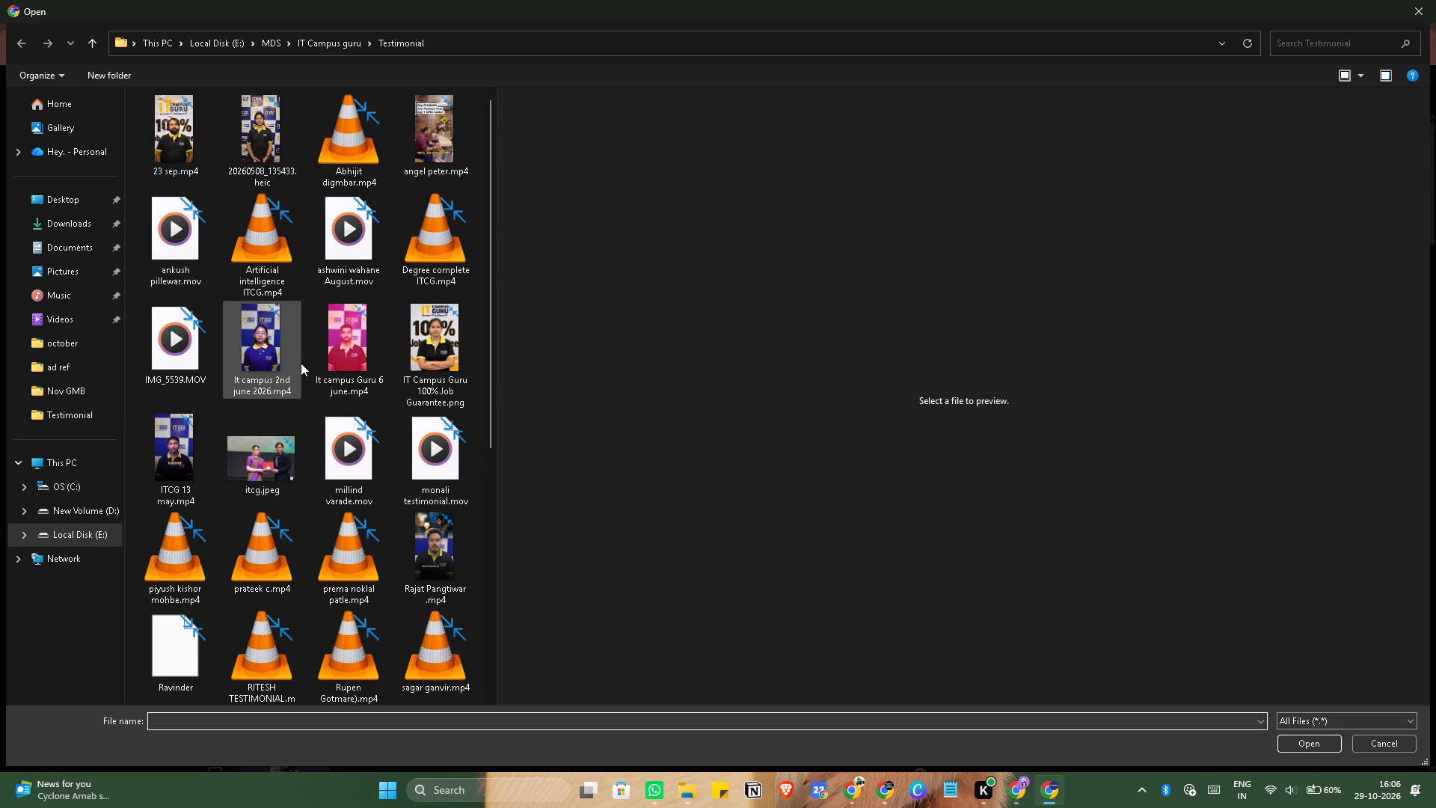
{"action": "key", "text": "alt+Tab"}
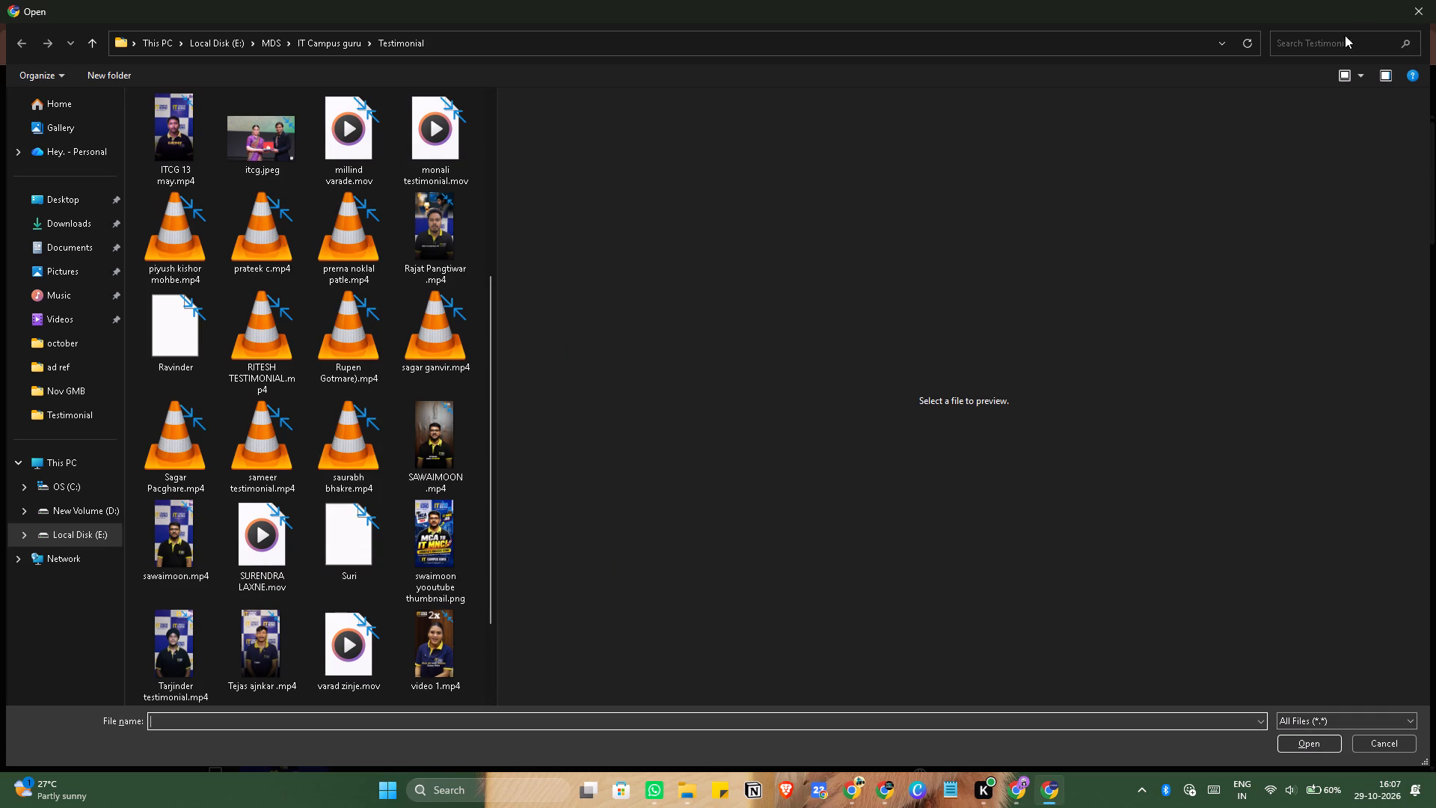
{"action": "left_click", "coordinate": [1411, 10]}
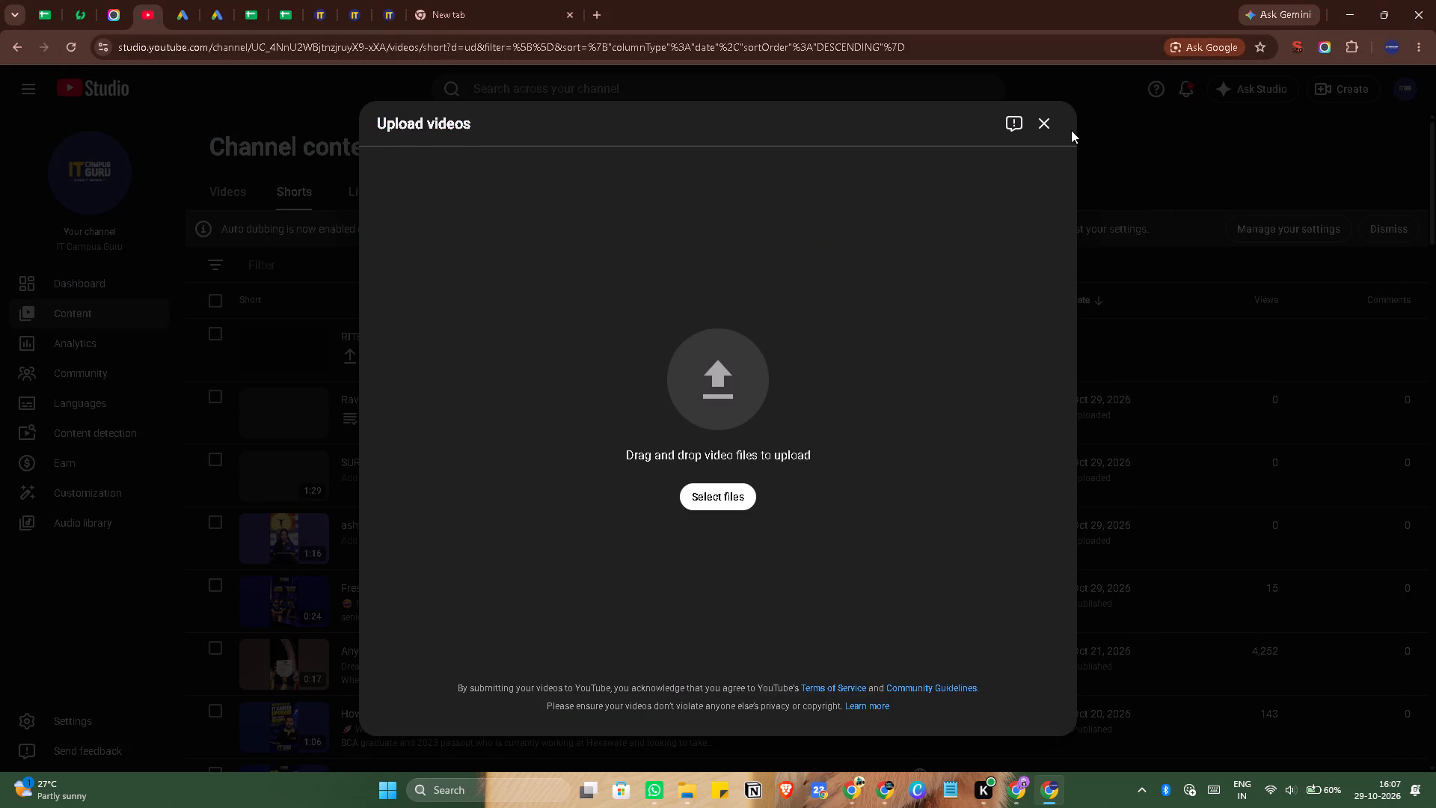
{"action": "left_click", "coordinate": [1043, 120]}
In YouTube Studio, look through the channel's Shorts list for testimonial videos that are already published.
{"action": "scroll", "coordinate": [453, 421], "scroll_direction": "down", "scroll_amount": 6}
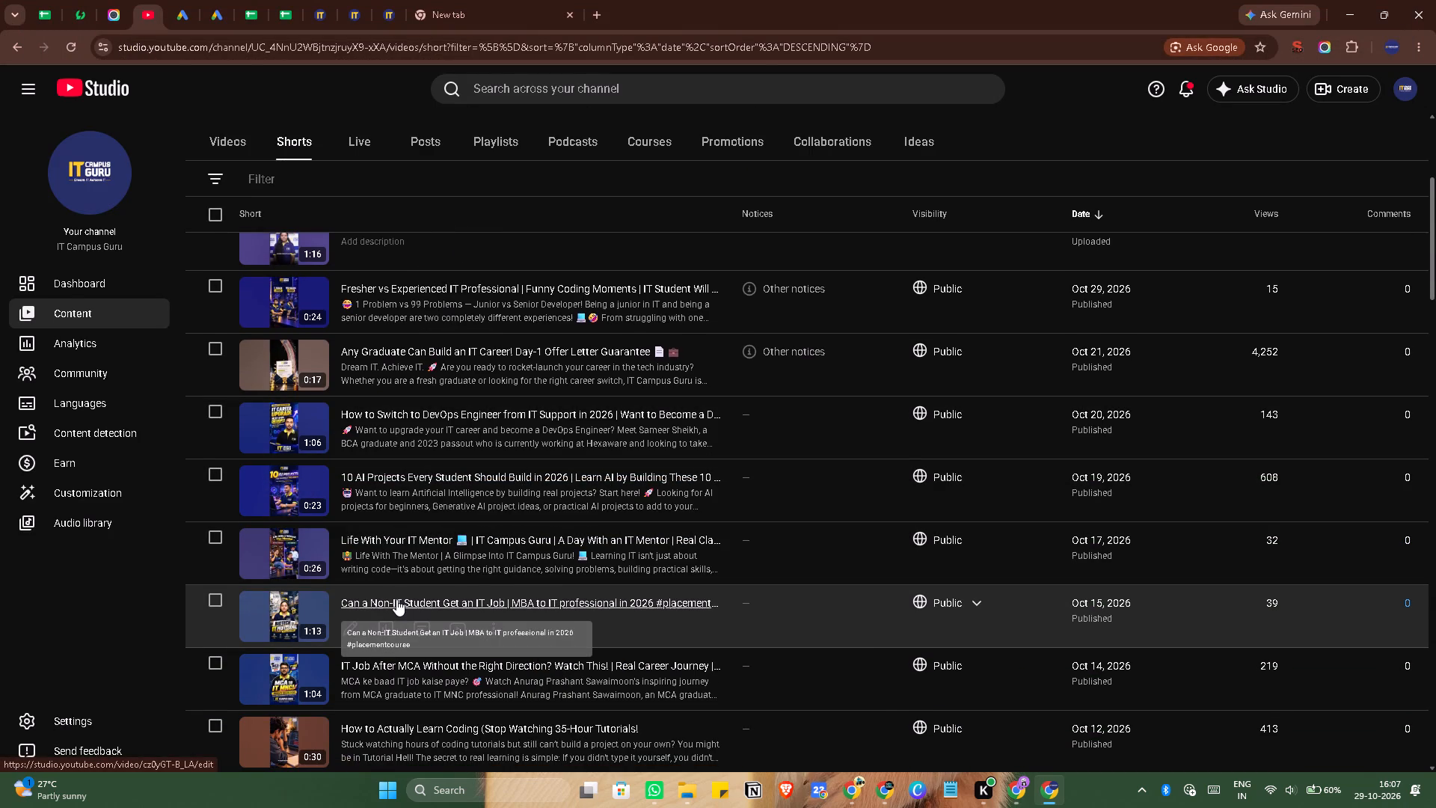
{"action": "scroll", "coordinate": [479, 460], "scroll_direction": "down", "scroll_amount": 3}
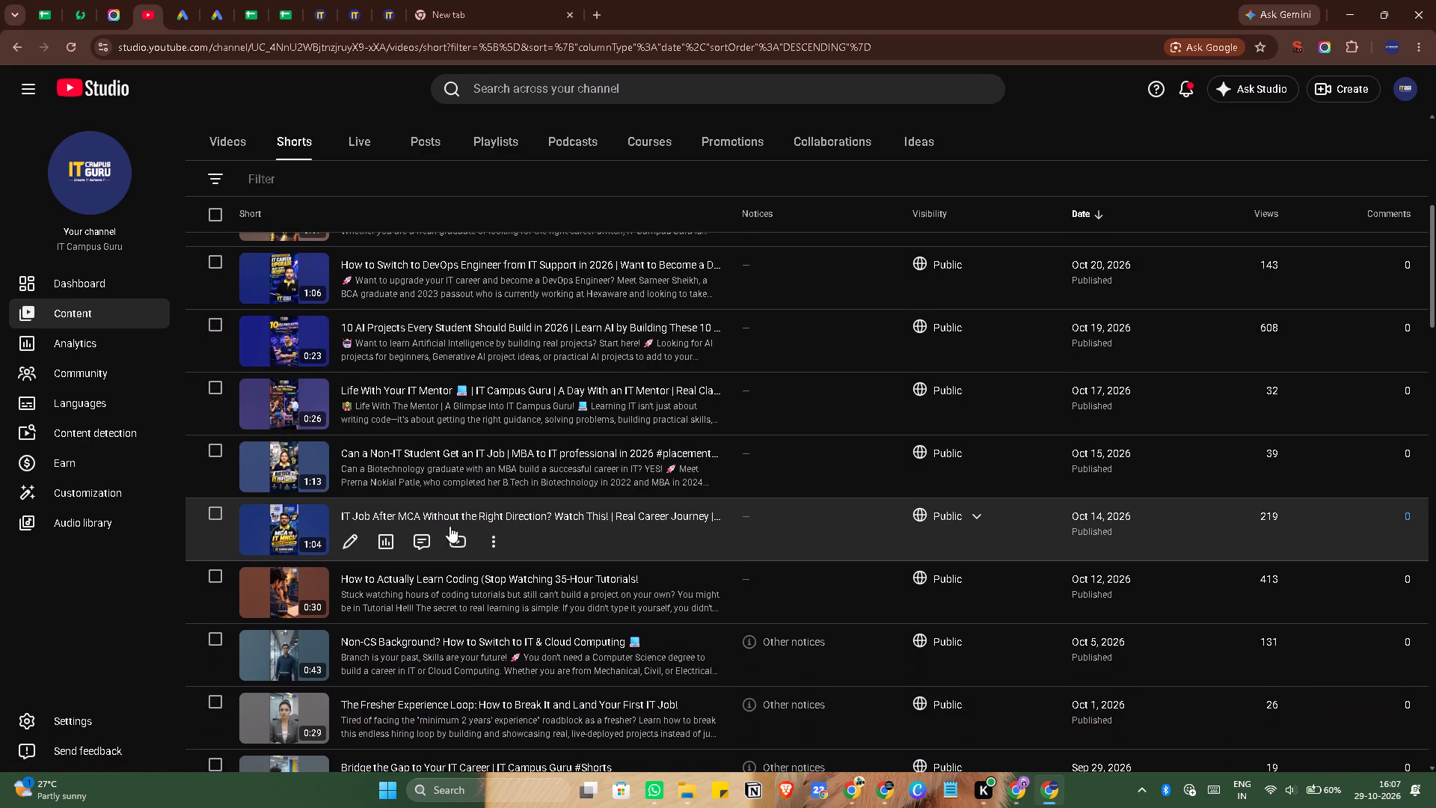
{"action": "scroll", "coordinate": [467, 518], "scroll_direction": "up", "scroll_amount": 2}
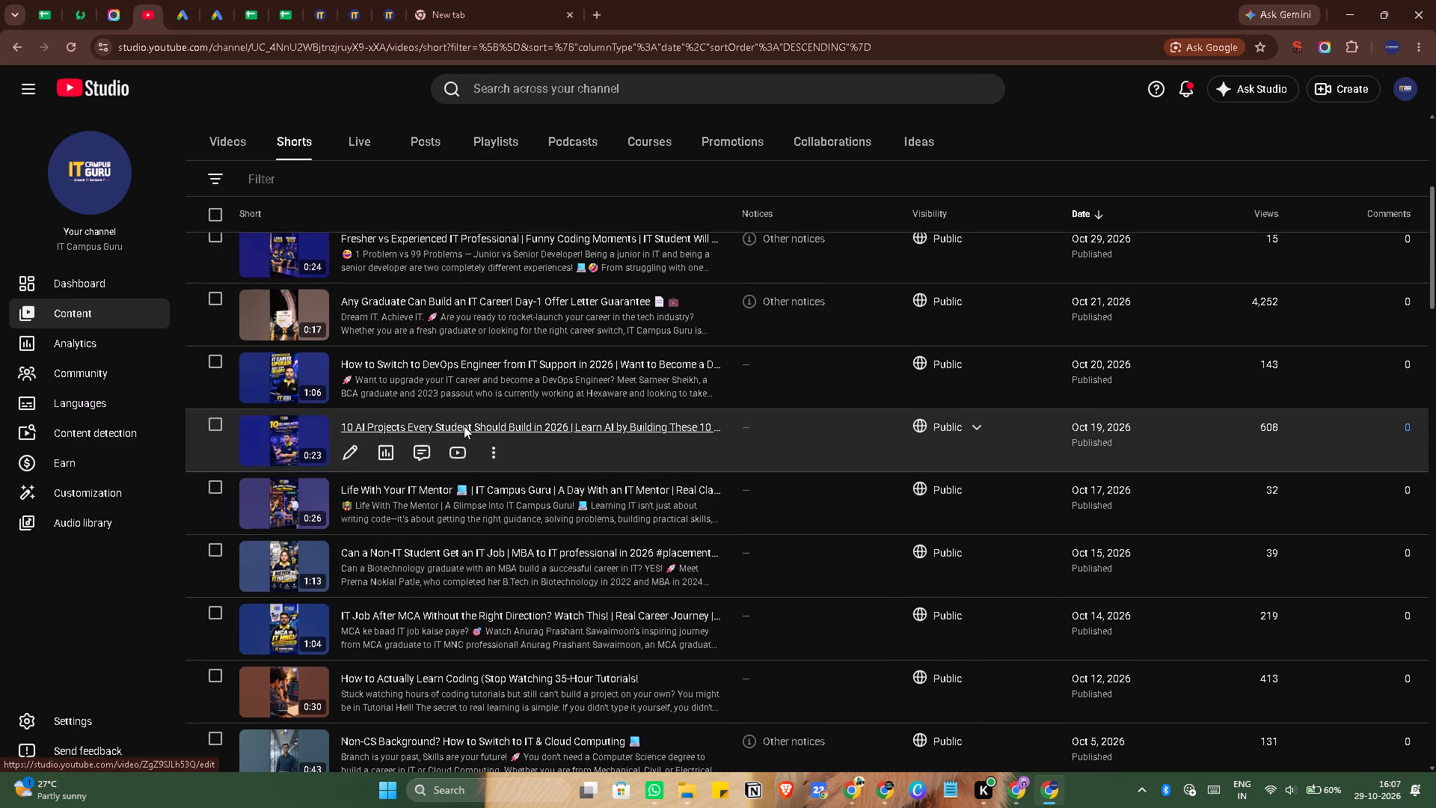
{"action": "scroll", "coordinate": [461, 420], "scroll_direction": "down", "scroll_amount": 5}
{"action": "scroll", "coordinate": [465, 492], "scroll_direction": "down", "scroll_amount": 3}
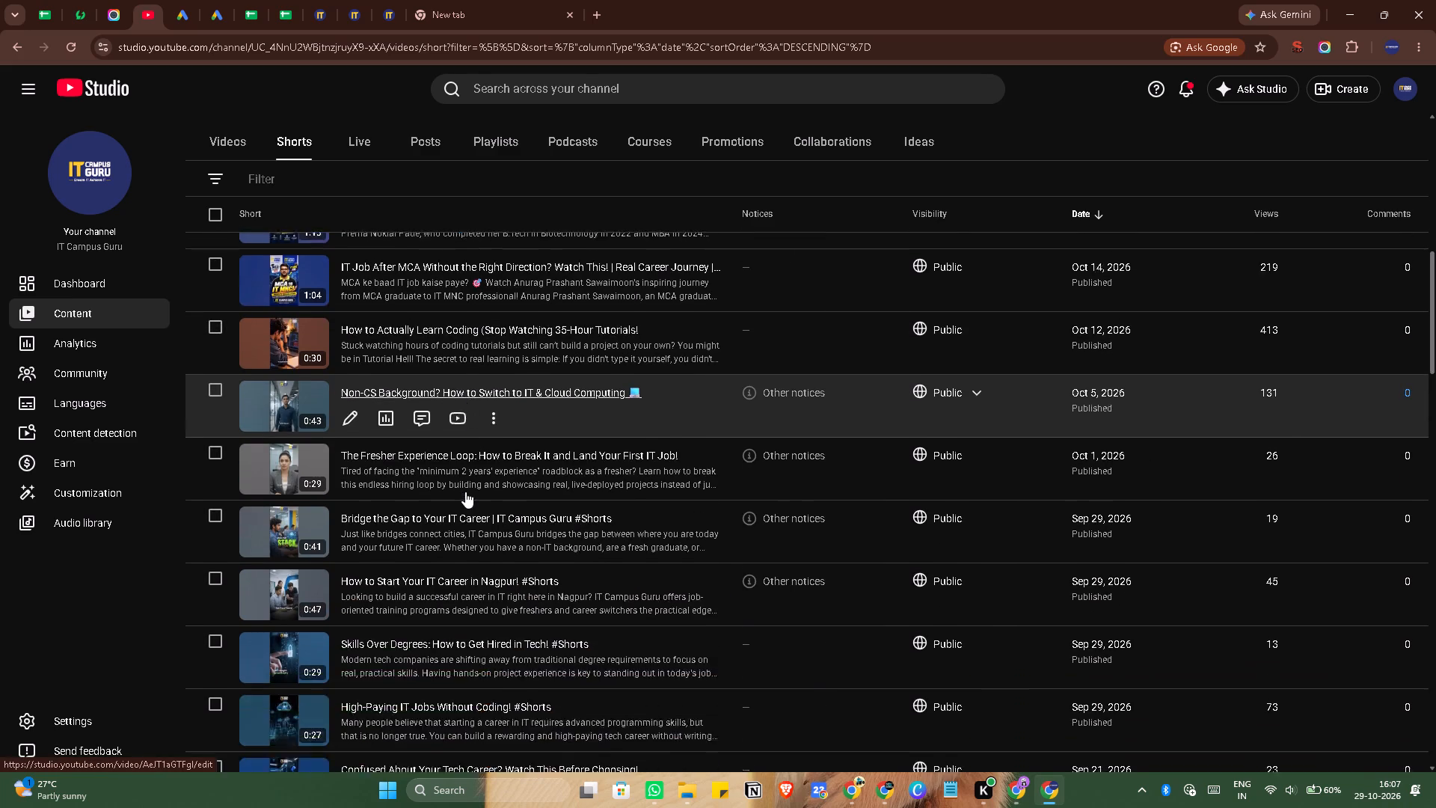
{"action": "scroll", "coordinate": [465, 492], "scroll_direction": "down", "scroll_amount": 9}
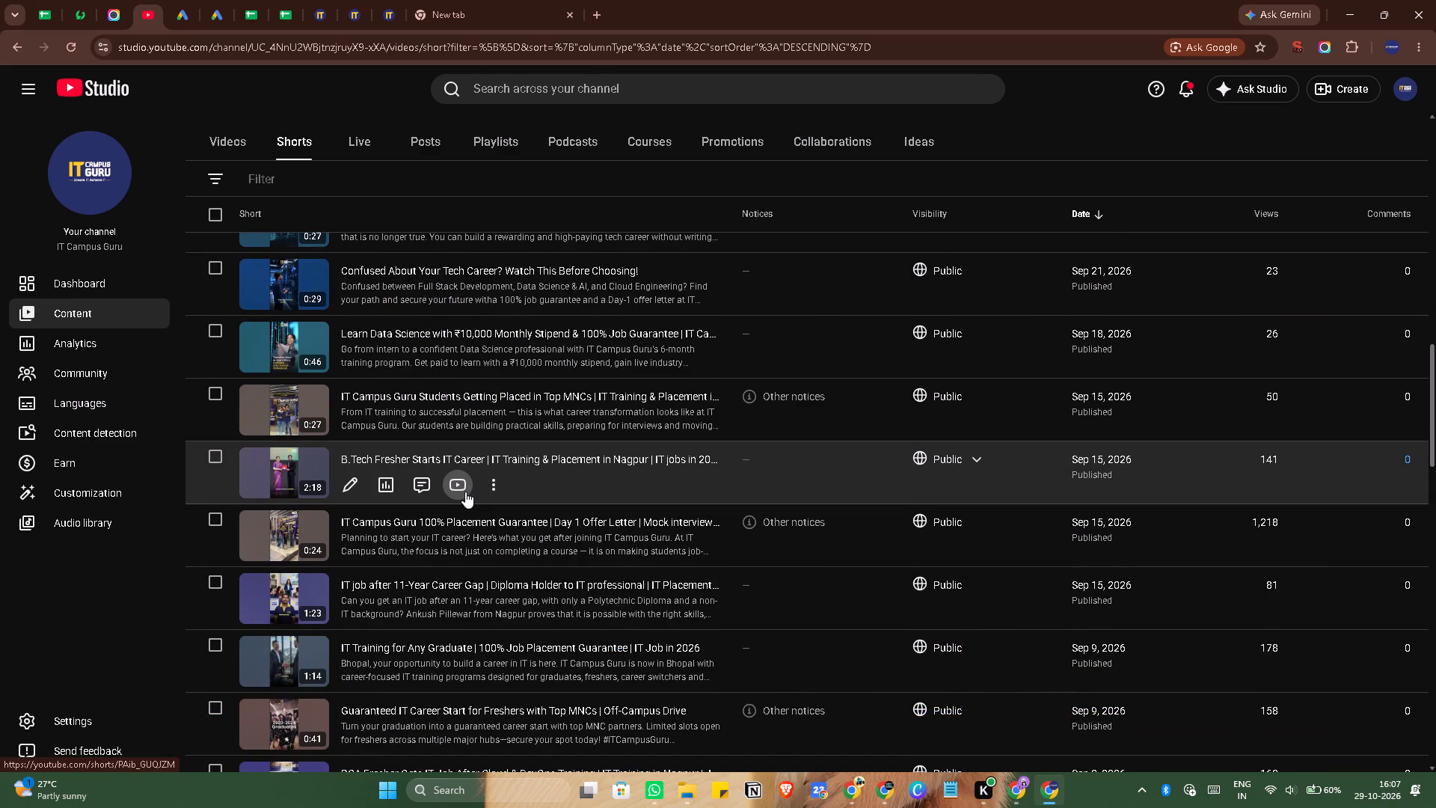
{"action": "scroll", "coordinate": [476, 488], "scroll_direction": "up", "scroll_amount": 10}
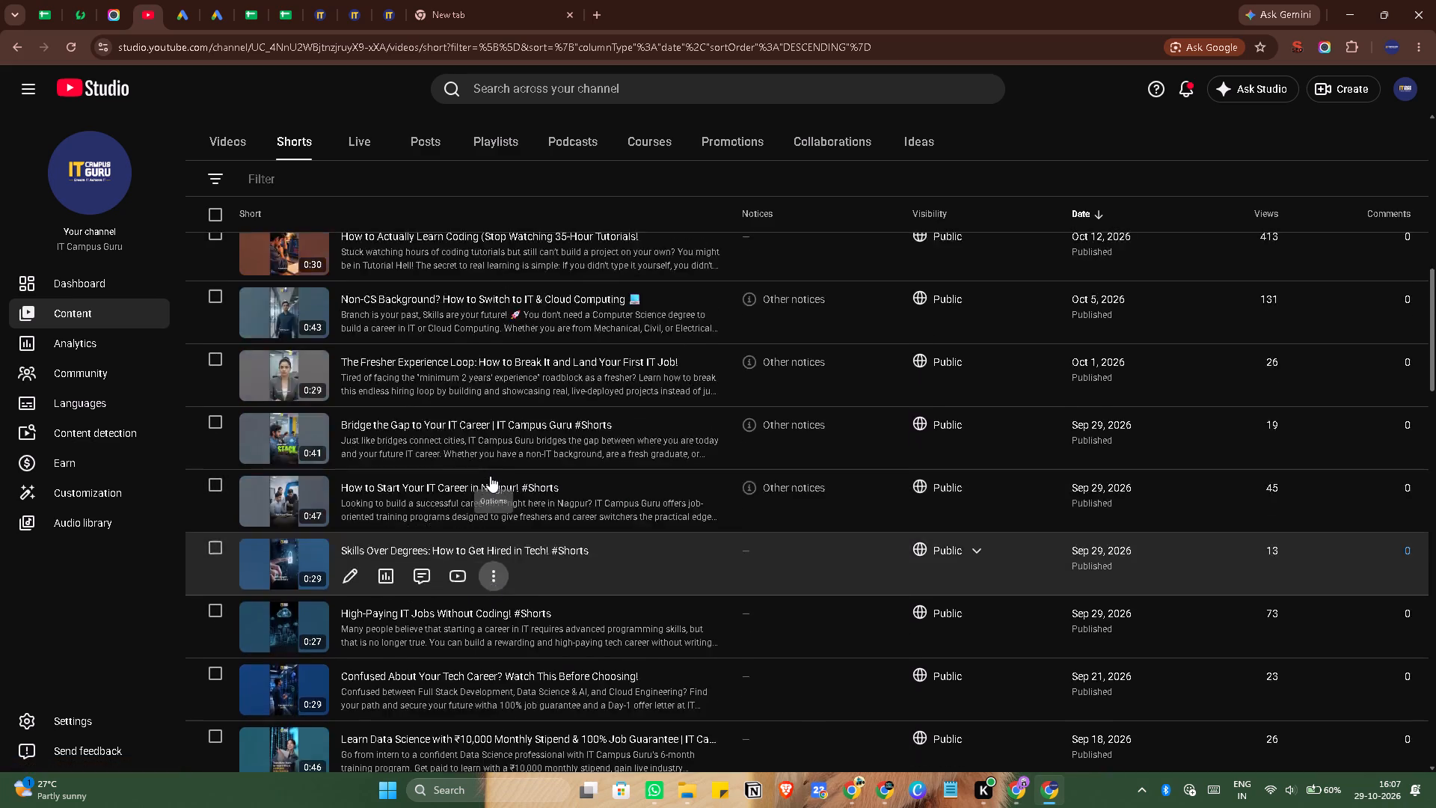
{"action": "scroll", "coordinate": [490, 476], "scroll_direction": "up", "scroll_amount": 15}
In the content calendar's ITCG testimonial sheet, add YOUTUBE to the posted platforms in Sameer's row.
{"action": "key", "text": "alt+Tab"}
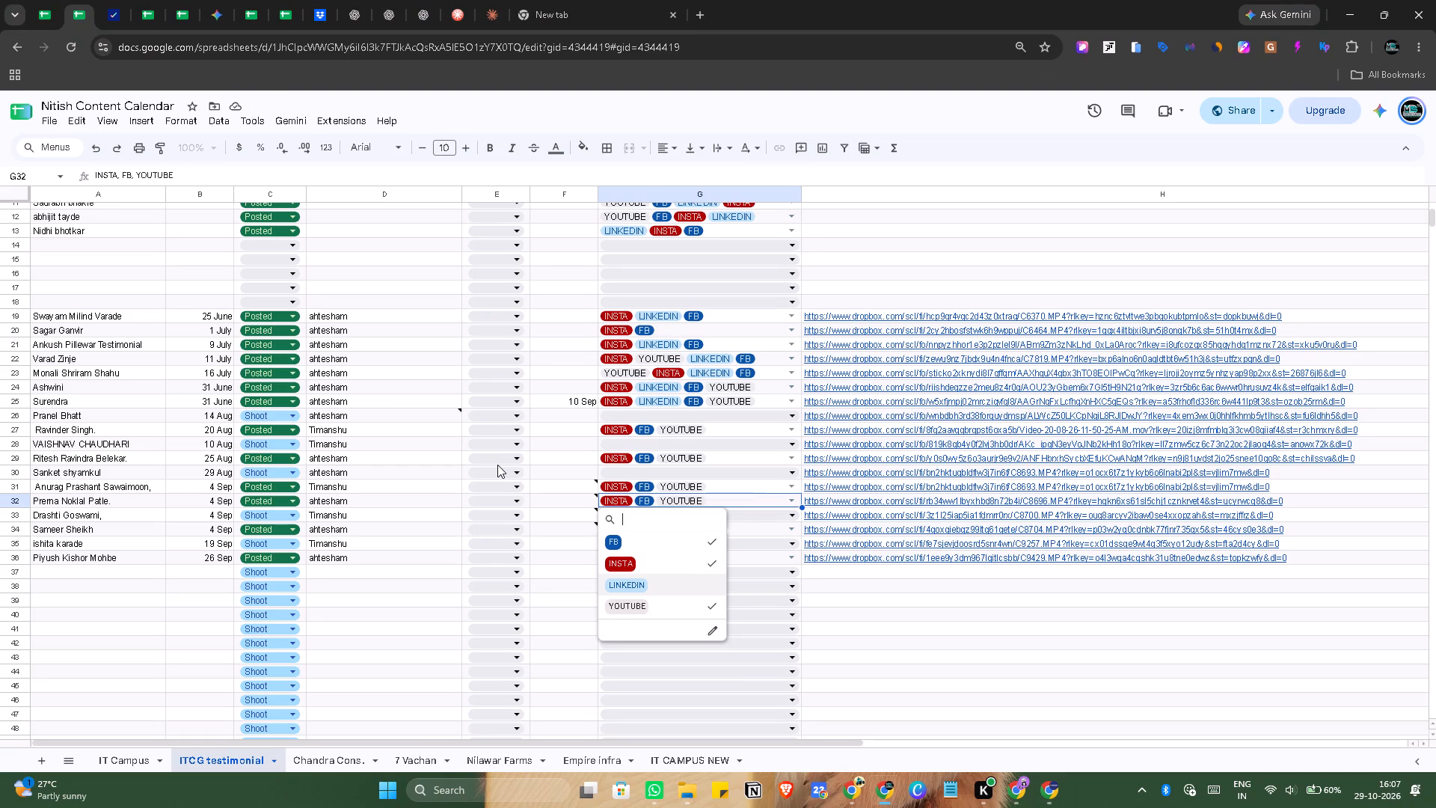
{"action": "left_click", "coordinate": [418, 515]}
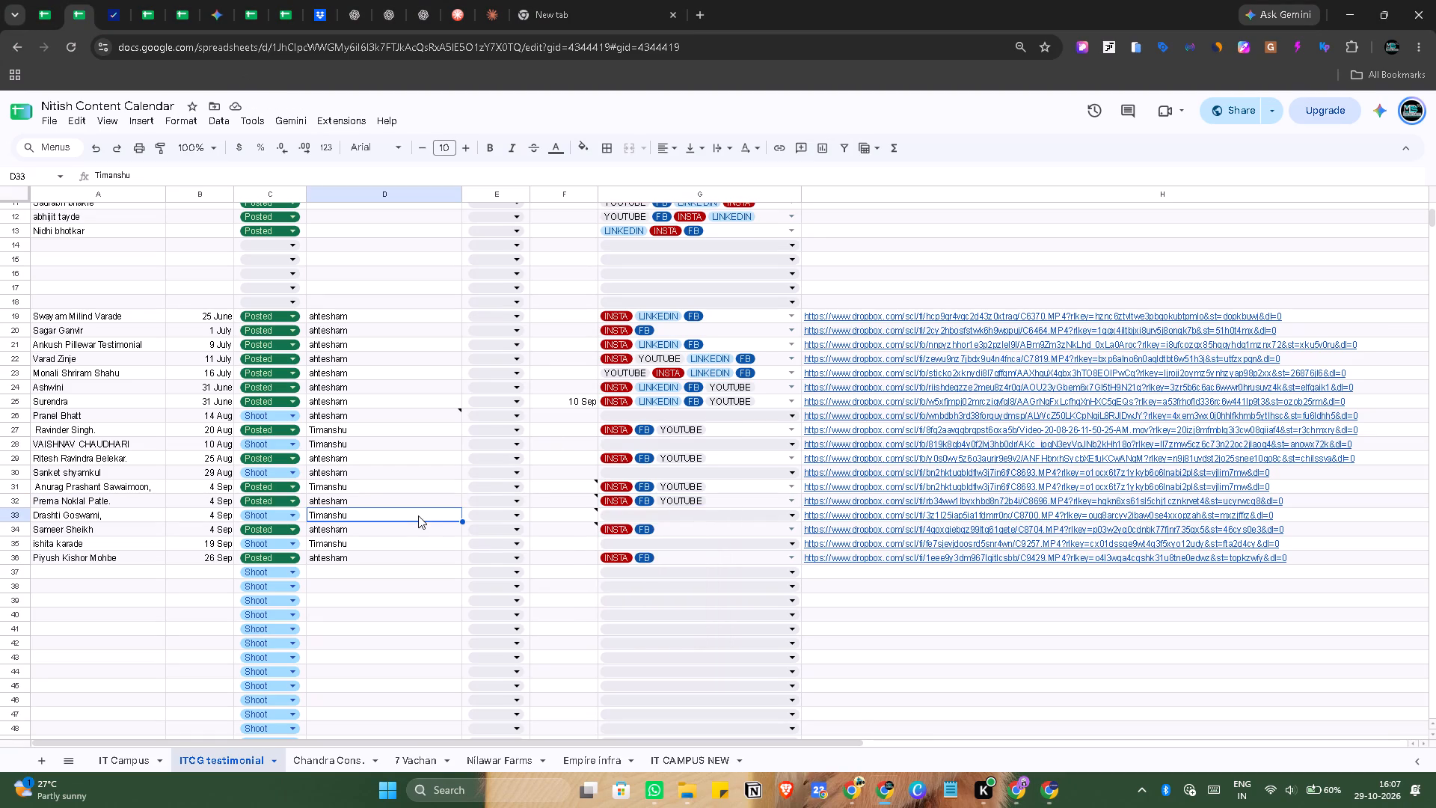
{"action": "left_click", "coordinate": [359, 527]}
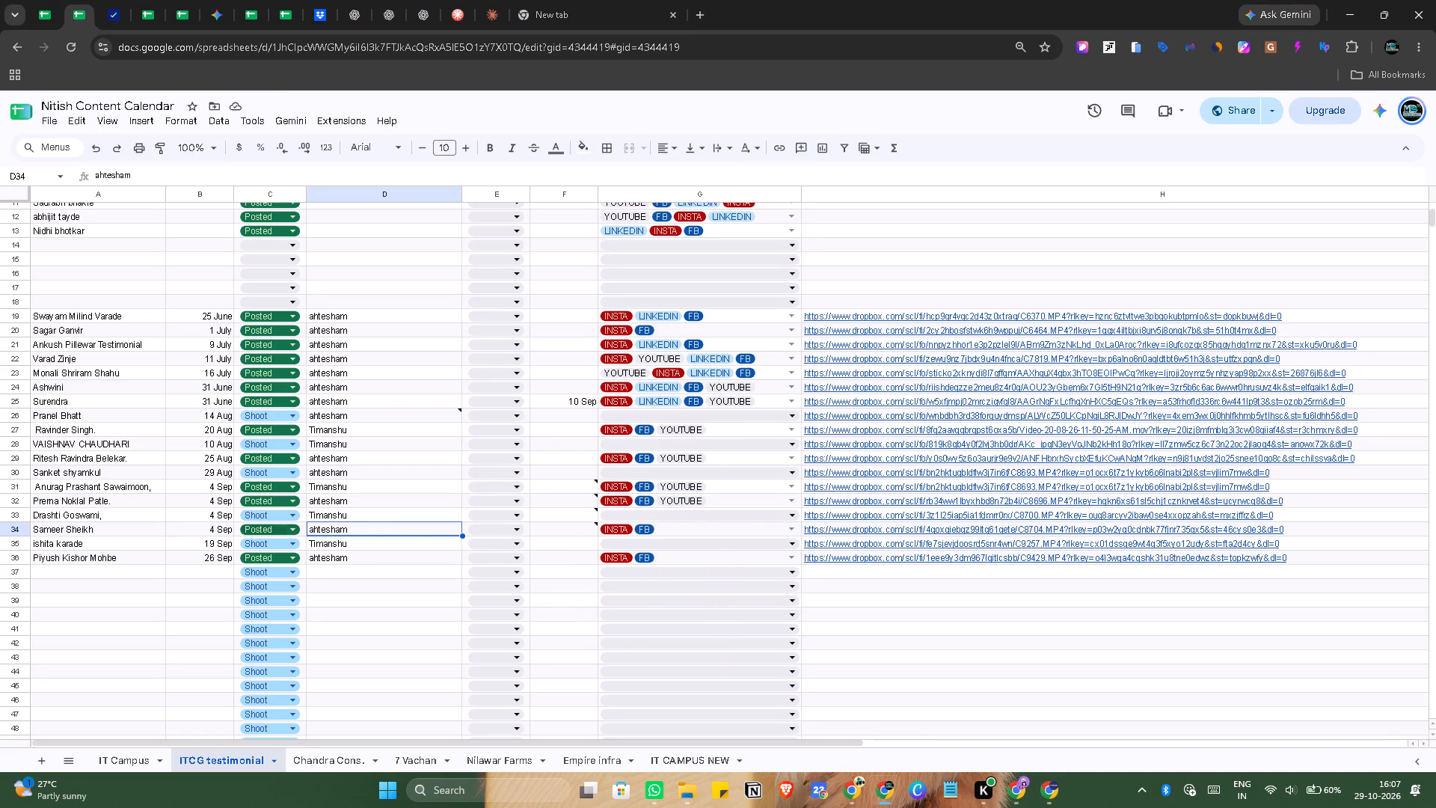
{"action": "left_click", "coordinate": [792, 524]}
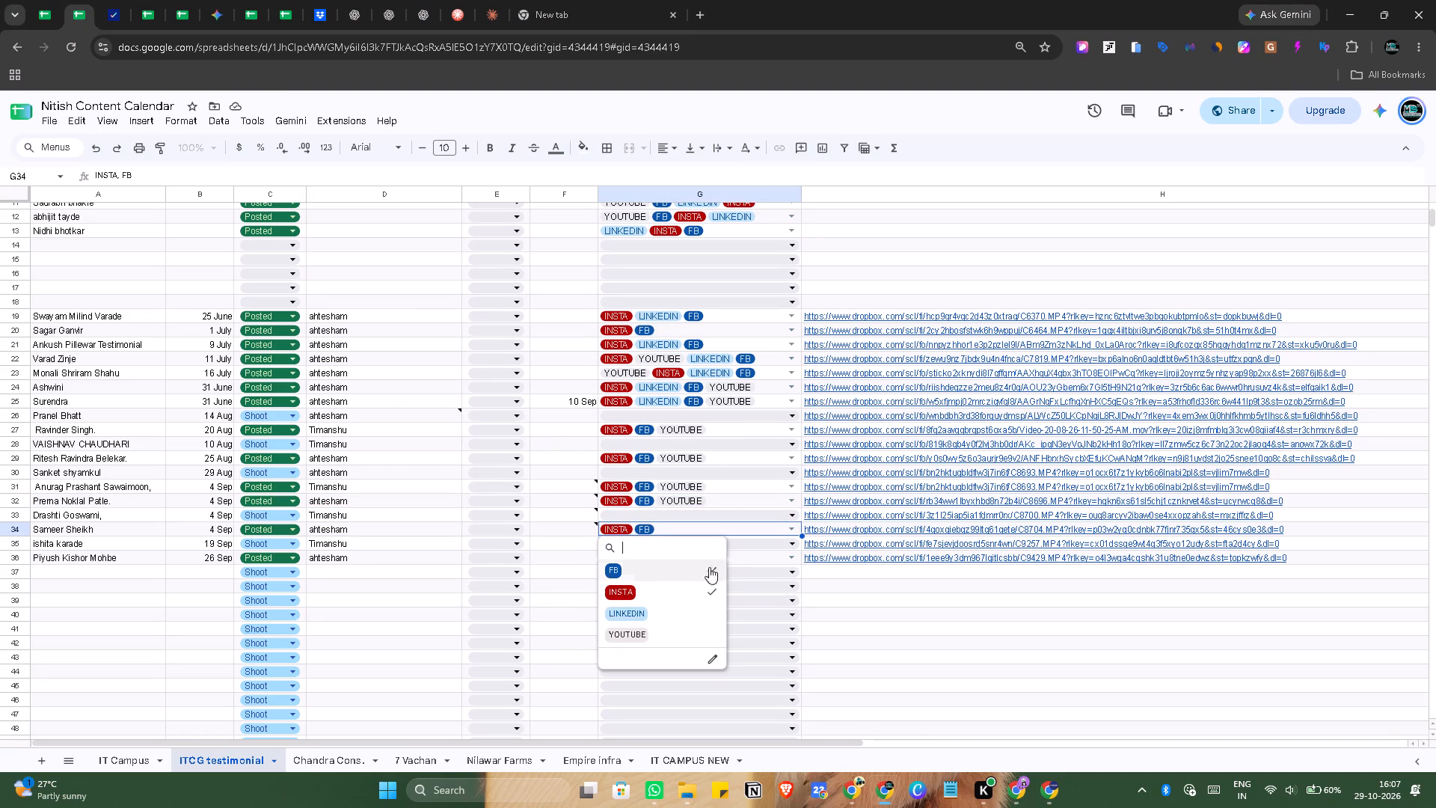
{"action": "left_click", "coordinate": [641, 632]}
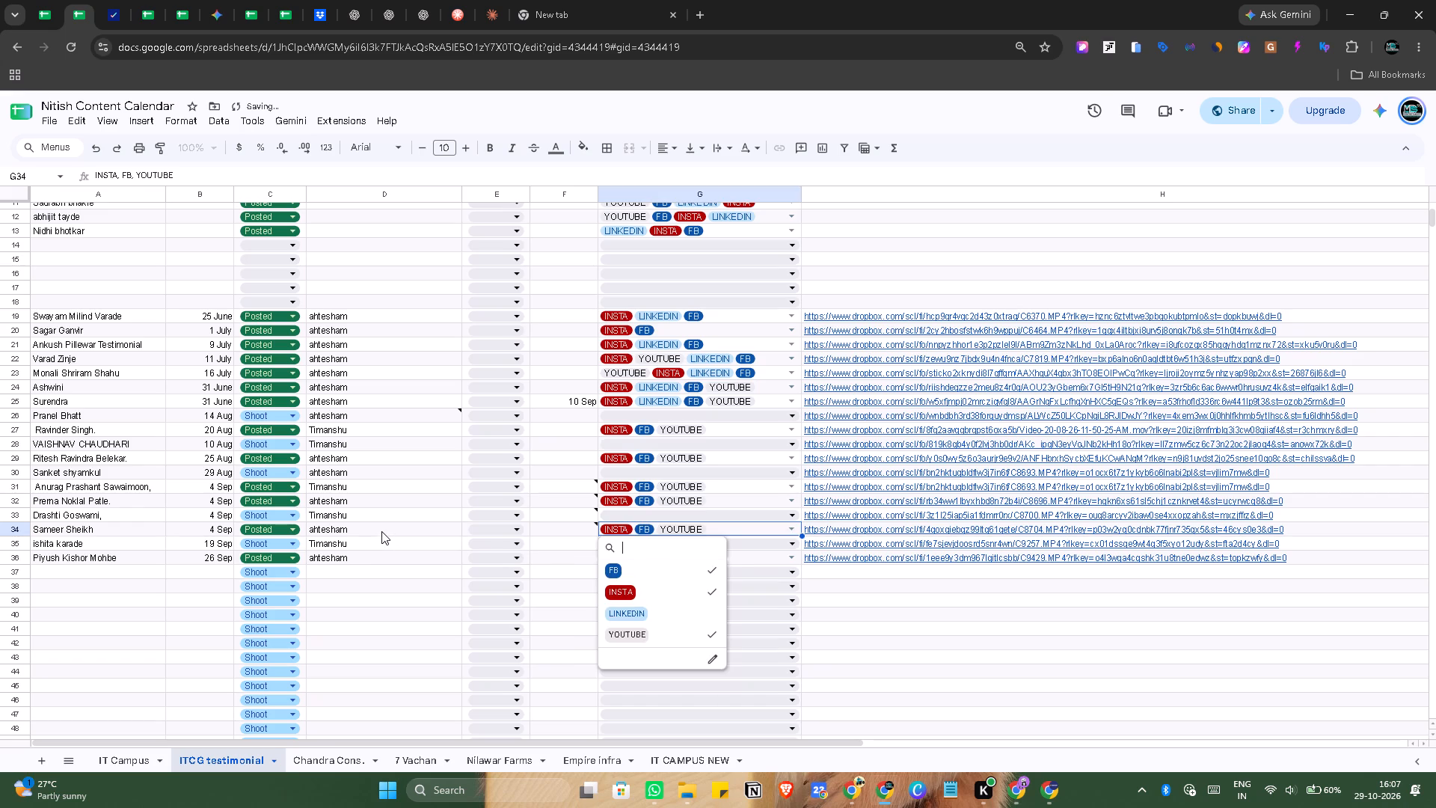
{"action": "left_click", "coordinate": [381, 531]}
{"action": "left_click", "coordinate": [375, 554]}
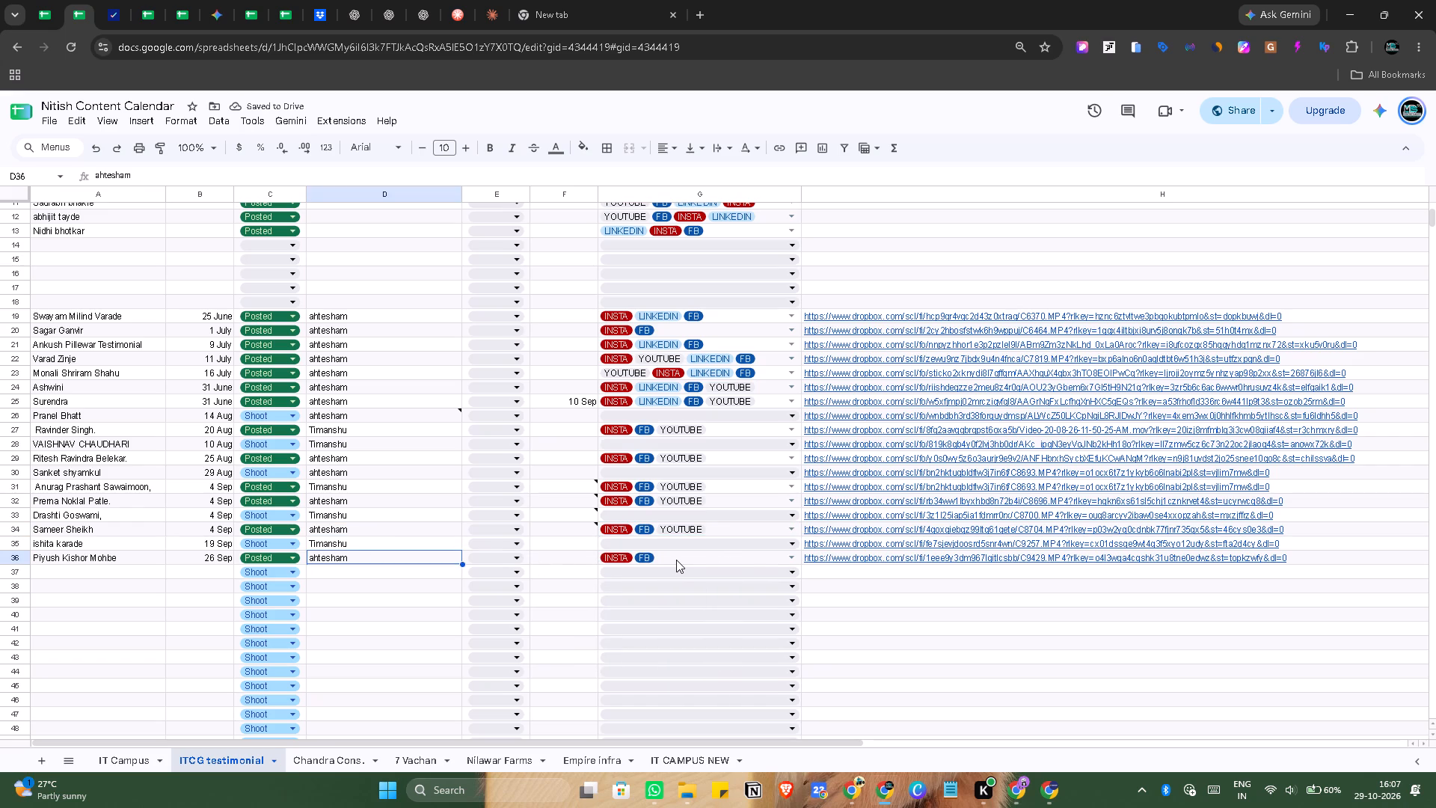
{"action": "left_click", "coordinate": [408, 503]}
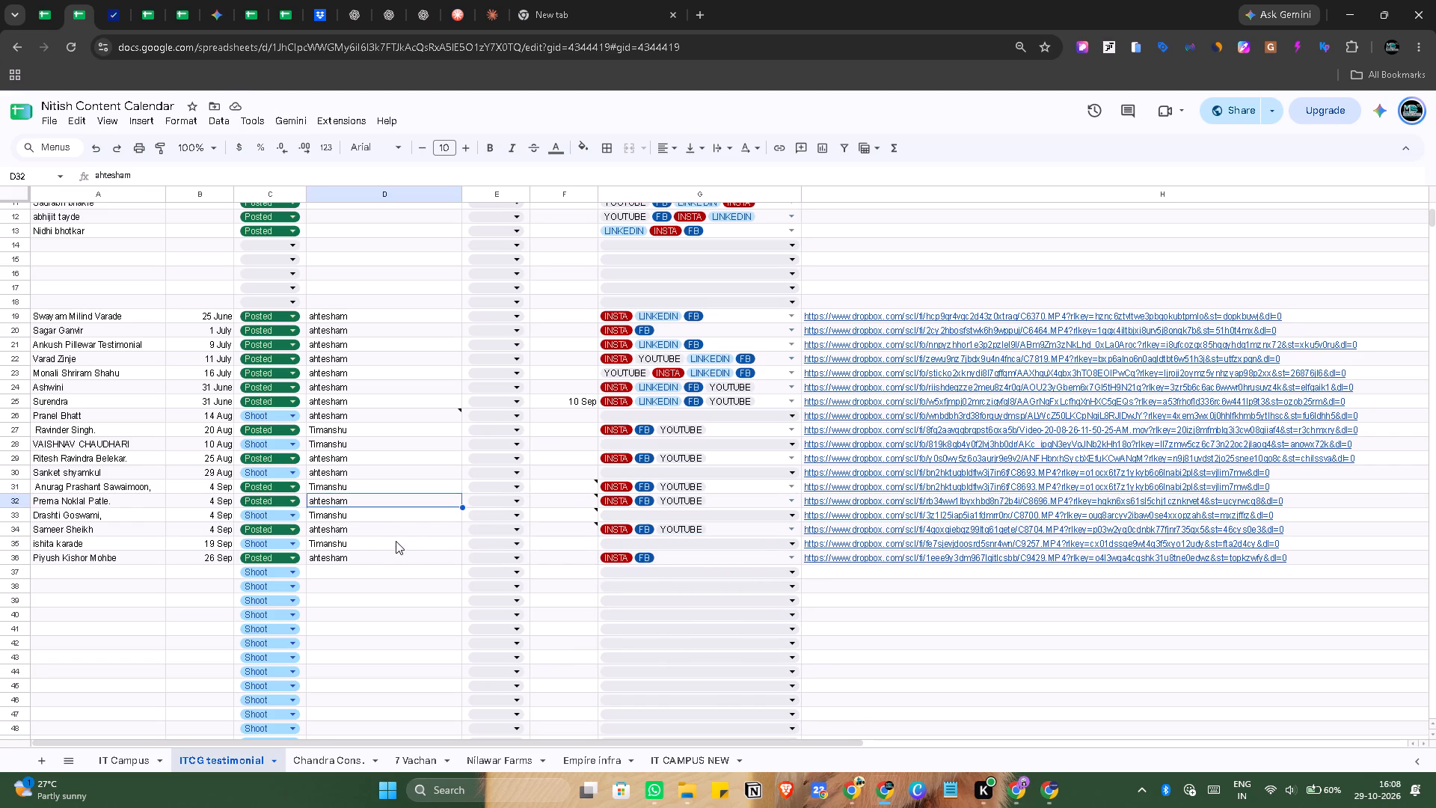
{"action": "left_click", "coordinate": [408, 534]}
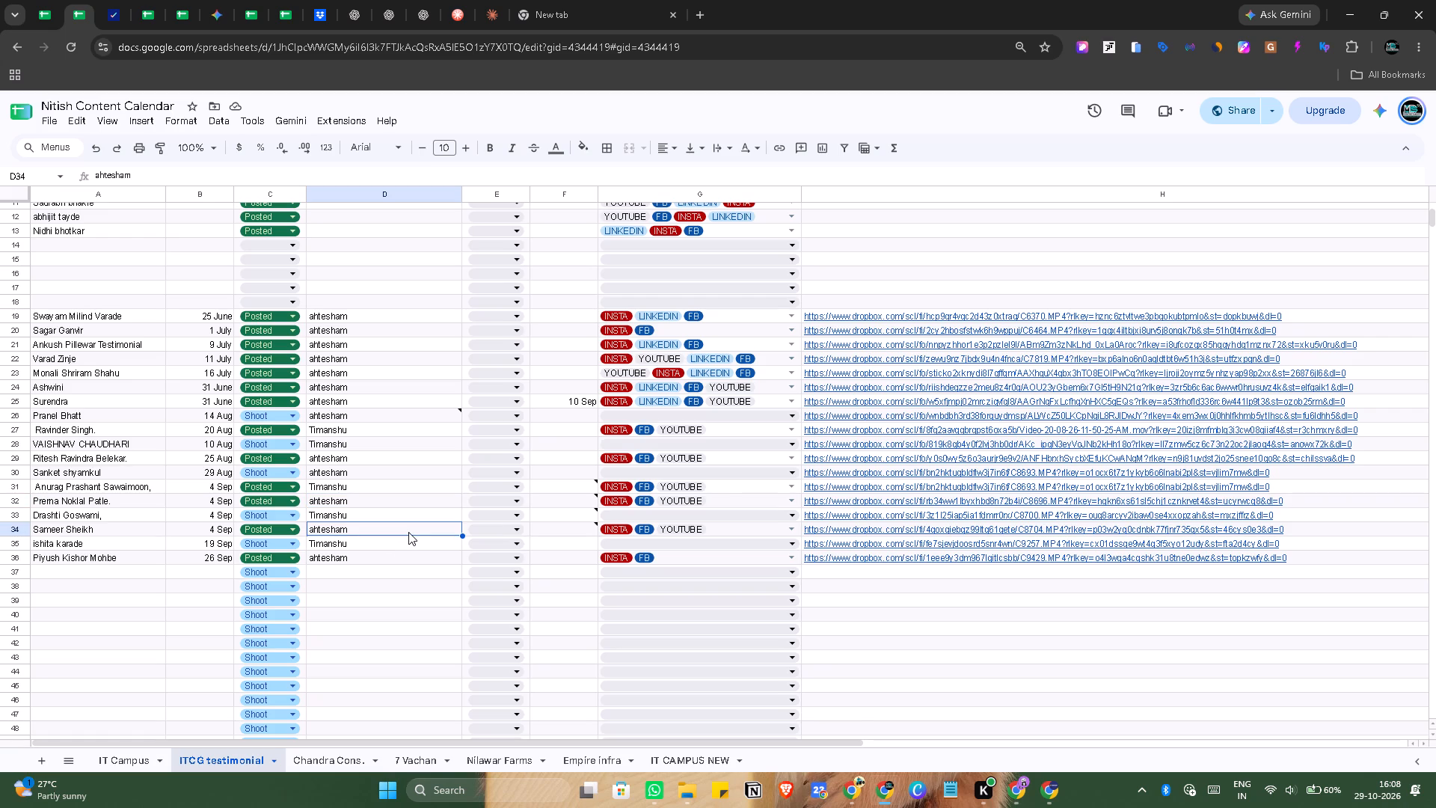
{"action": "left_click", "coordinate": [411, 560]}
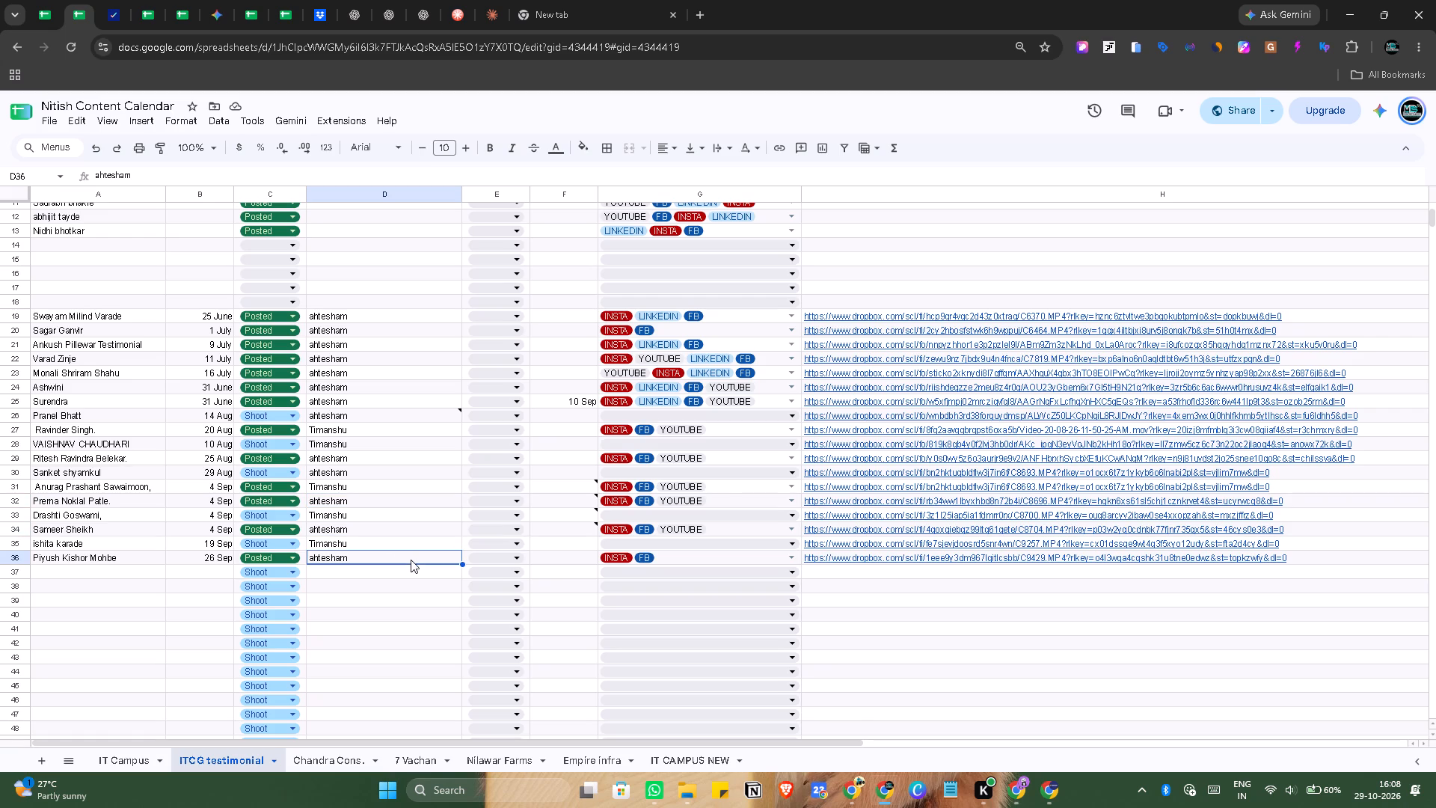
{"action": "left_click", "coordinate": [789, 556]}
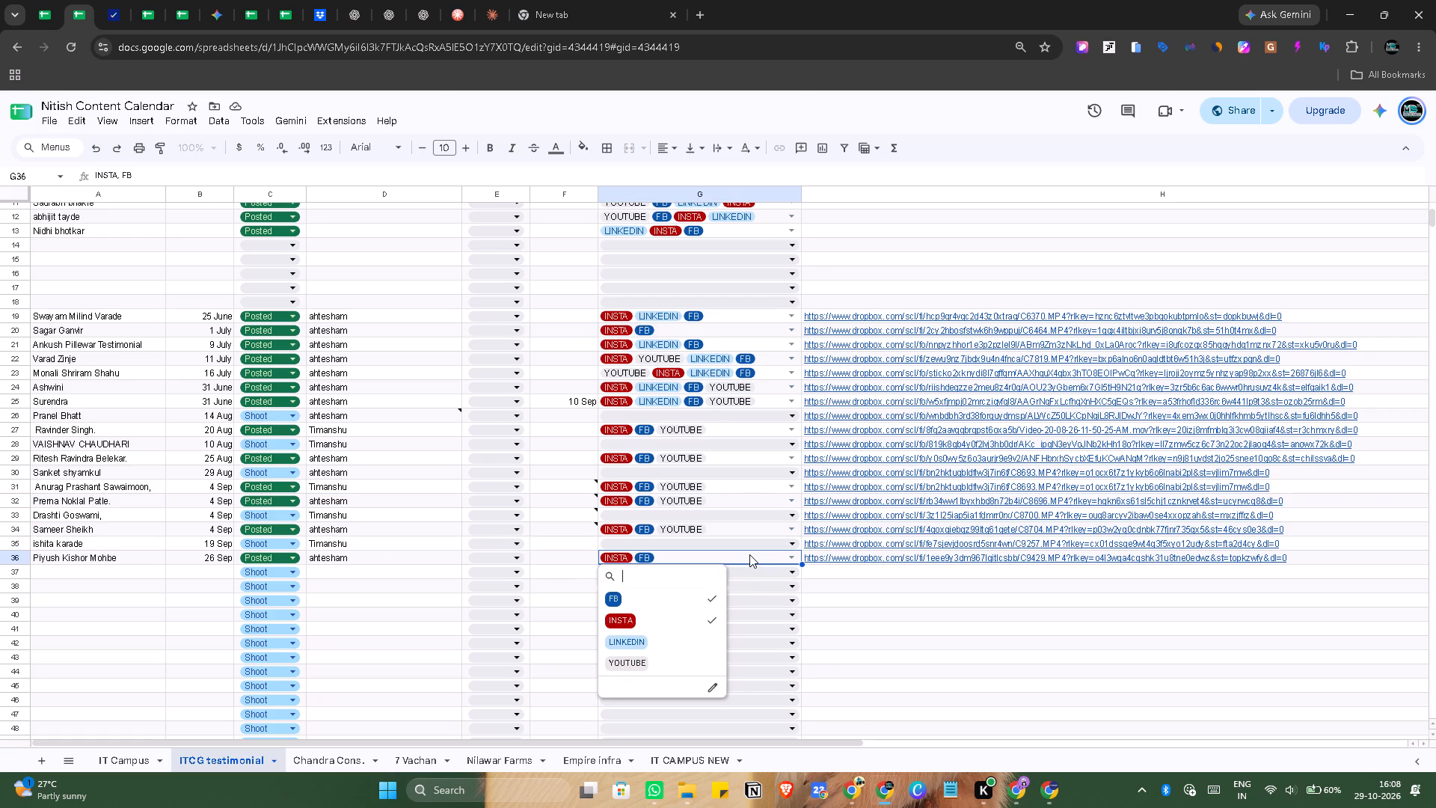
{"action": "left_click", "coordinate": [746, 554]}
In YouTube Studio, start a new video upload using Piyush's testimonial MP4 from the Testimonial folder.
{"action": "key", "text": "alt+Tab"}
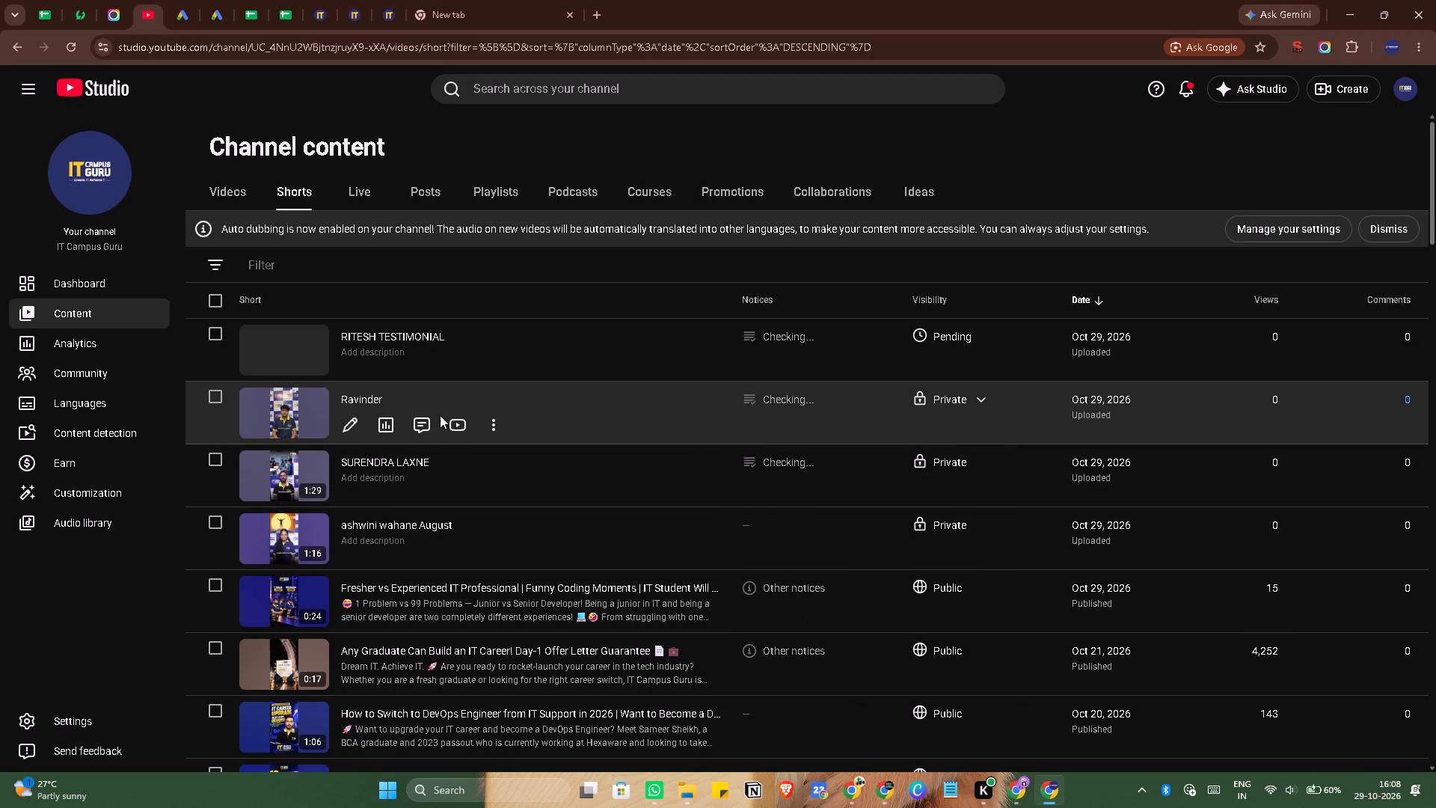
{"action": "left_click", "coordinate": [1354, 95]}
{"action": "left_click", "coordinate": [1338, 123]}
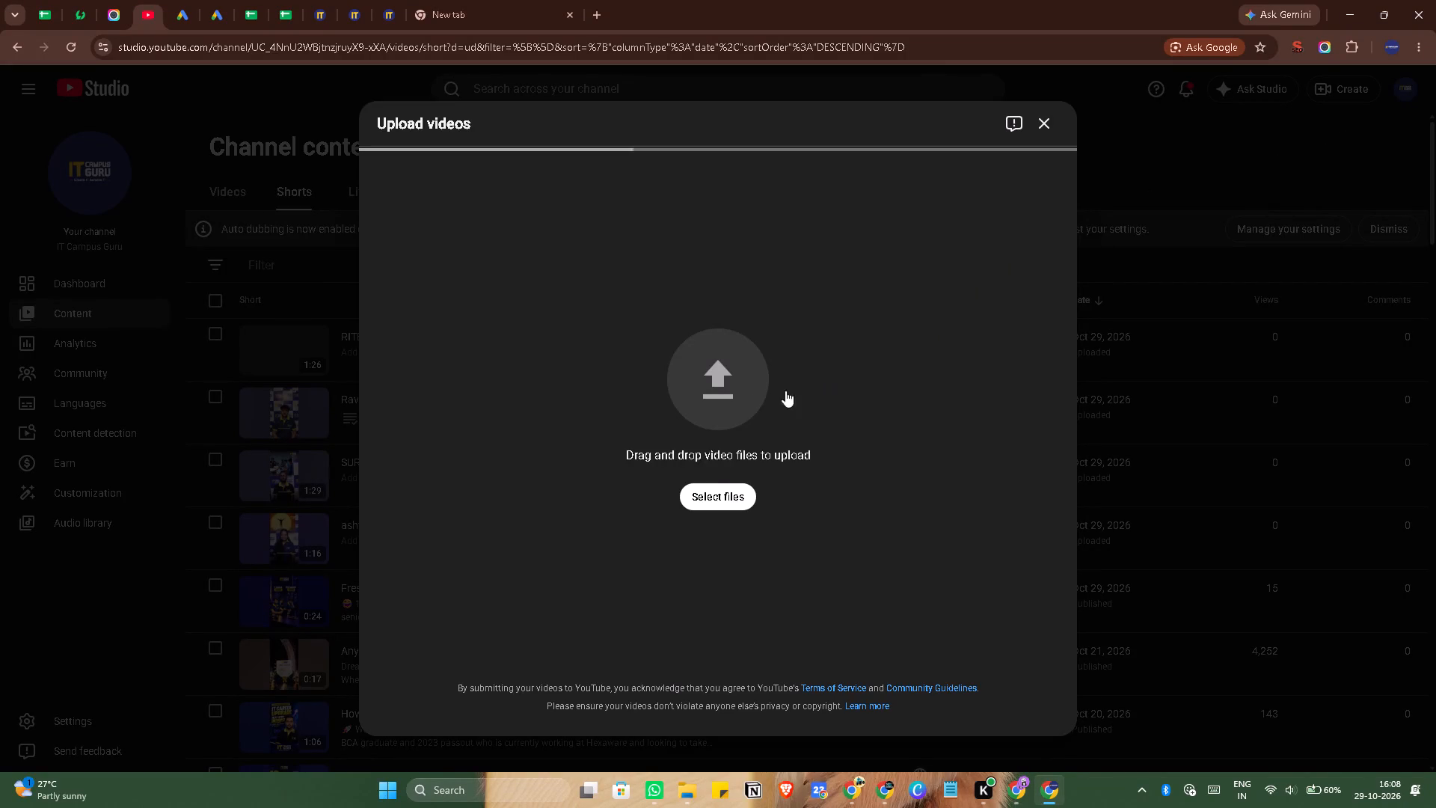
{"action": "left_click", "coordinate": [720, 501]}
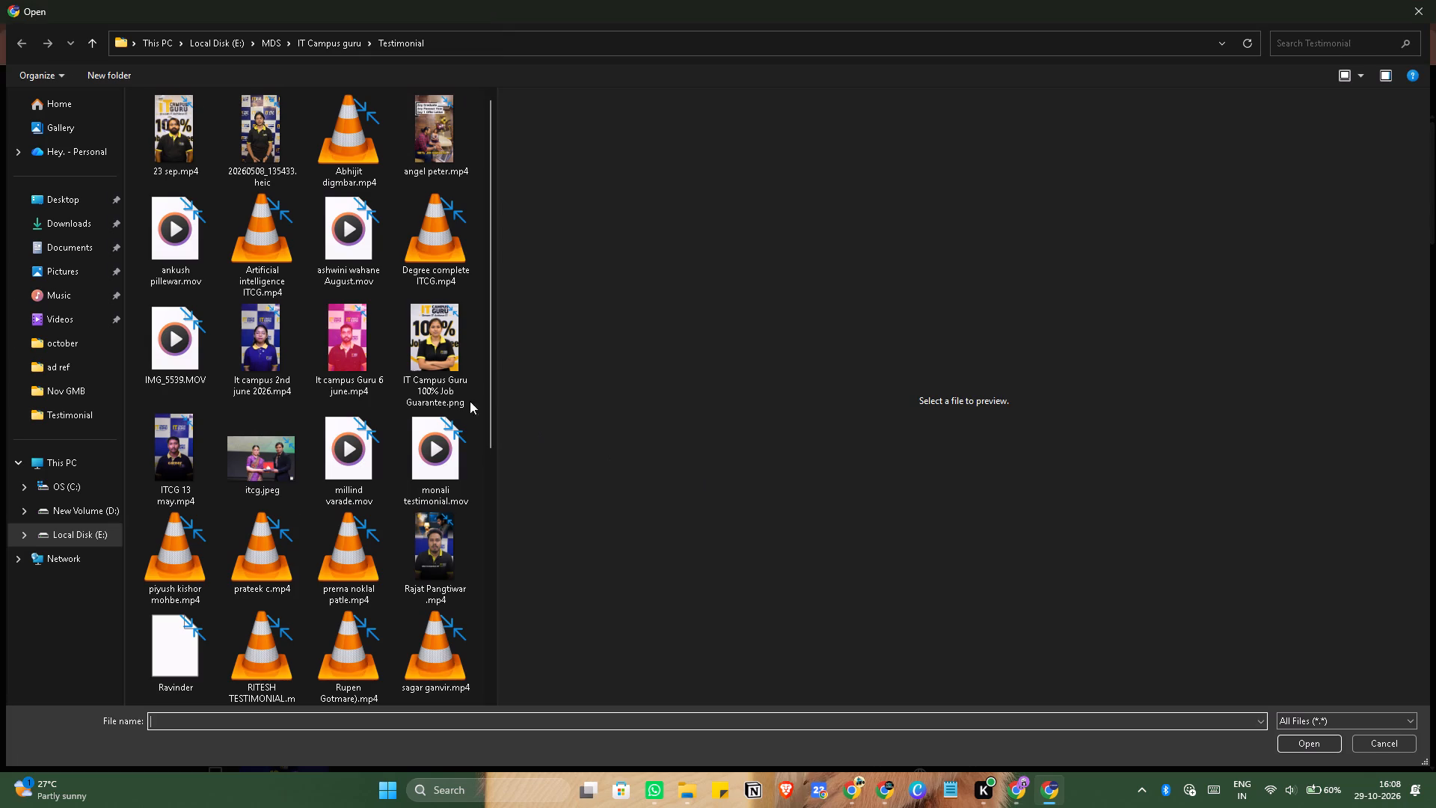
{"action": "scroll", "coordinate": [375, 343], "scroll_direction": "down", "scroll_amount": 2}
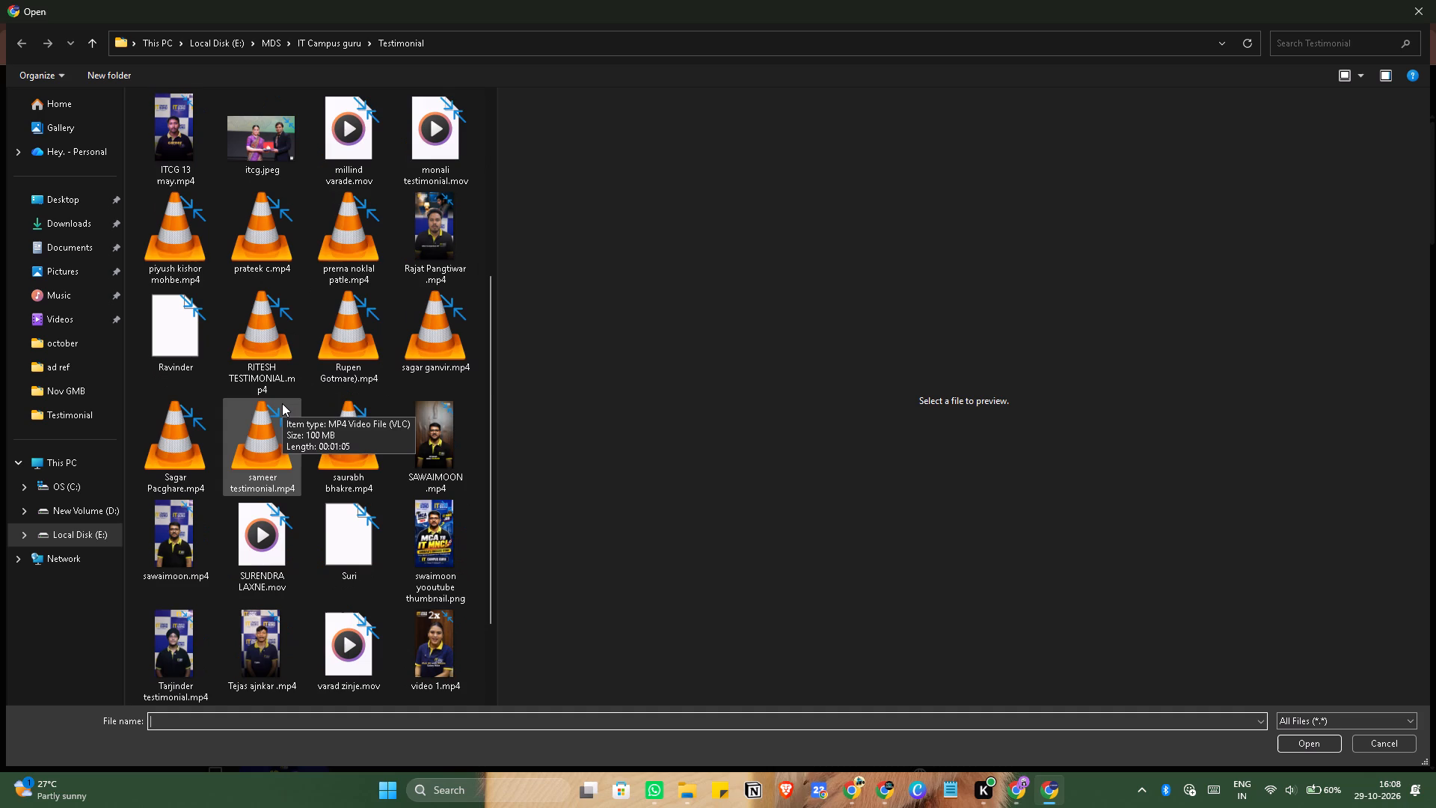
{"action": "key", "text": "alt+Tab"}
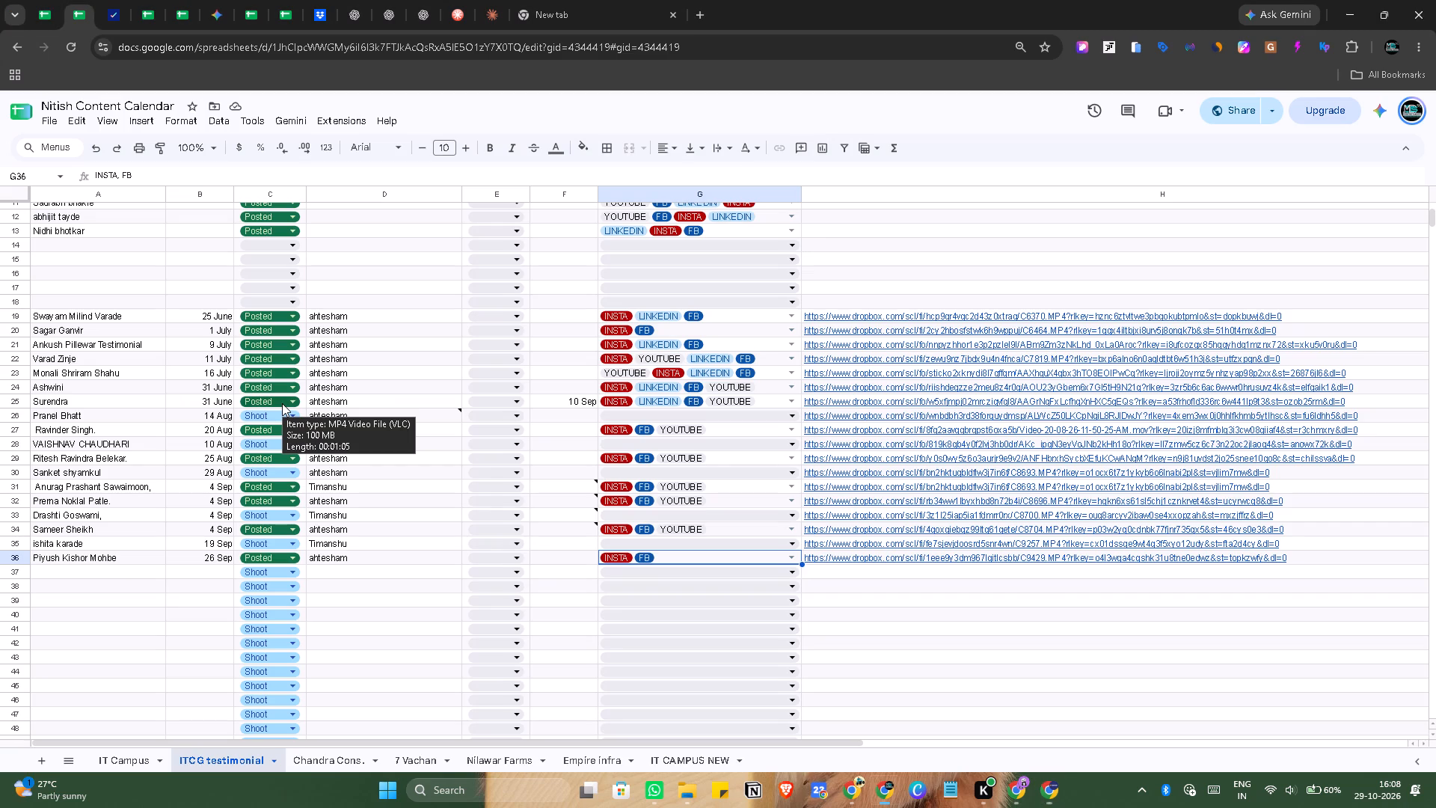
{"action": "key", "text": "alt+Tab"}
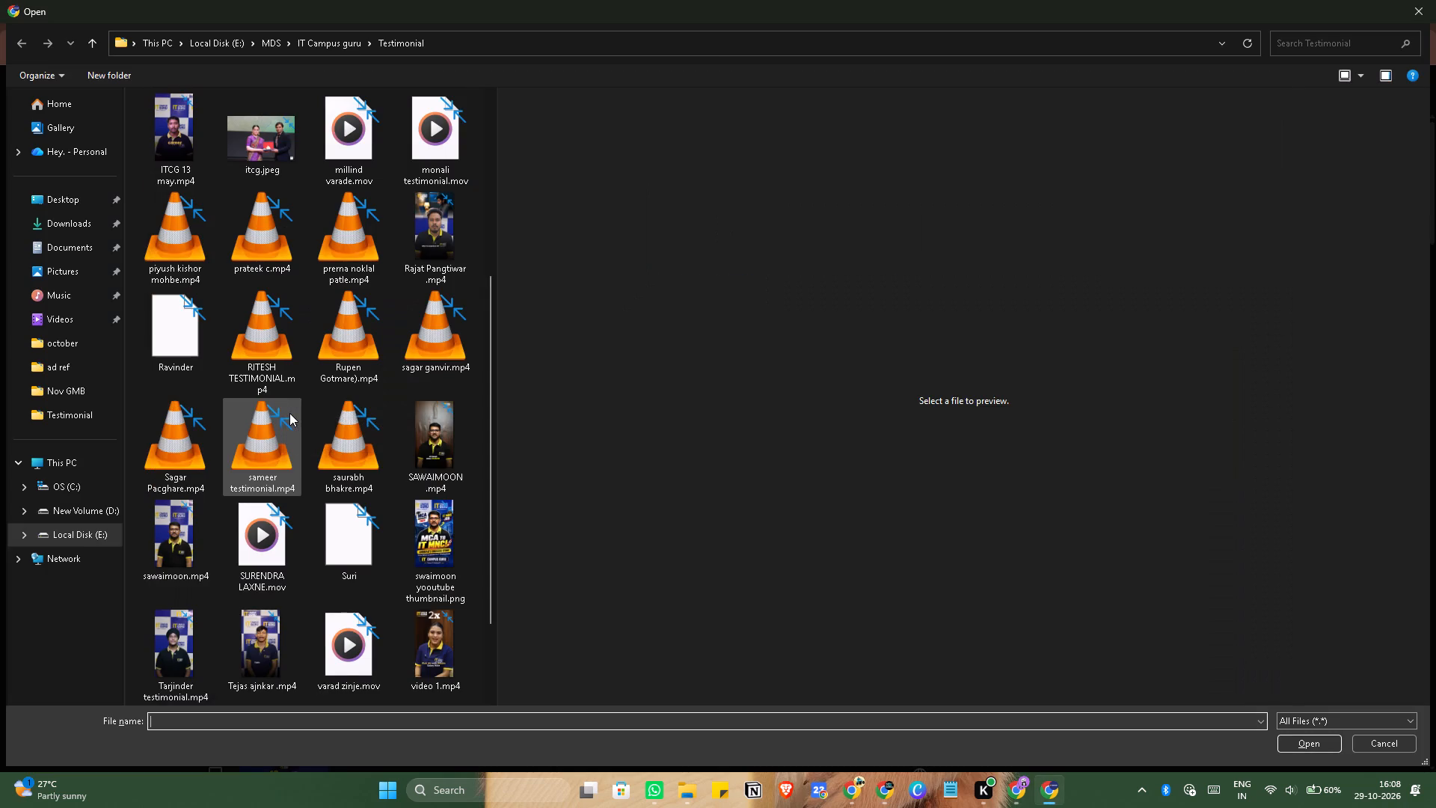
{"action": "scroll", "coordinate": [289, 414], "scroll_direction": "down", "scroll_amount": 2}
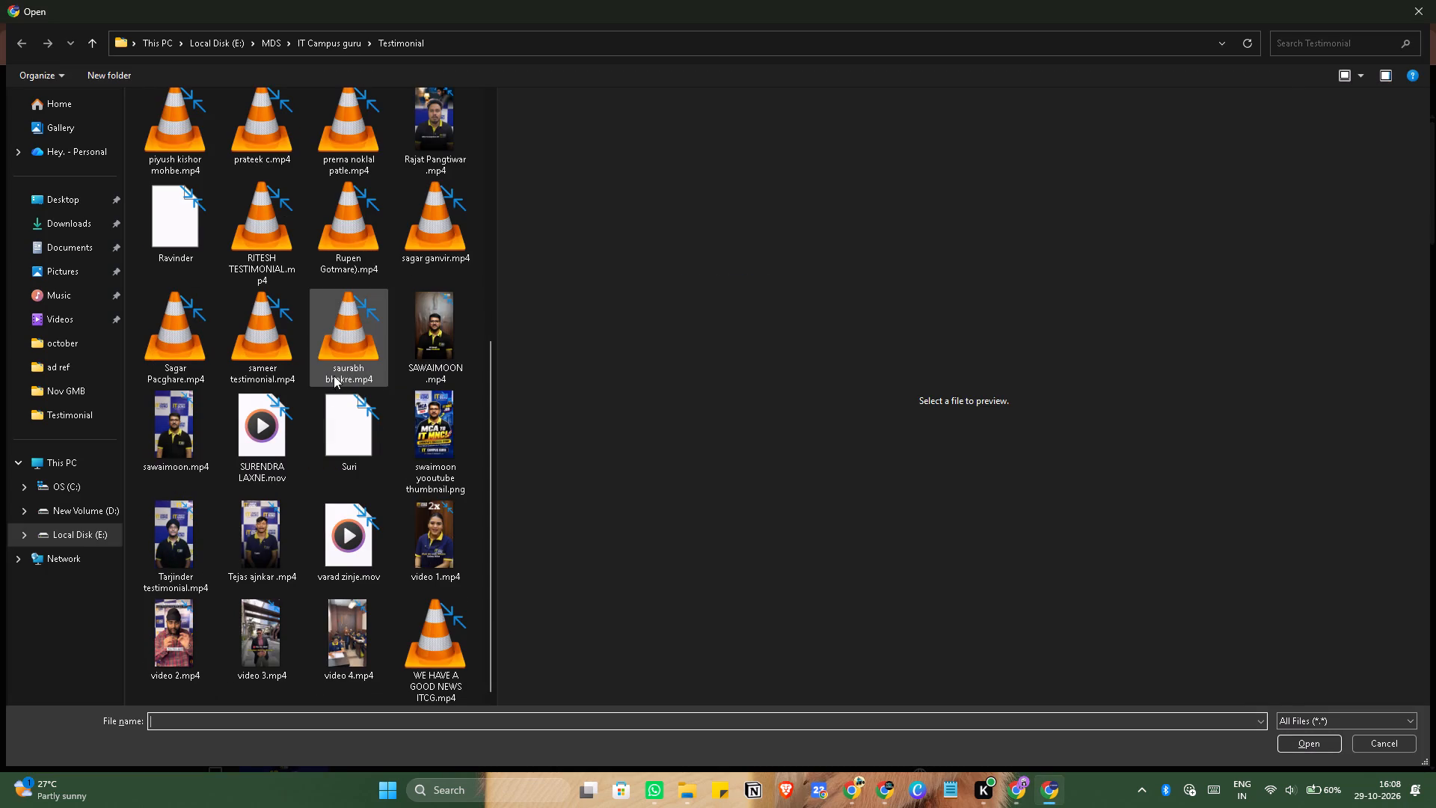
{"action": "scroll", "coordinate": [334, 376], "scroll_direction": "up", "scroll_amount": 1}
{"action": "left_click", "coordinate": [158, 226]}
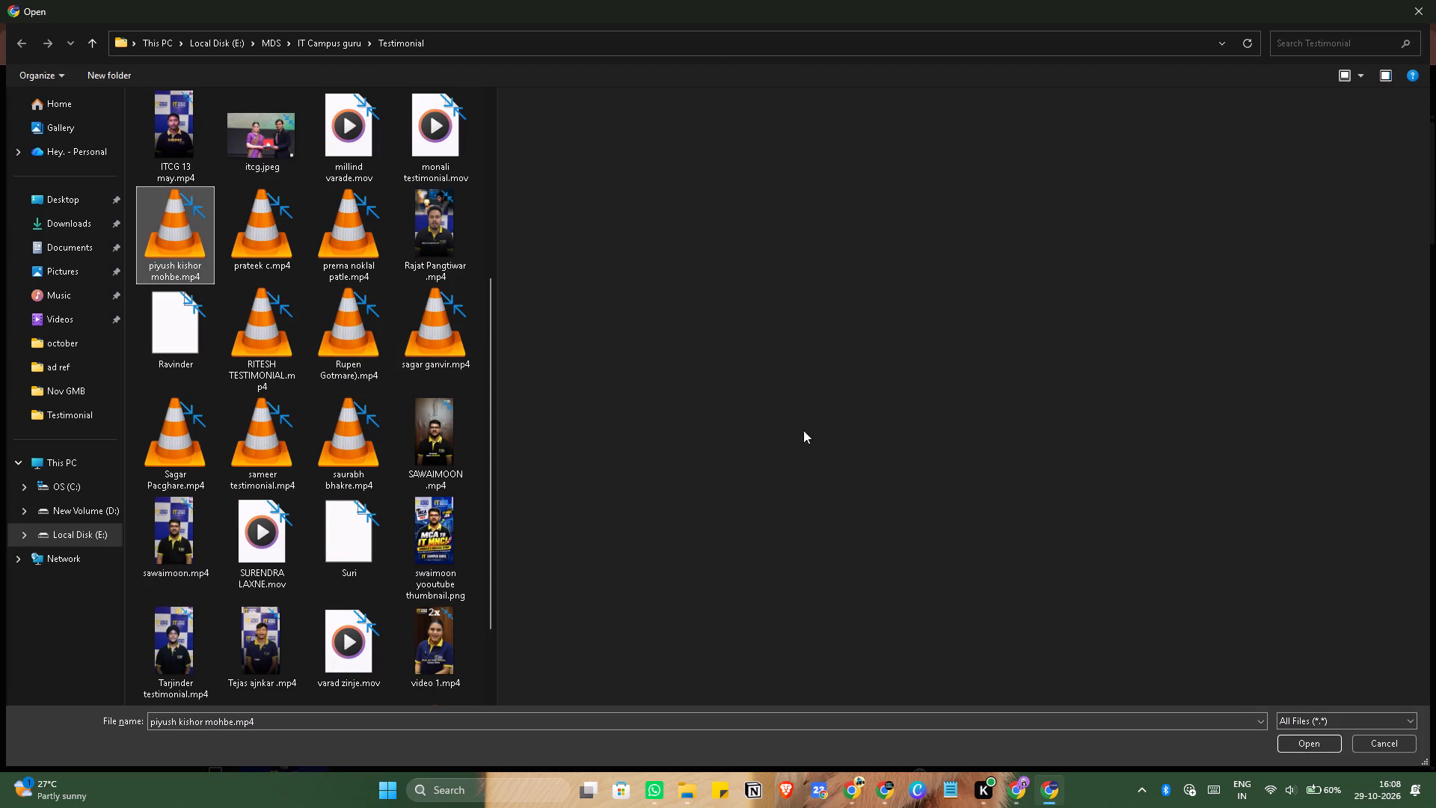
{"action": "left_click", "coordinate": [1287, 744]}
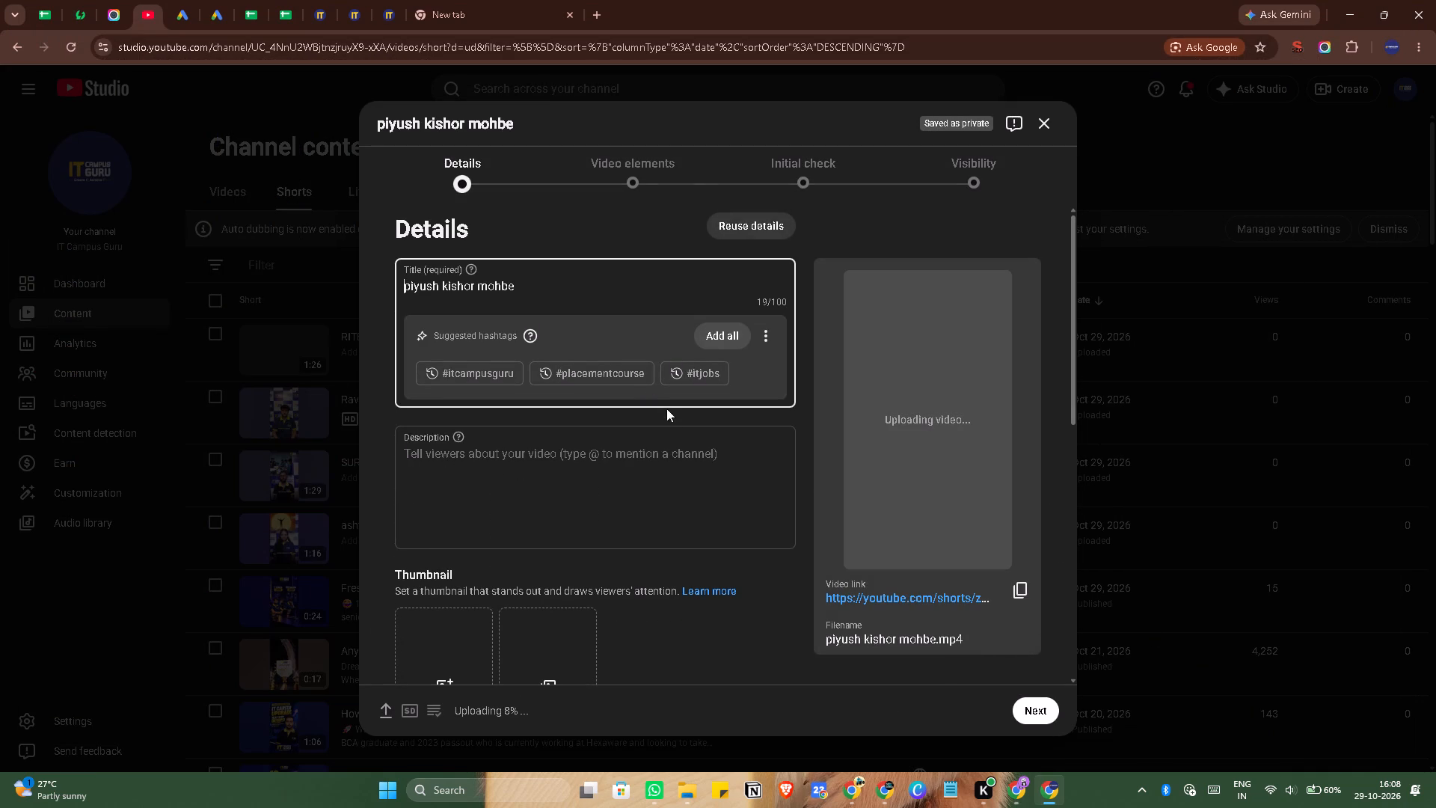
Finish the upload of Piyush's testimonial as not made for kids, with its visibility saved as Private.
{"action": "scroll", "coordinate": [683, 446], "scroll_direction": "down", "scroll_amount": 7}
{"action": "scroll", "coordinate": [485, 610], "scroll_direction": "down", "scroll_amount": 3}
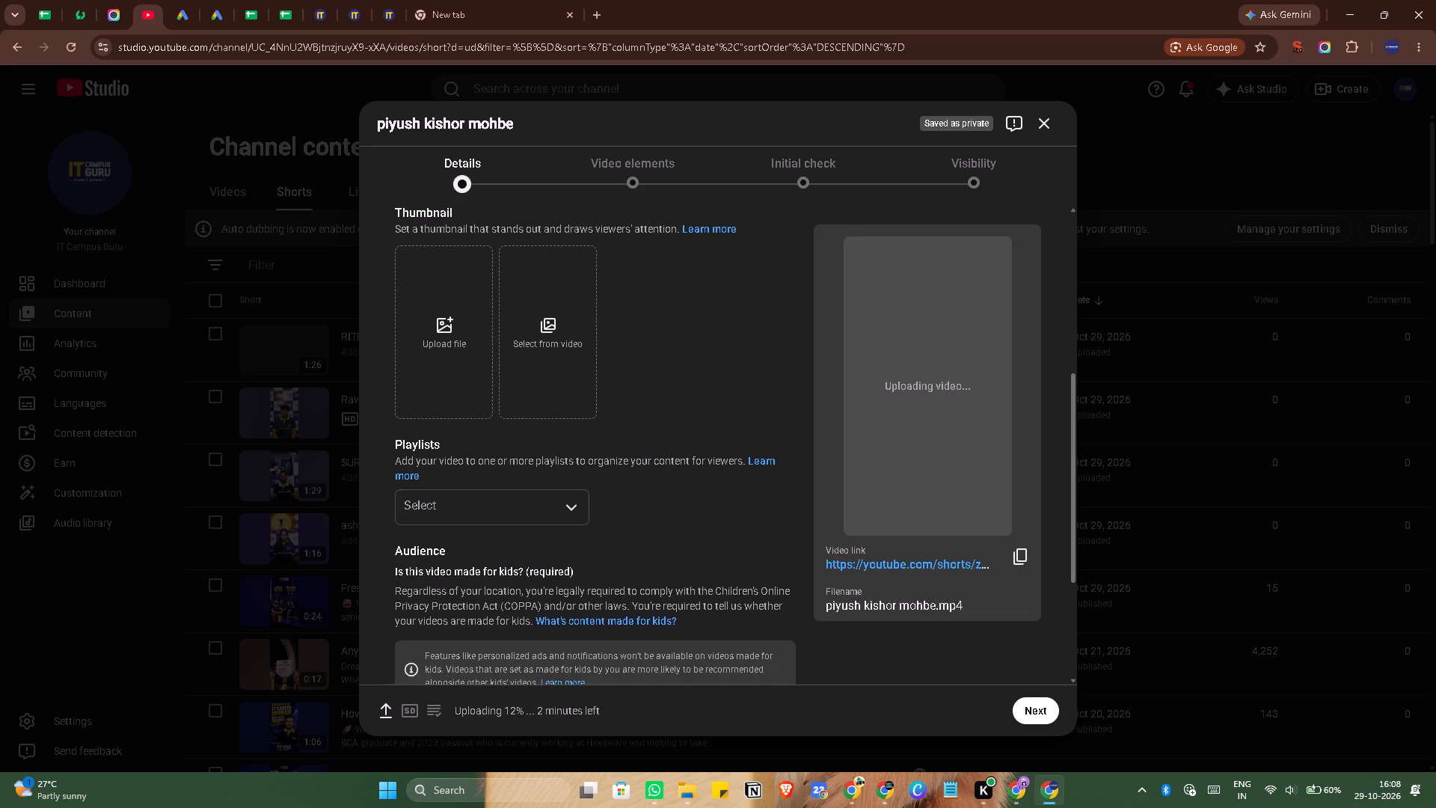
{"action": "scroll", "coordinate": [491, 605], "scroll_direction": "down", "scroll_amount": 1}
{"action": "left_click", "coordinate": [491, 568]}
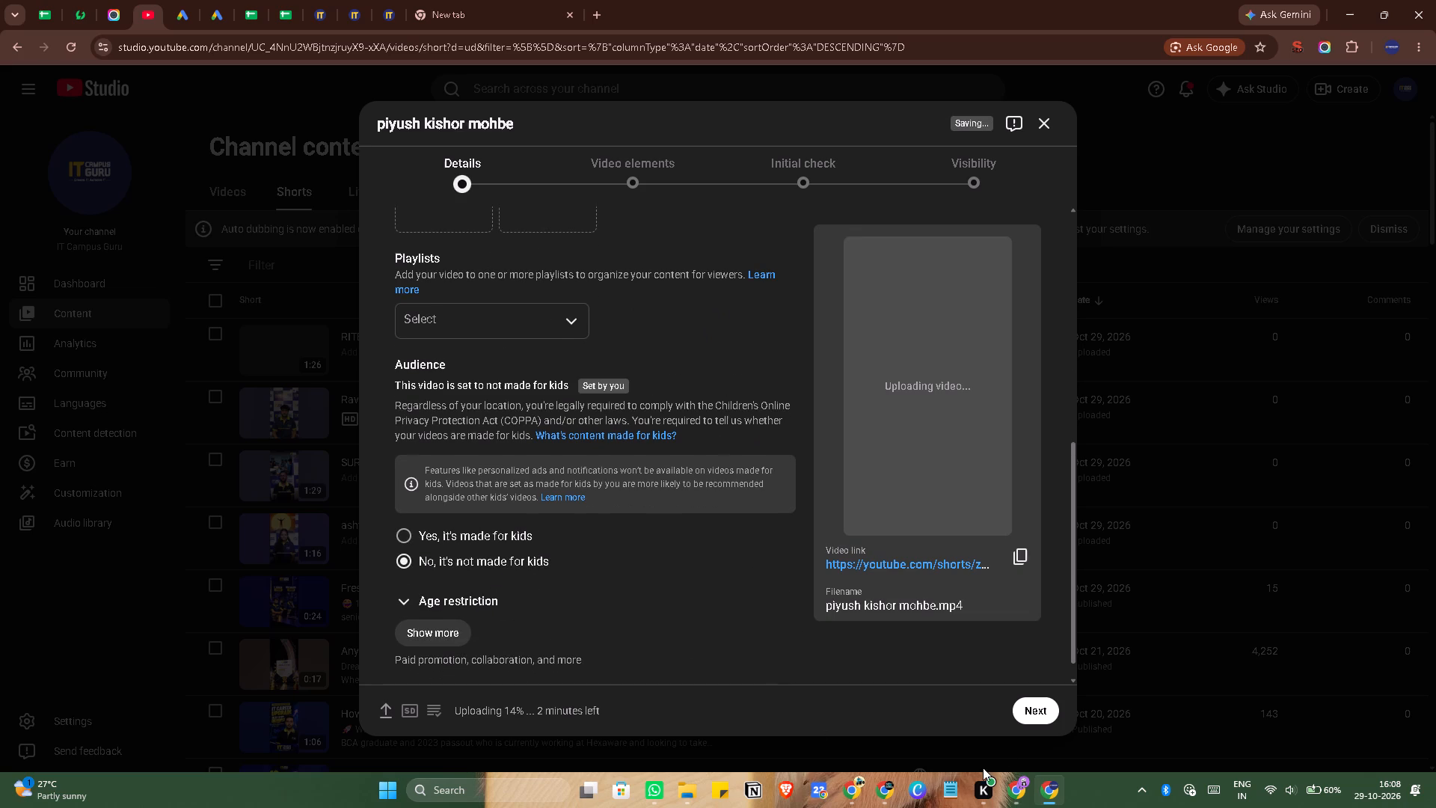
{"action": "left_click", "coordinate": [1046, 706]}
{"action": "left_click", "coordinate": [1046, 706]}
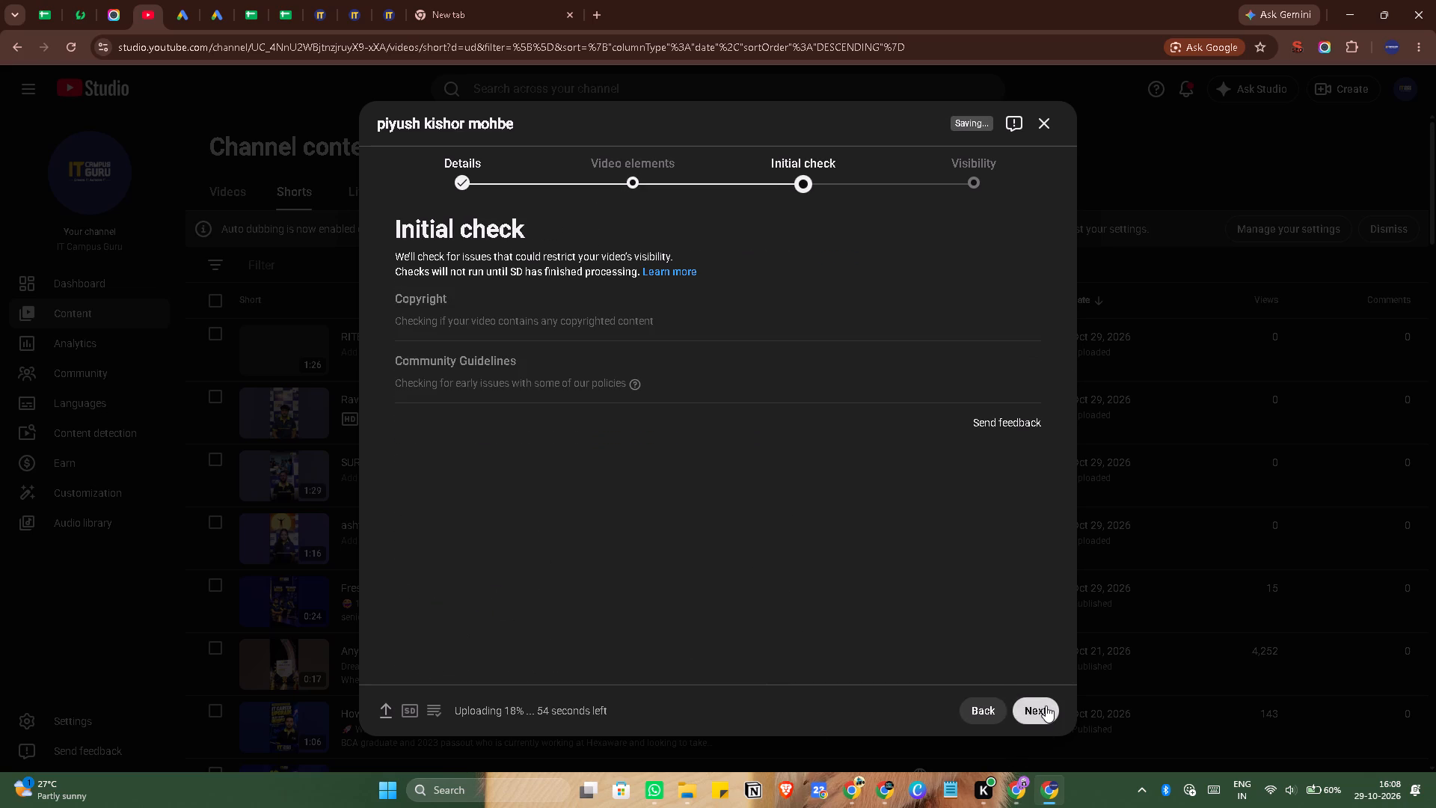
{"action": "left_click", "coordinate": [1046, 706]}
{"action": "left_click", "coordinate": [444, 335]}
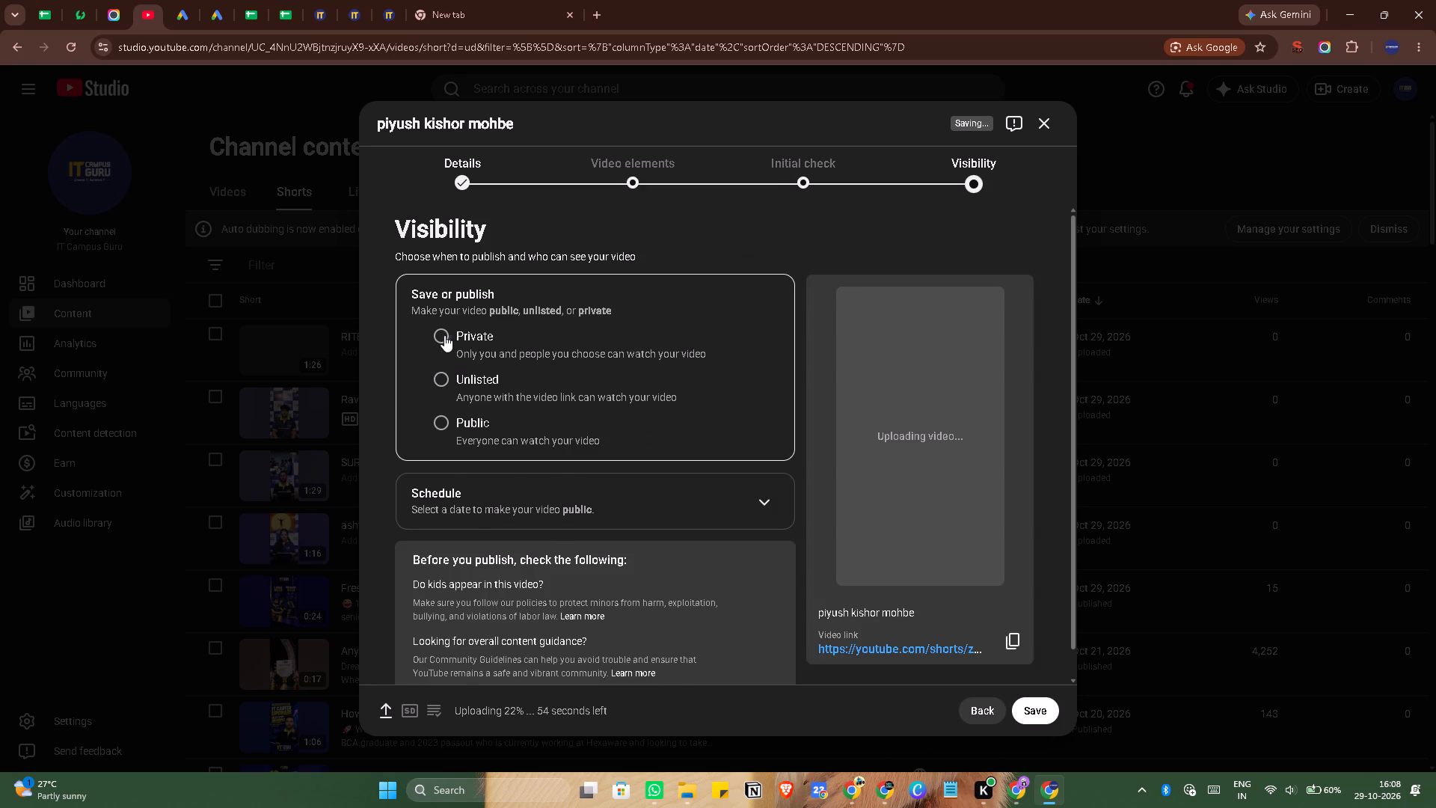
{"action": "left_click", "coordinate": [1026, 708]}
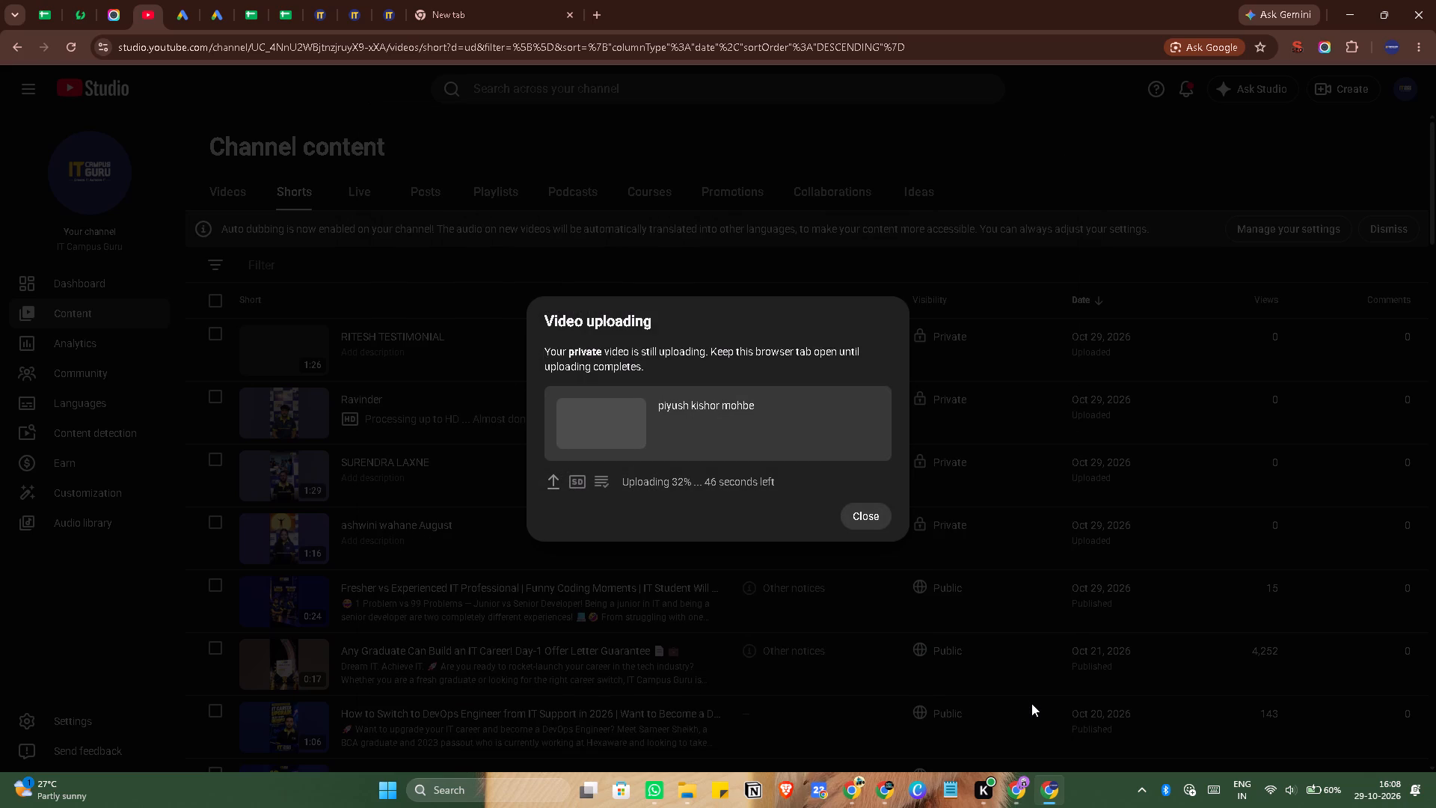
{"action": "left_click", "coordinate": [858, 519]}
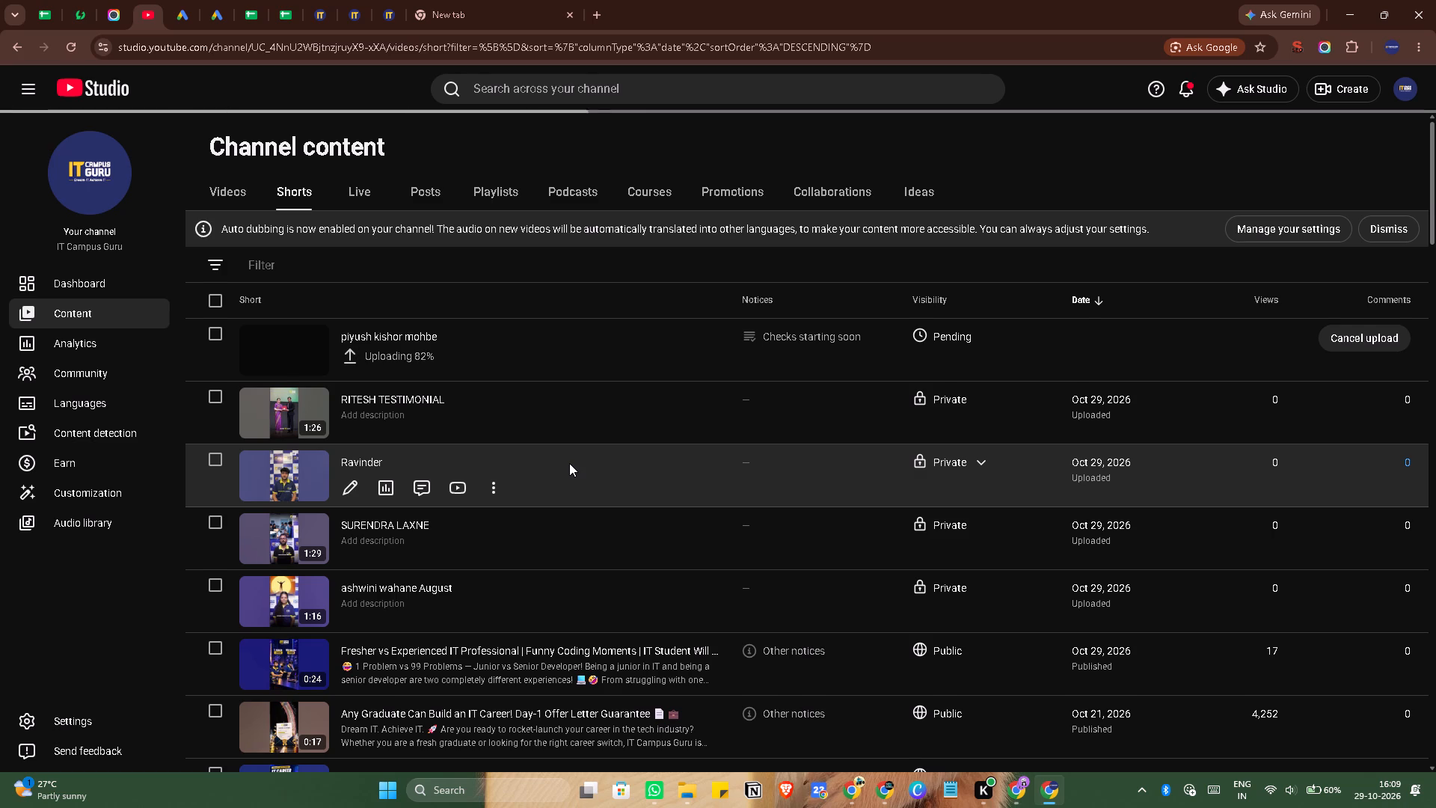
Look through the channel's Shorts list to check the newly uploaded private testimonials against the already published Shorts.
{"action": "scroll", "coordinate": [569, 463], "scroll_direction": "down", "scroll_amount": 3}
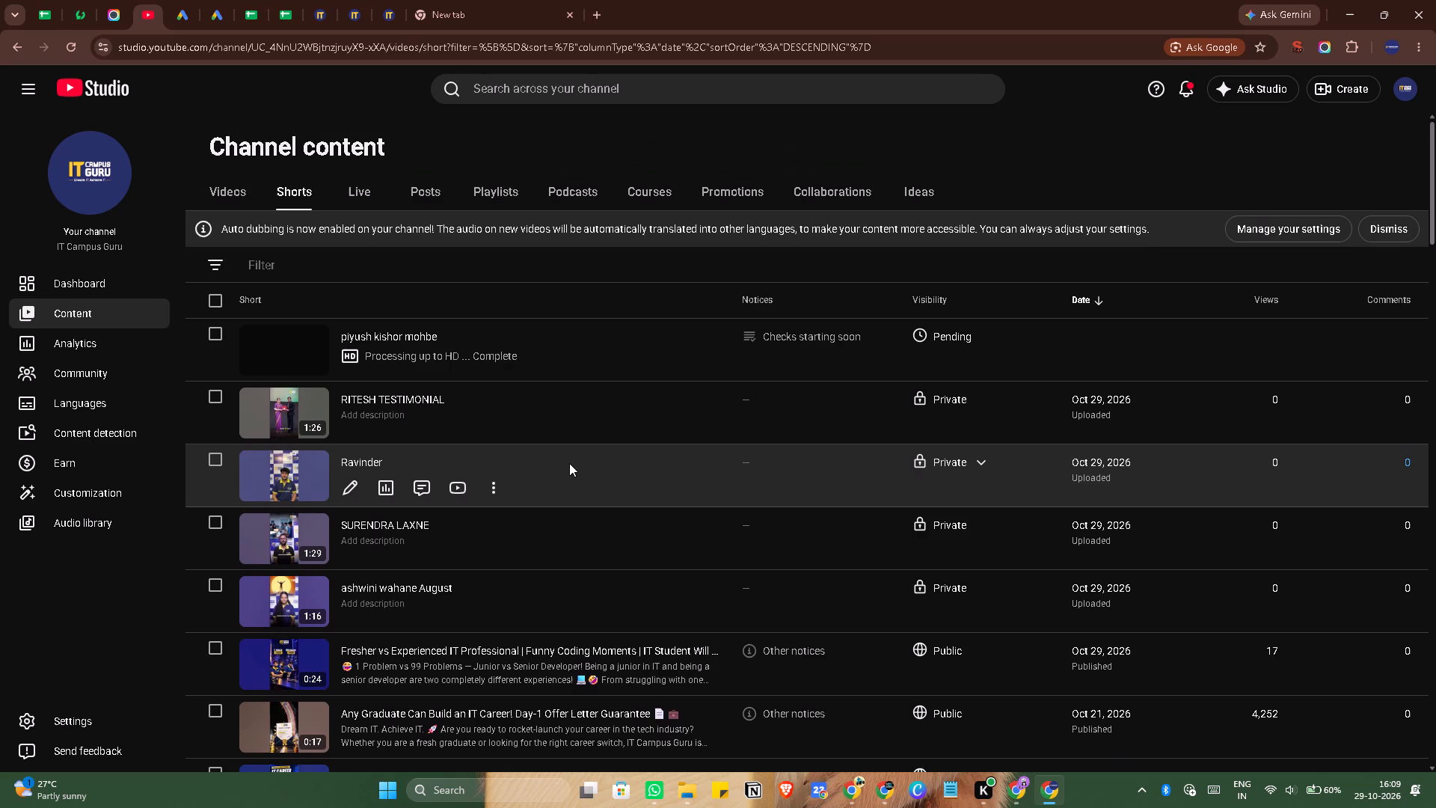
{"action": "scroll", "coordinate": [569, 463], "scroll_direction": "down", "scroll_amount": 1}
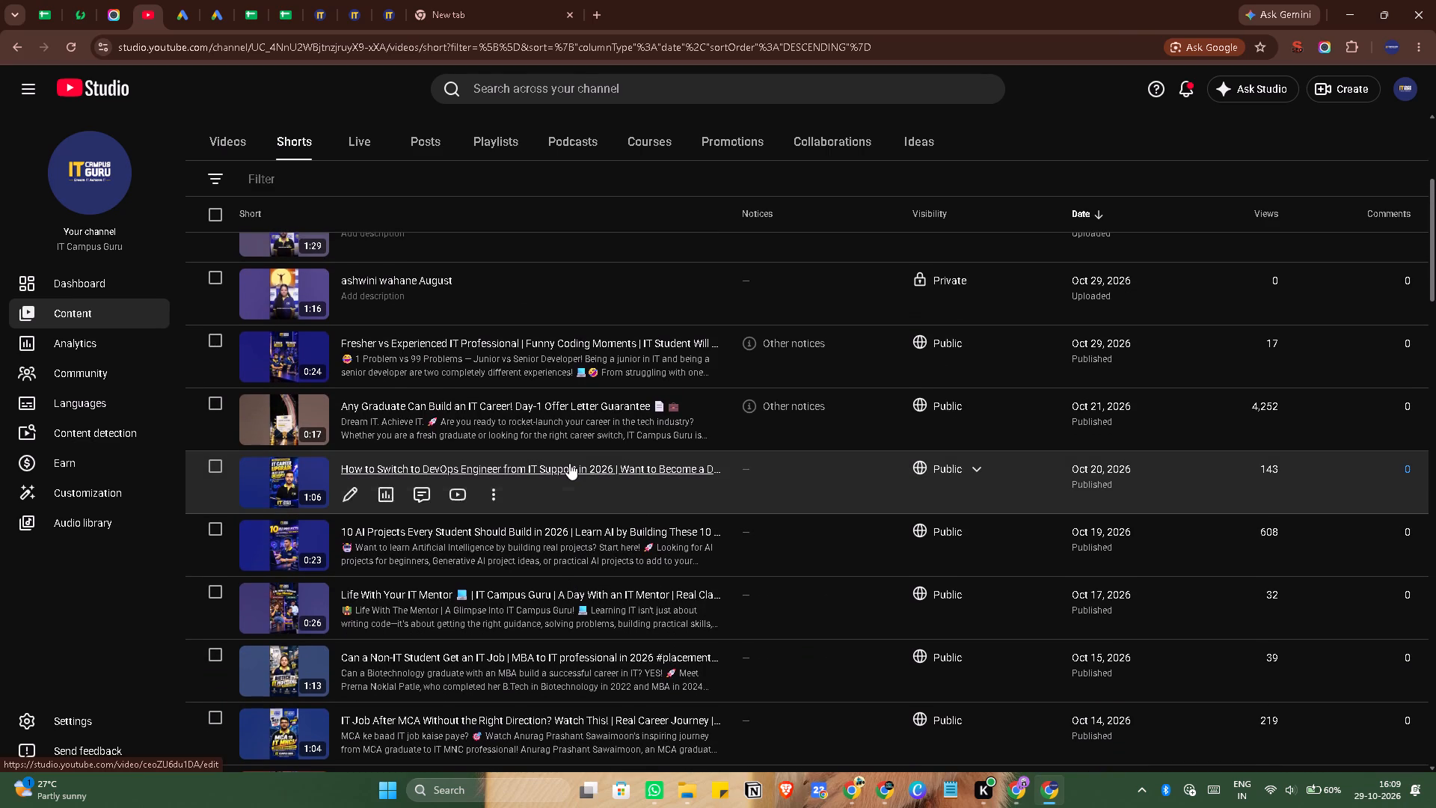
{"action": "scroll", "coordinate": [569, 462], "scroll_direction": "right", "scroll_amount": 1}
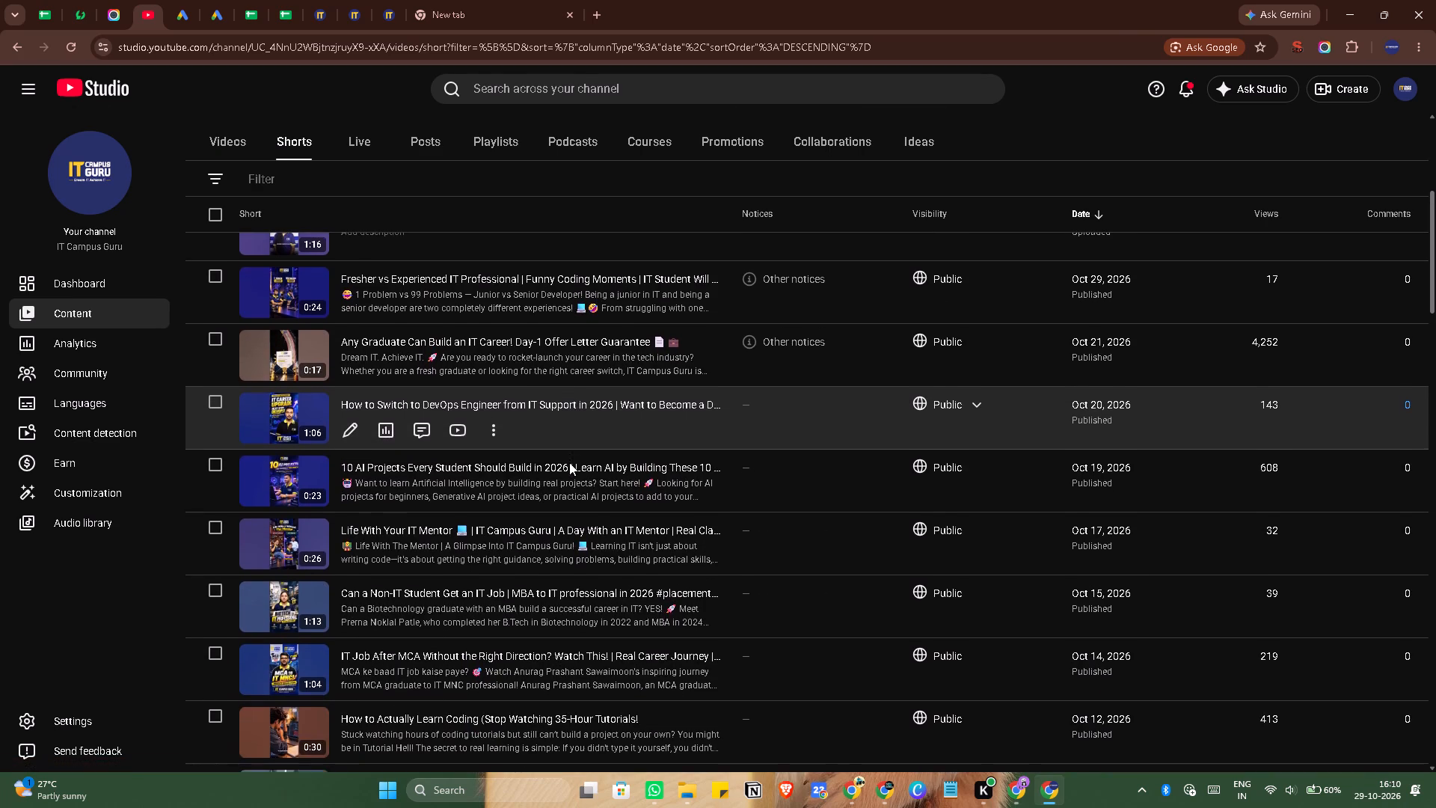
{"action": "scroll", "coordinate": [569, 462], "scroll_direction": "right", "scroll_amount": 1}
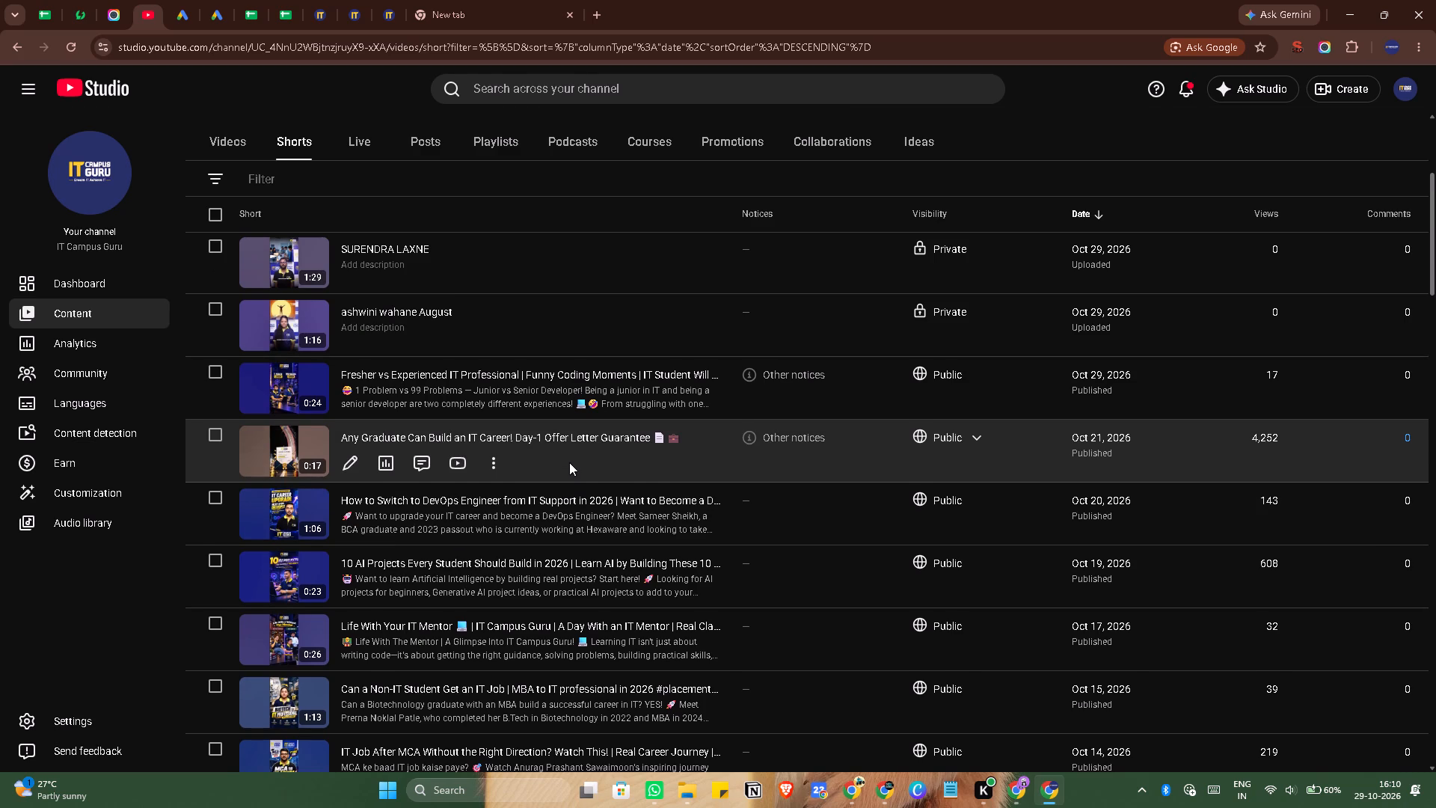
{"action": "scroll", "coordinate": [584, 285], "scroll_direction": "right", "scroll_amount": 1}
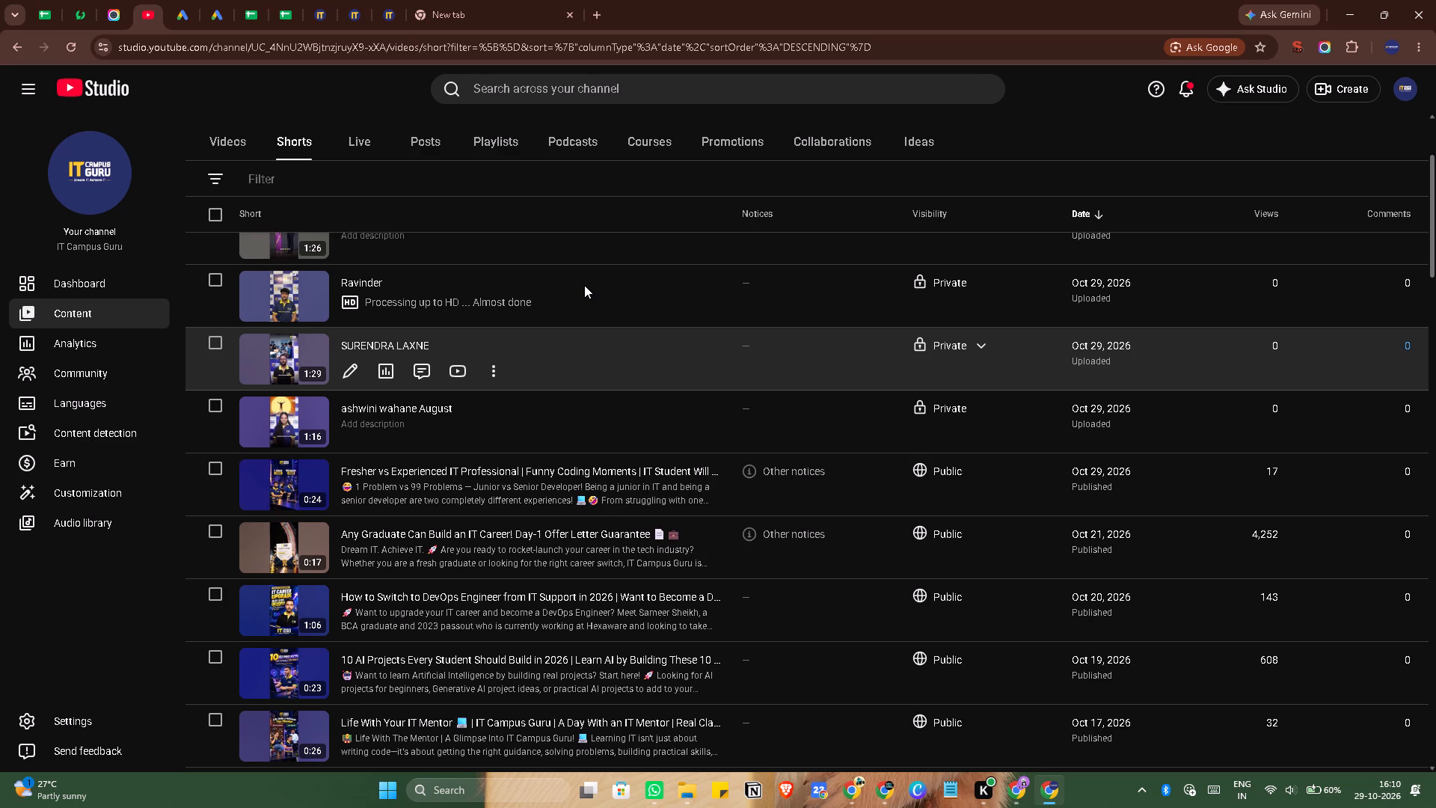
{"action": "scroll", "coordinate": [584, 285], "scroll_direction": "down", "scroll_amount": 5}
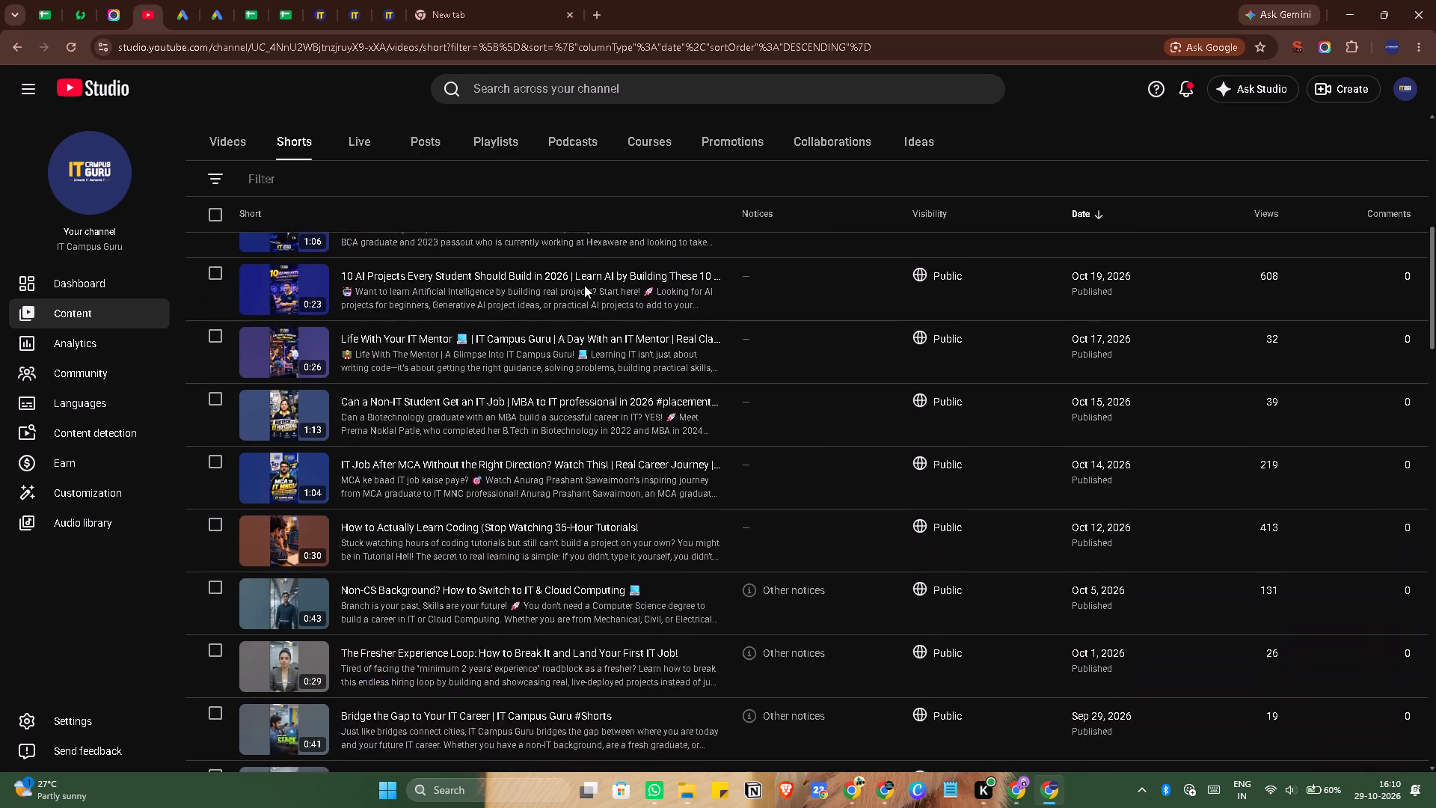
{"action": "scroll", "coordinate": [584, 285], "scroll_direction": "up", "scroll_amount": 6}
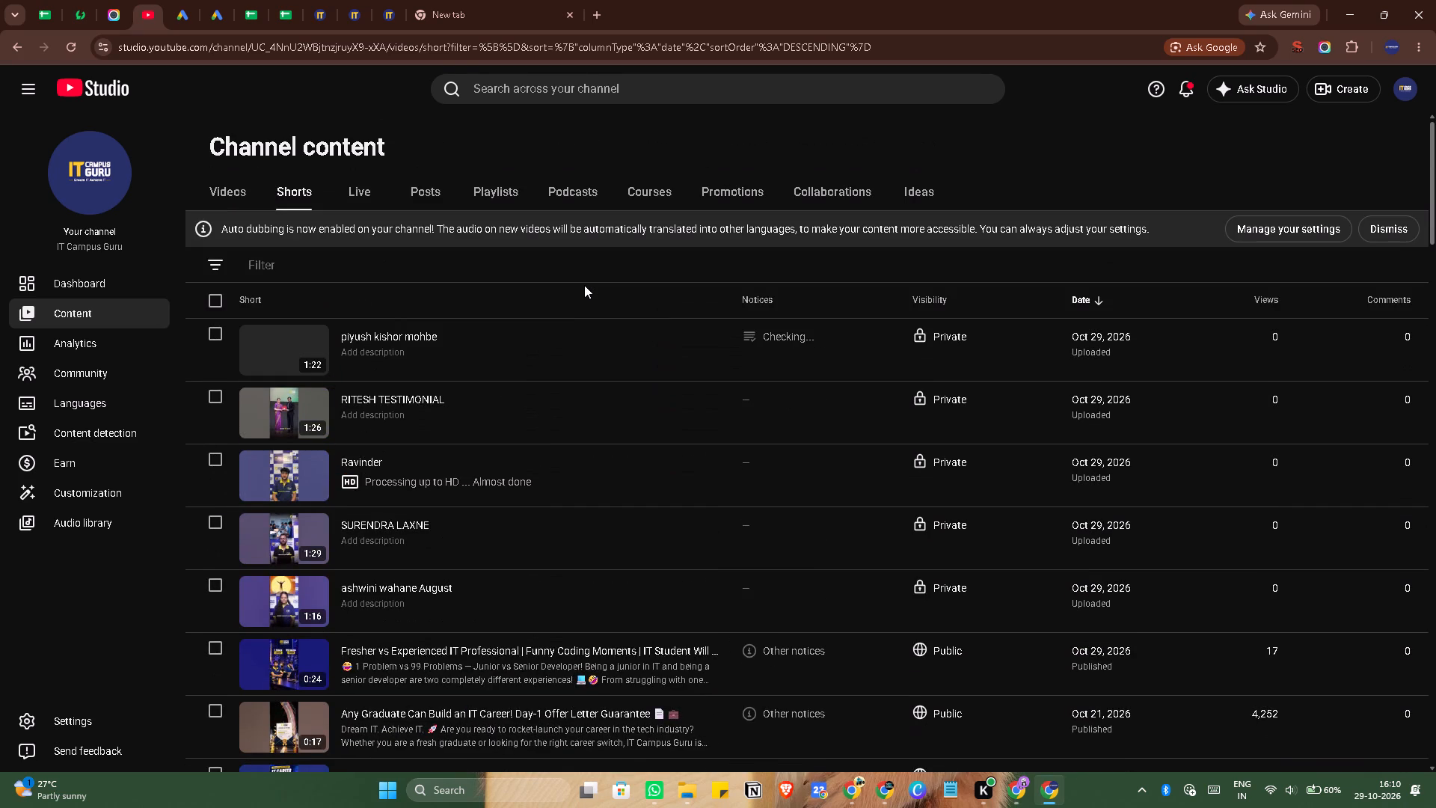
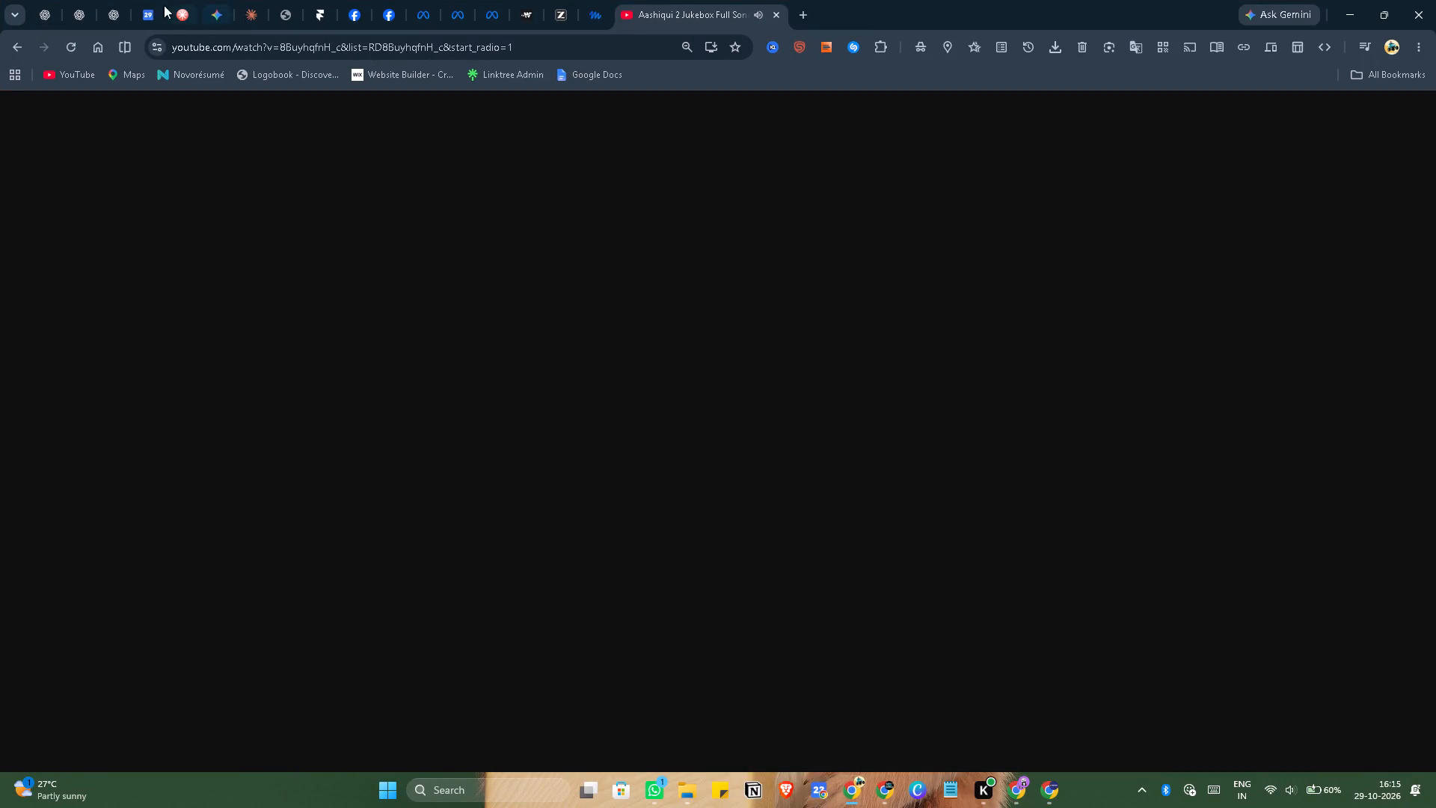
Switch the background music on YouTube to the Ek Villain Full Songs video jukebox.
{"action": "left_click", "coordinate": [107, 14]}
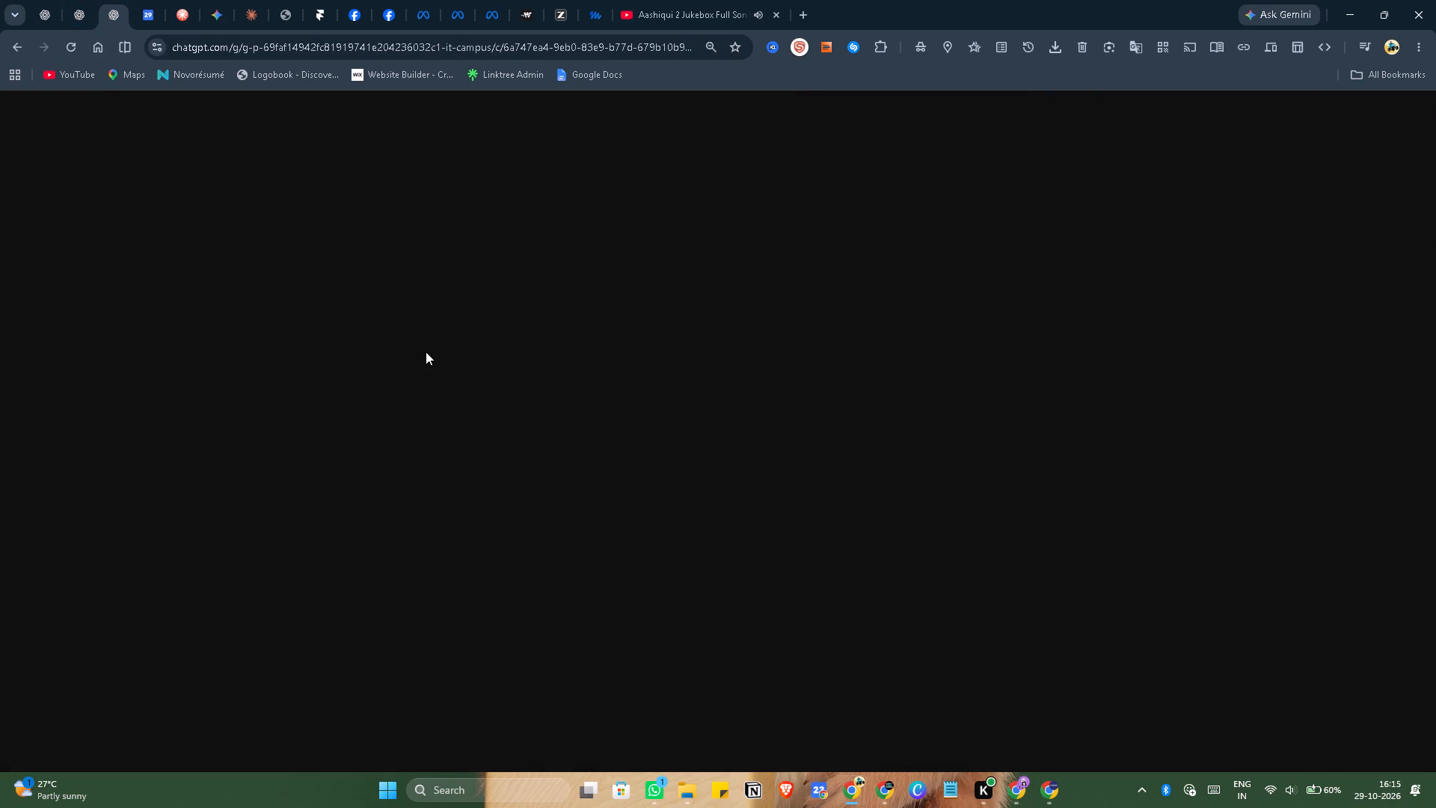
{"action": "left_click", "coordinate": [695, 15]}
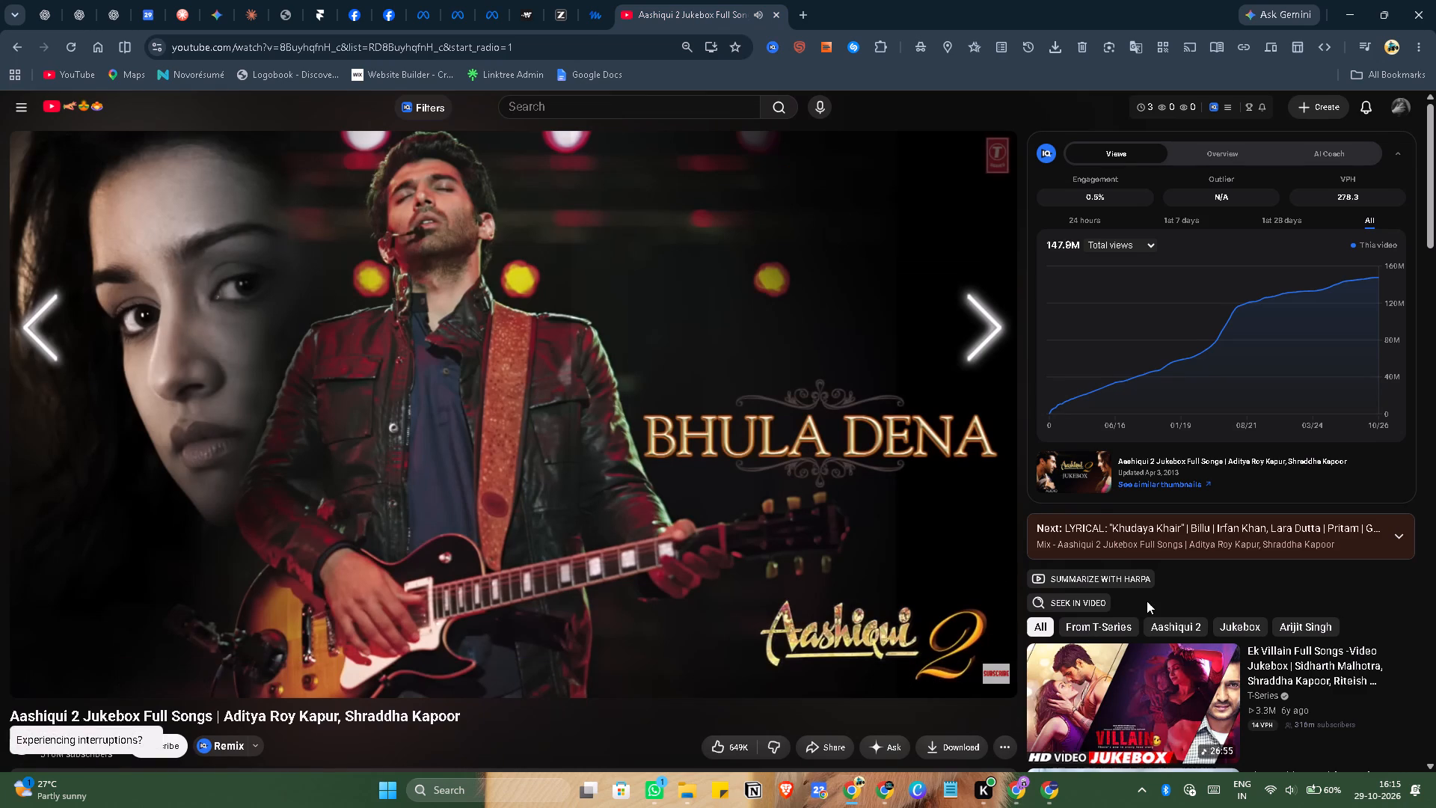
{"action": "scroll", "coordinate": [1147, 601], "scroll_direction": "down", "scroll_amount": 4}
{"action": "left_click", "coordinate": [1189, 478]}
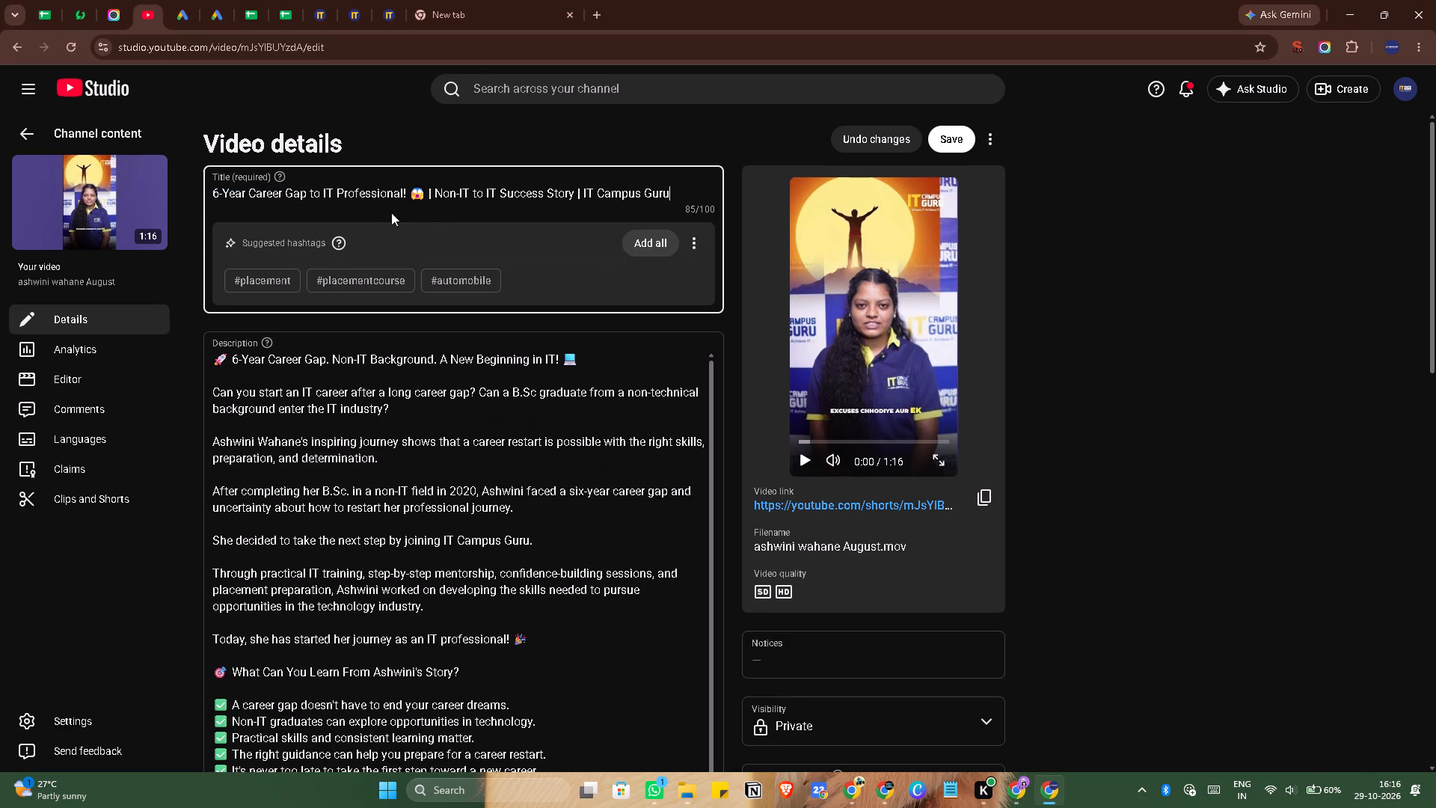
Remove the exclamation mark and the shocked-face emoji after "IT Professional" in the video title.
{"action": "left_click", "coordinate": [419, 191]}
{"action": "key", "text": "BackSpace"}
{"action": "key", "text": "BackSpace"}
{"action": "key", "text": "BackSpace"}
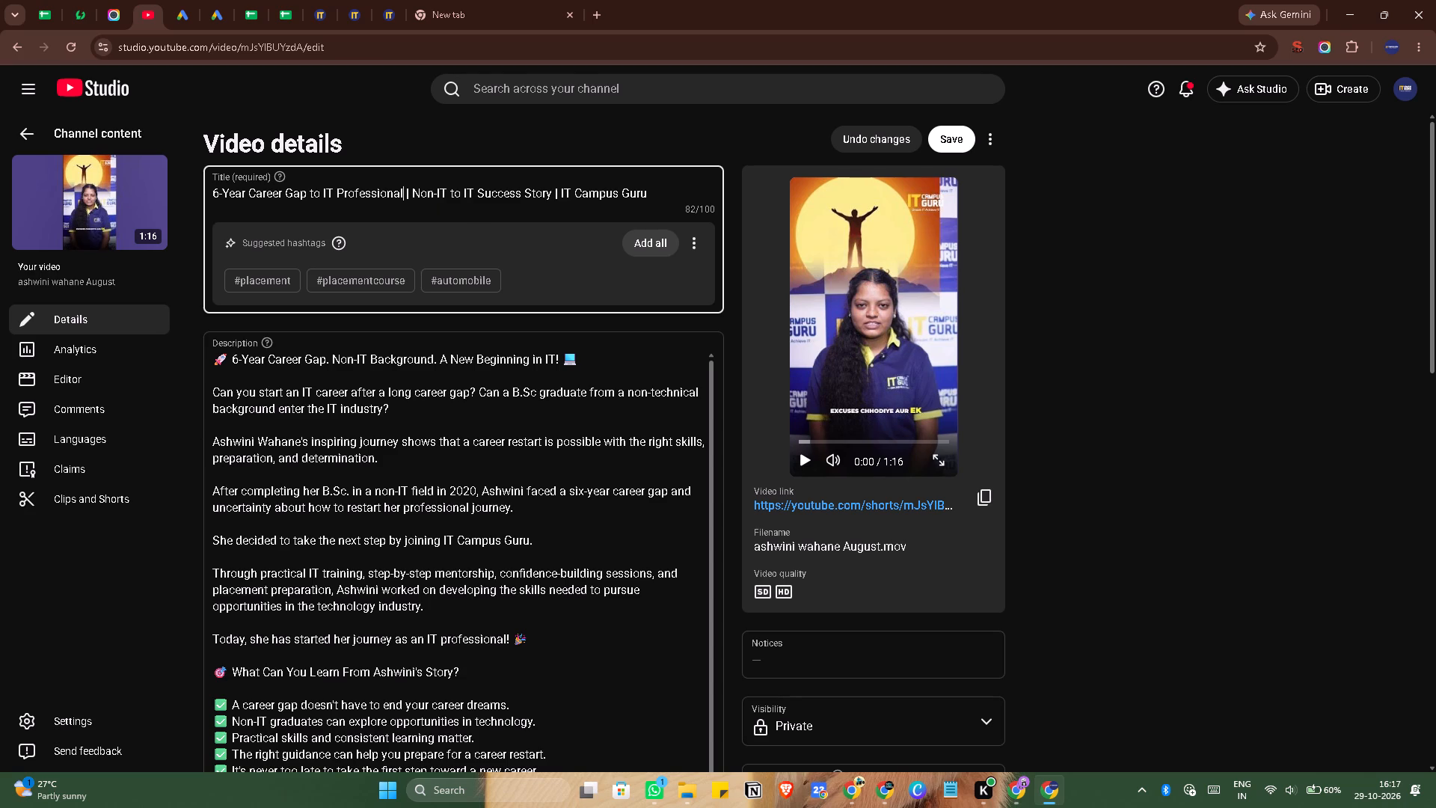
Replace "Success Story" with "job in 2026" in the video title.
{"action": "left_click", "coordinate": [549, 189]}
{"action": "key", "text": "Right"}
{"action": "key", "text": "BackSpace"}
{"action": "key", "text": "BackSpace"}
{"action": "key", "text": "BackSpace"}
{"action": "key", "text": "BackSpace"}
{"action": "key", "text": "BackSpace"}
{"action": "key", "text": "BackSpace"}
{"action": "key", "text": "BackSpace"}
{"action": "key", "text": "BackSpace"}
{"action": "key", "text": "BackSpace"}
{"action": "key", "text": "BackSpace"}
{"action": "key", "text": "BackSpace"}
{"action": "key", "text": "BackSpace"}
{"action": "key", "text": "BackSpace"}
{"action": "type", "text": "job in 2026"}
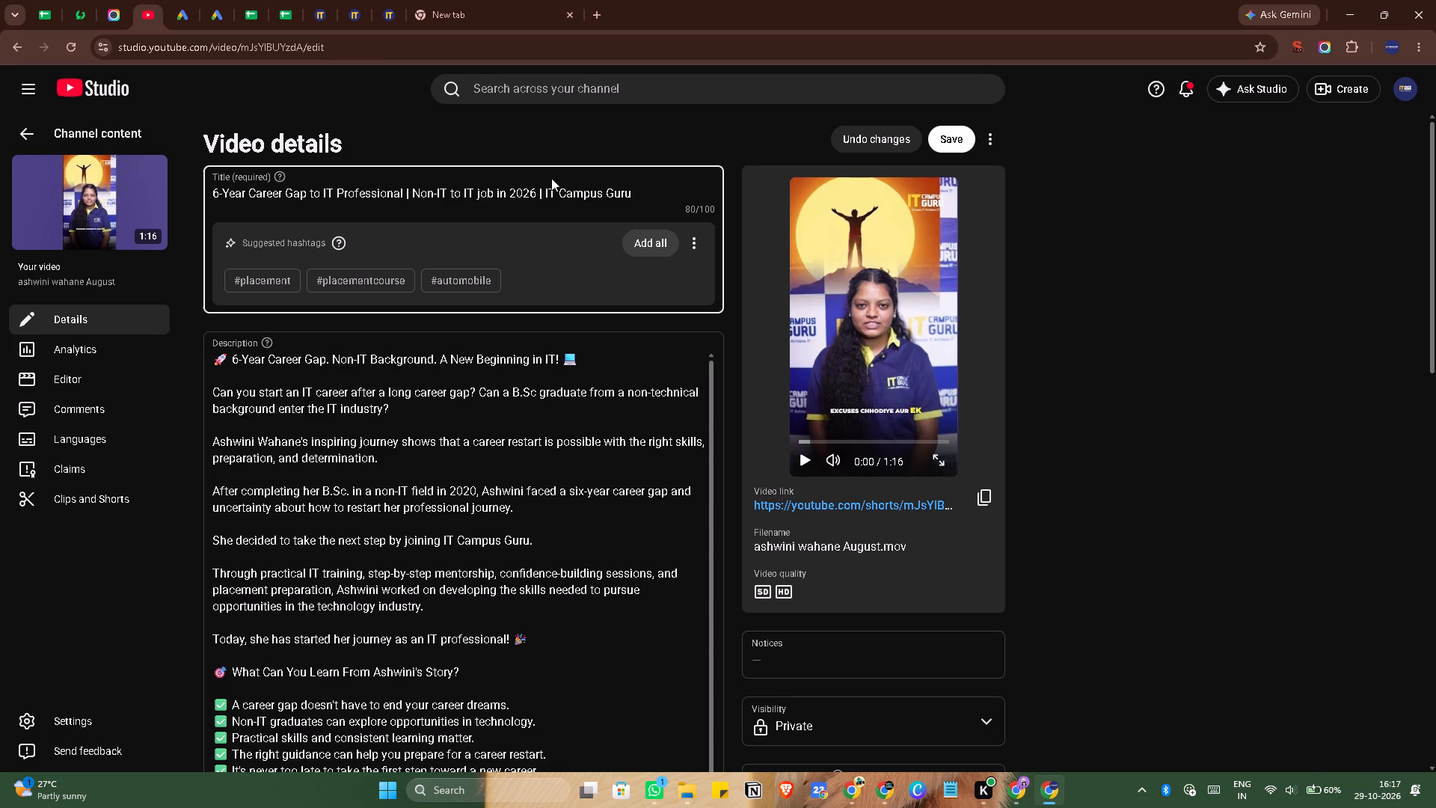
Append the hashtags #placementcourse and #placed to the end of the video title.
{"action": "left_click", "coordinate": [636, 195]}
{"action": "key", "text": "space"}
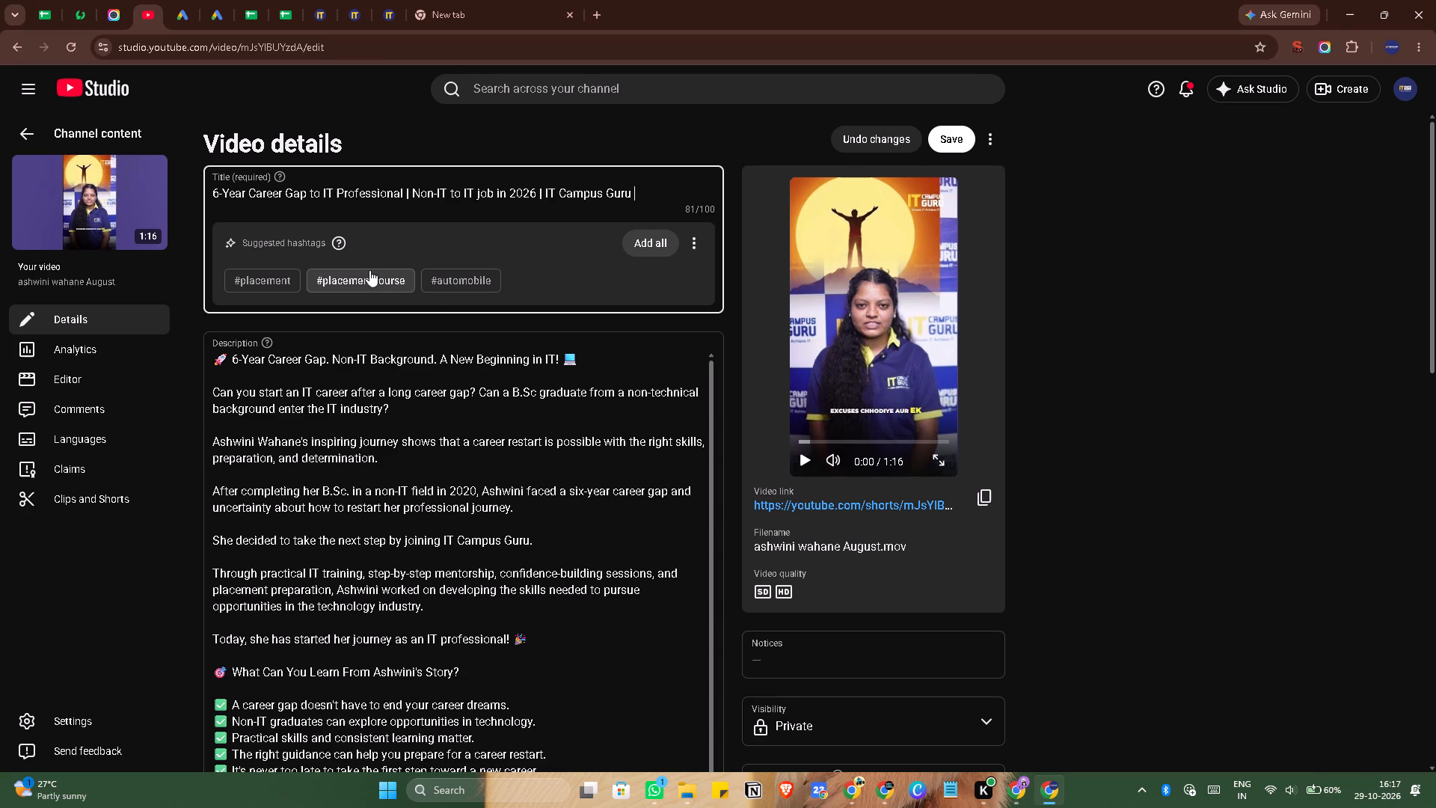
{"action": "left_click", "coordinate": [354, 274]}
{"action": "left_click", "coordinate": [270, 291]}
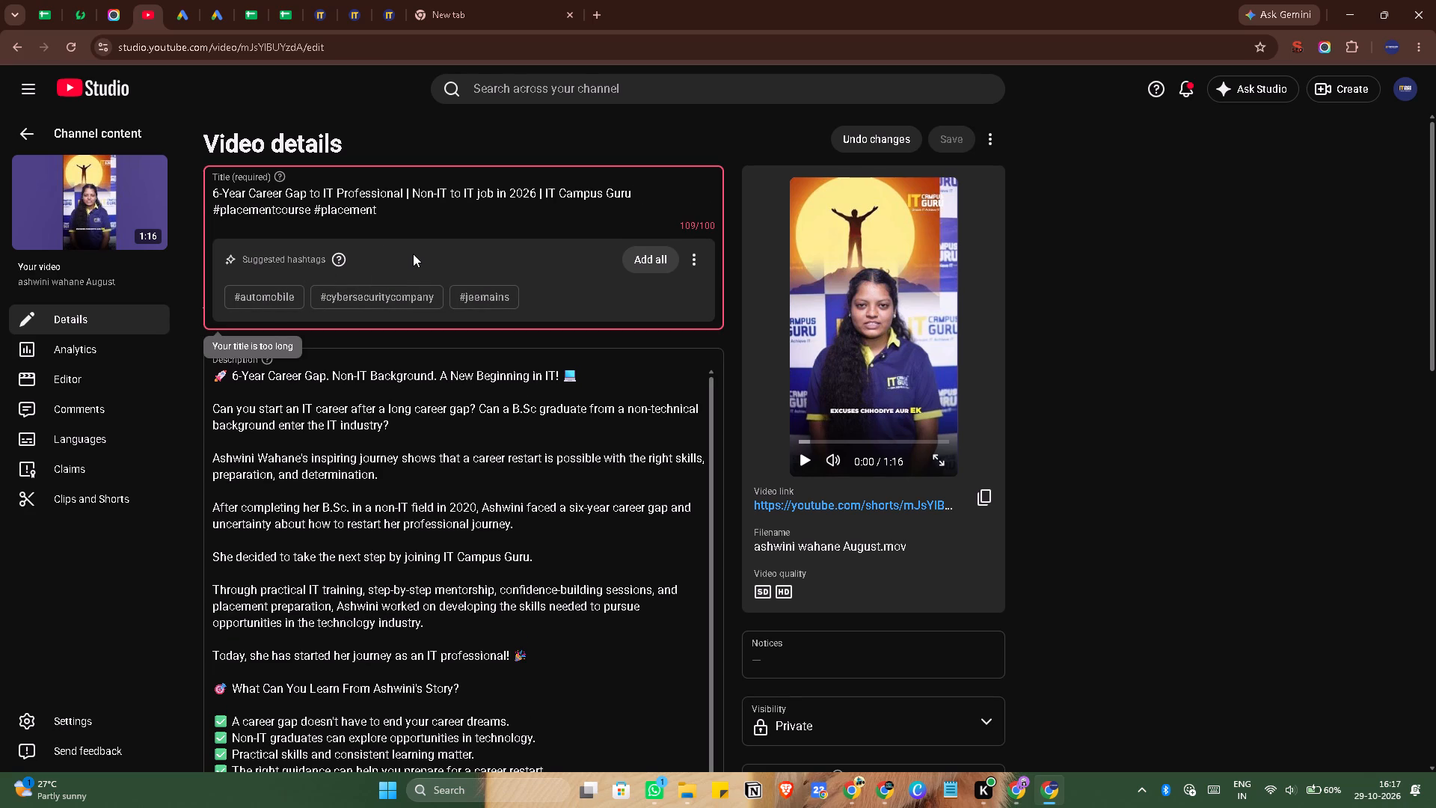
{"action": "key", "text": "BackSpace"}
{"action": "key", "text": "BackSpace"}
{"action": "key", "text": "BackSpace"}
{"action": "key", "text": "BackSpace"}
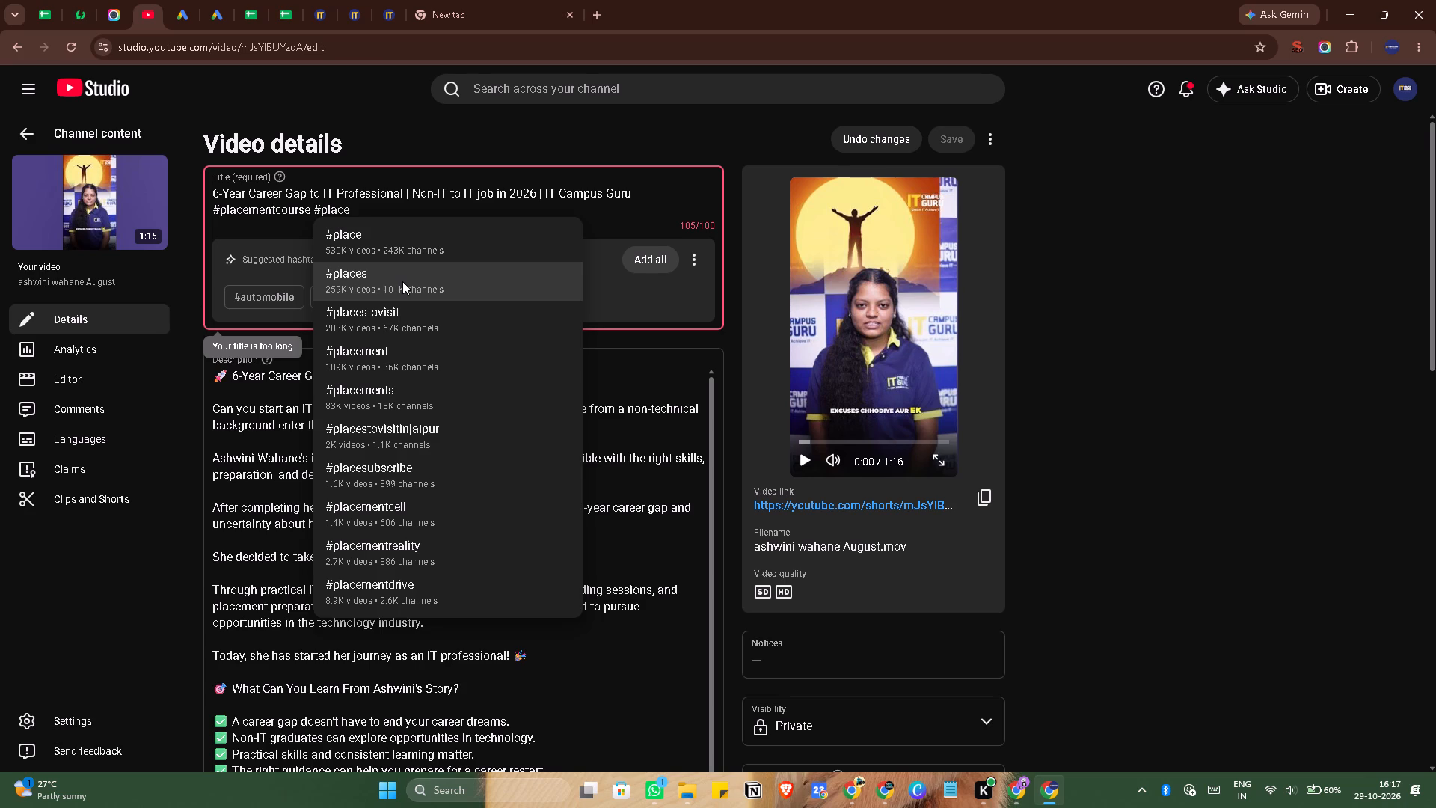
{"action": "key", "text": "d"}
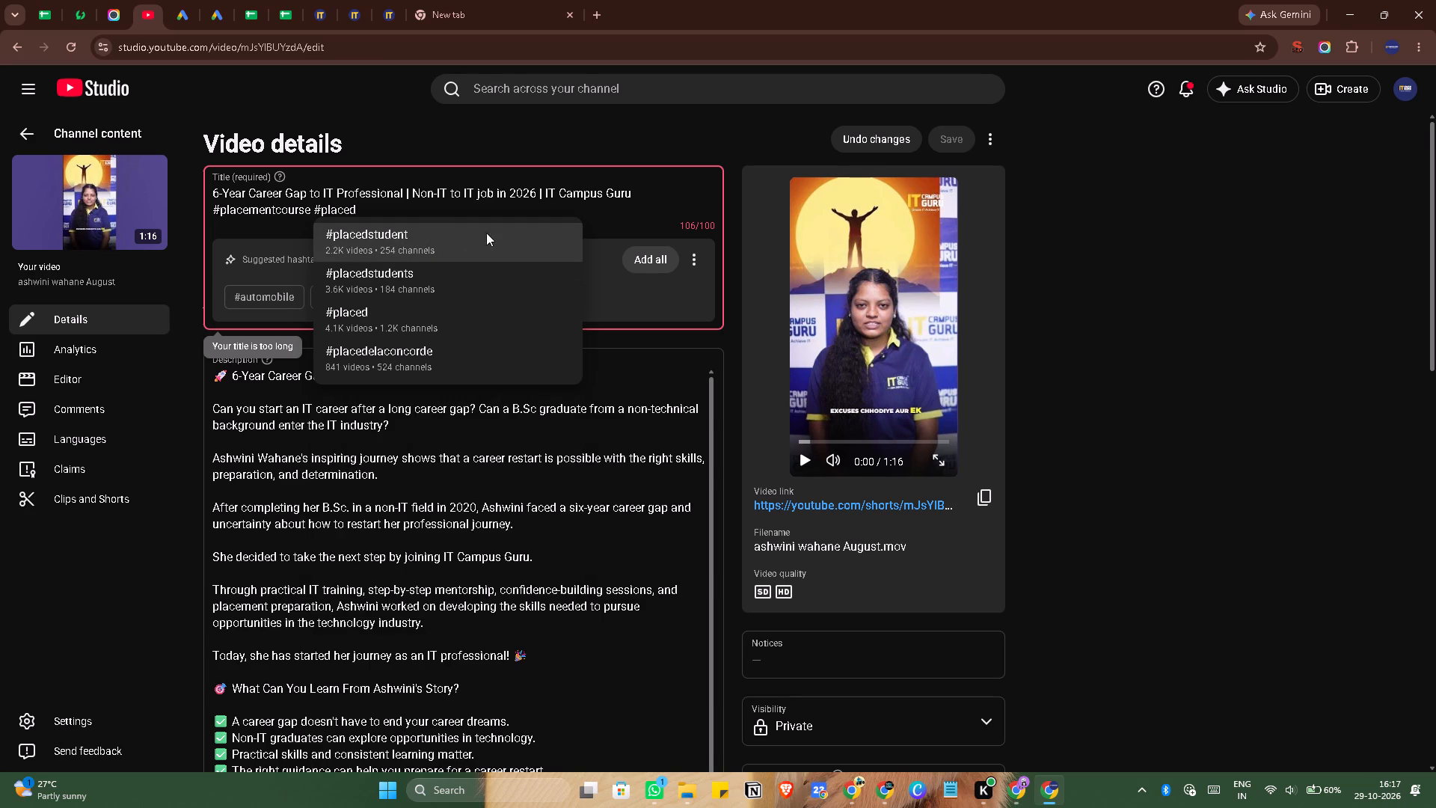
{"action": "left_click", "coordinate": [423, 313]}
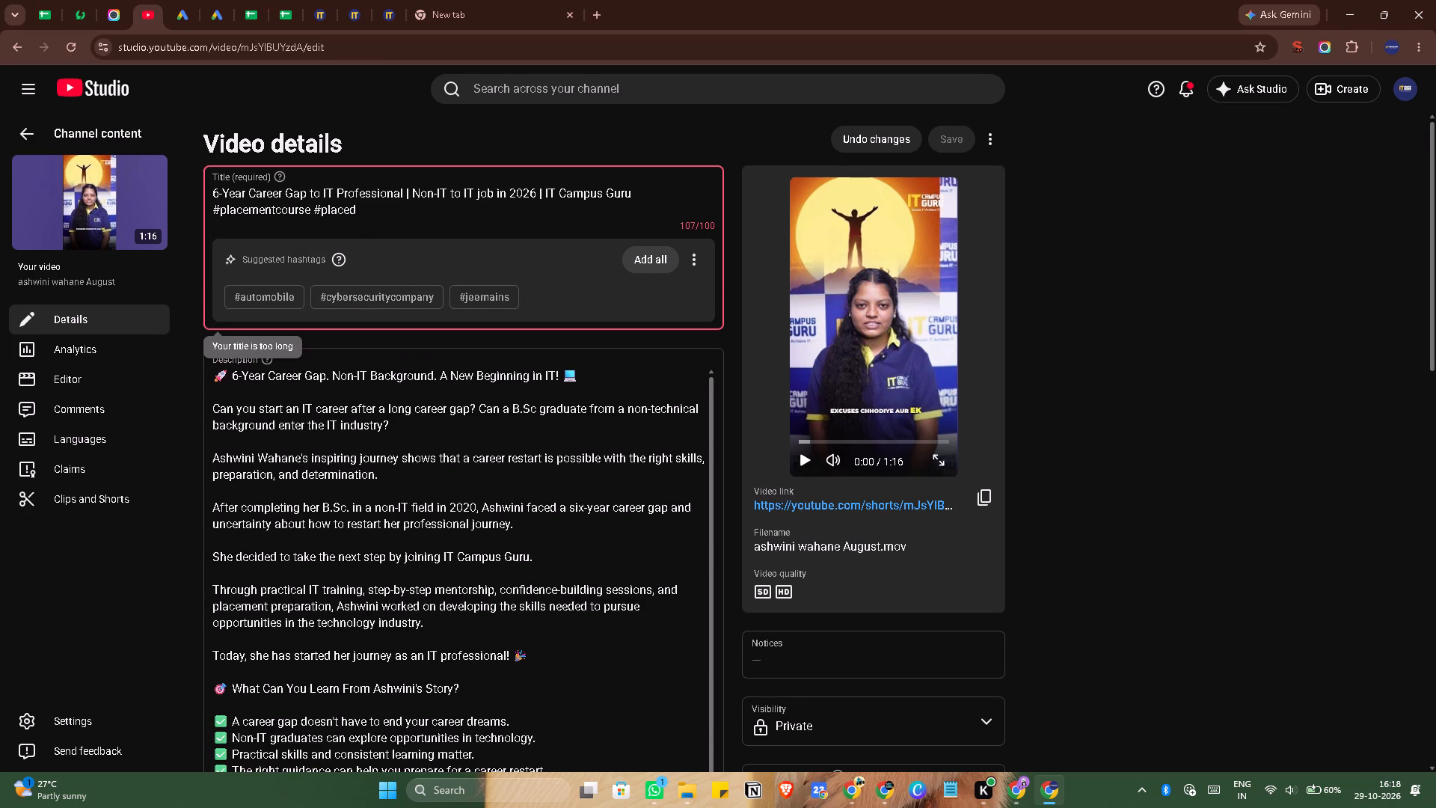
Shorten the video title by deleting "| IT Campus Guru" between "2026" and the hashtags.
{"action": "left_click", "coordinate": [645, 192]}
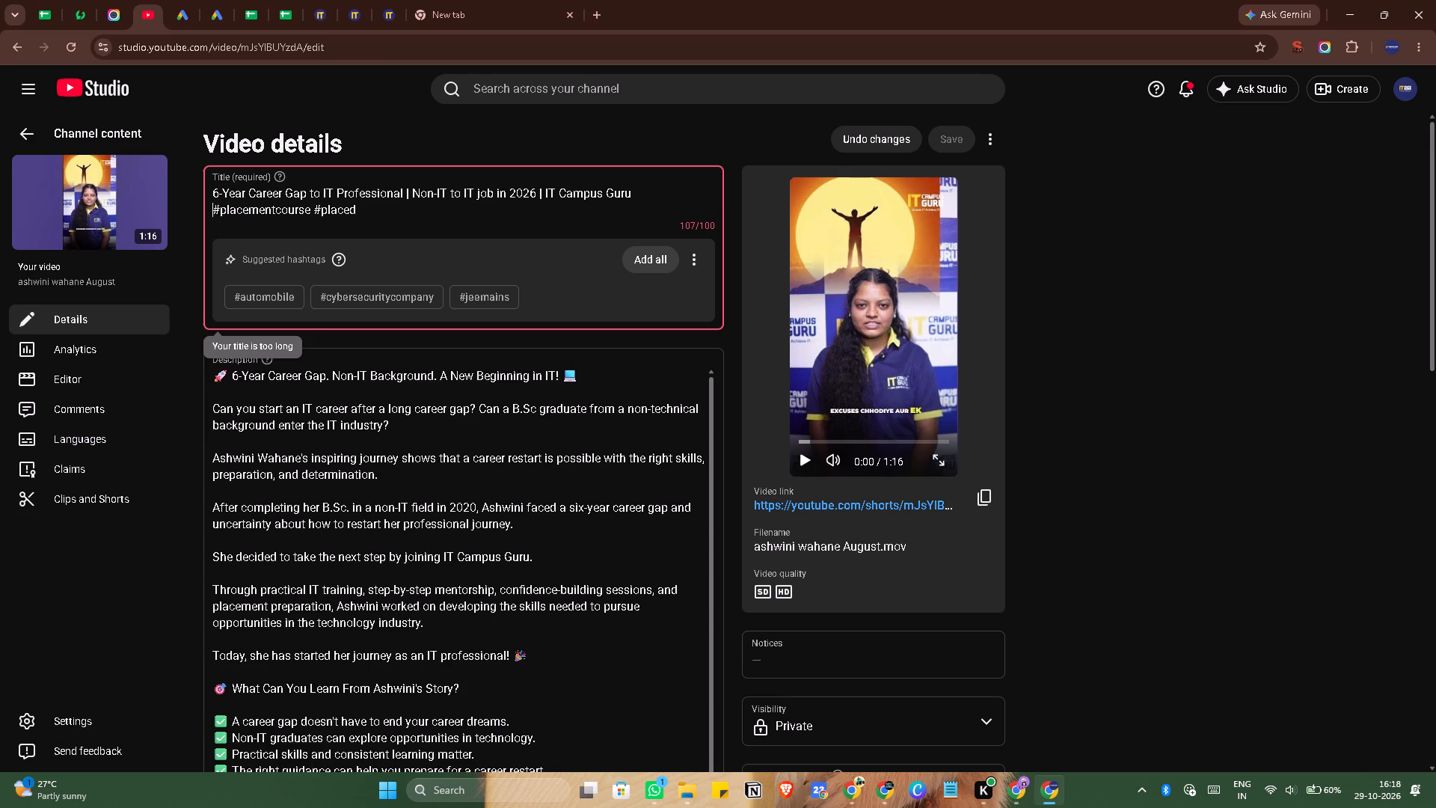
{"action": "left_click", "coordinate": [635, 193]}
{"action": "key", "text": "BackSpace"}
{"action": "key", "text": "BackSpace"}
{"action": "key", "text": "BackSpace"}
{"action": "key", "text": "BackSpace"}
{"action": "key", "text": "BackSpace"}
{"action": "key", "text": "BackSpace"}
{"action": "key", "text": "BackSpace"}
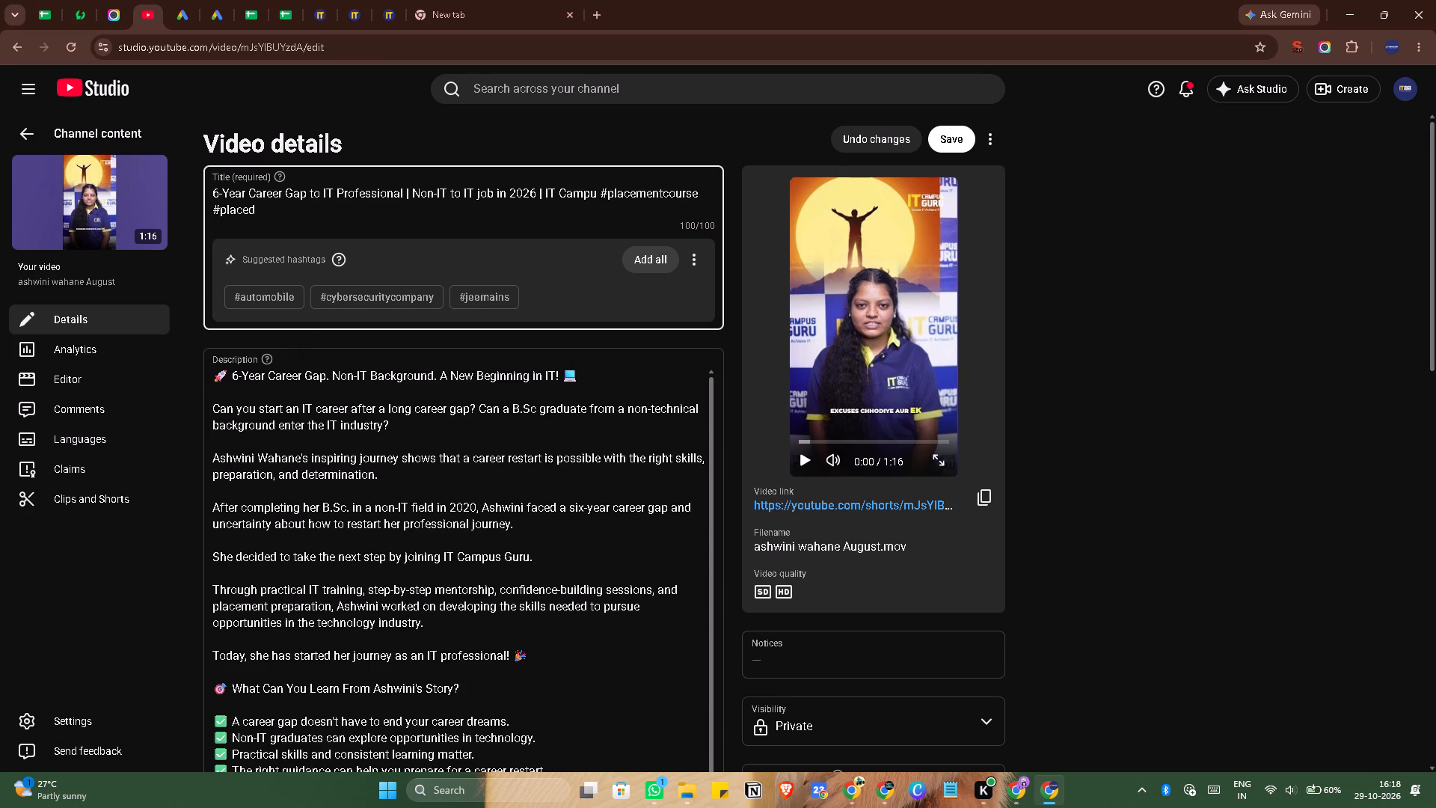
{"action": "key", "text": "BackSpace"}
{"action": "key", "text": "BackSpace"}
{"action": "key", "text": "BackSpace"}
{"action": "key", "text": "BackSpace"}
{"action": "key", "text": "BackSpace"}
{"action": "key", "text": "BackSpace"}
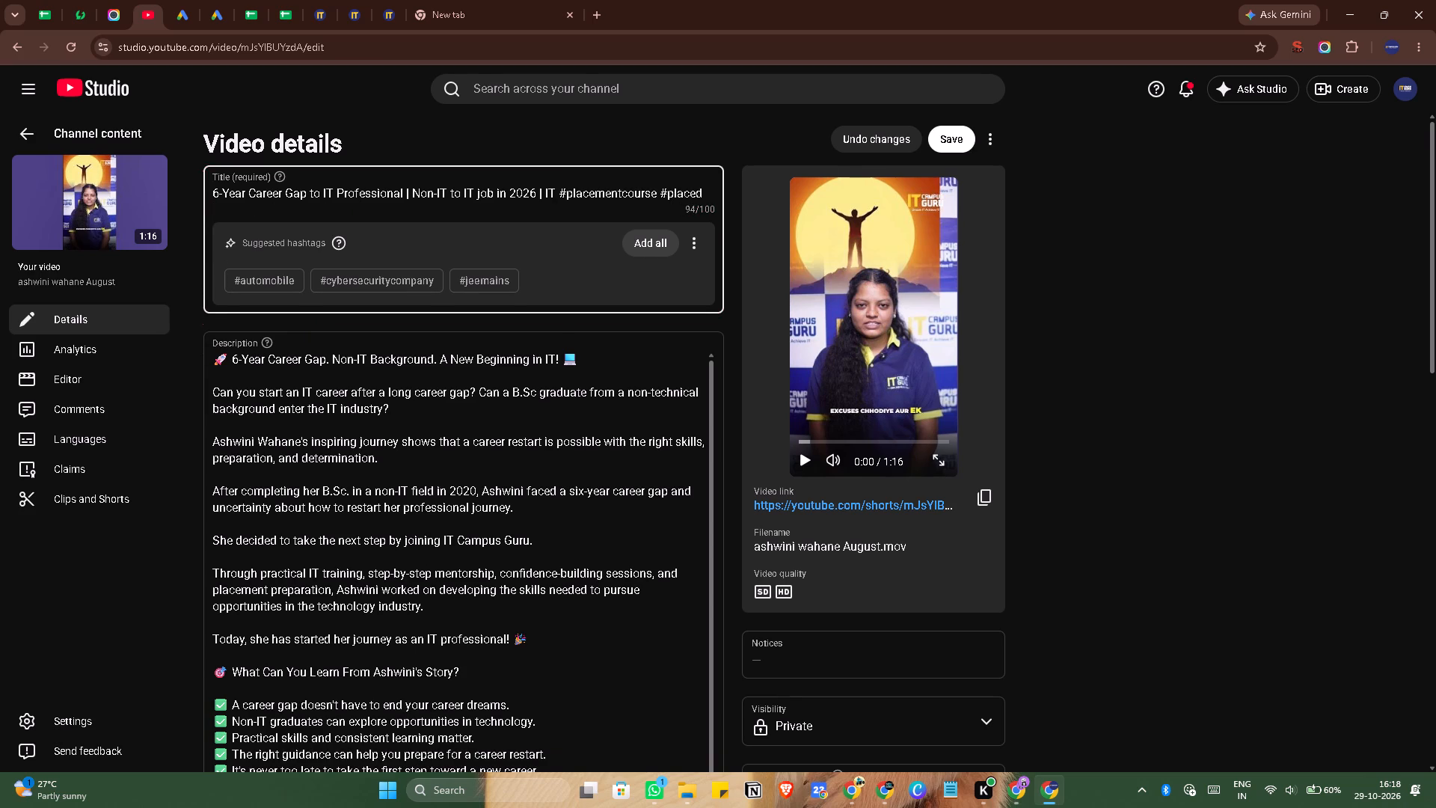
{"action": "key", "text": "BackSpace"}
{"action": "key", "text": "BackSpace"}
{"action": "key", "text": "BackSpace"}
{"action": "key", "text": "BackSpace"}
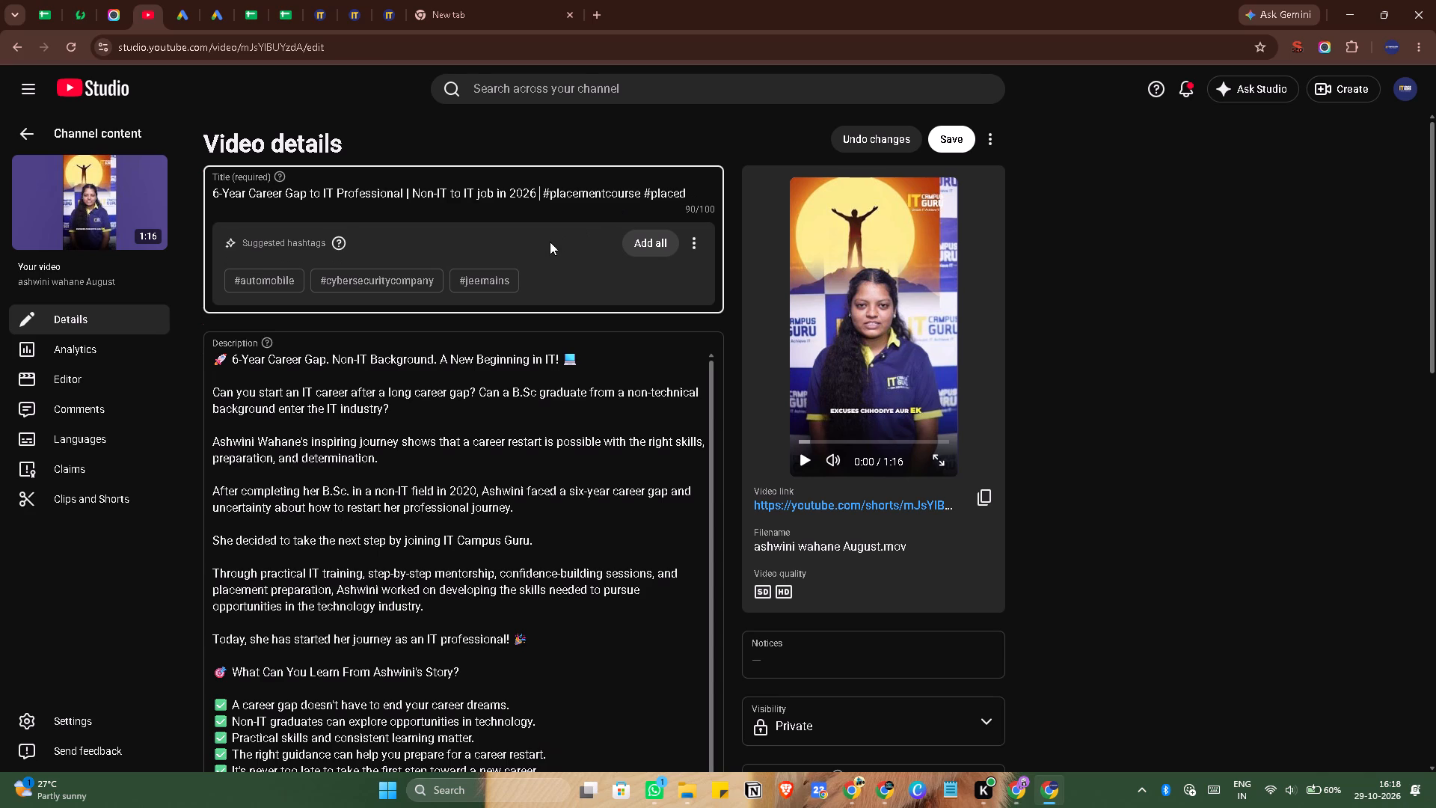
Review the rest of the video's details, from the description down to the Thumbnail section.
{"action": "scroll", "coordinate": [550, 242], "scroll_direction": "down", "scroll_amount": 4}
{"action": "scroll", "coordinate": [484, 356], "scroll_direction": "down", "scroll_amount": 11}
{"action": "scroll", "coordinate": [431, 431], "scroll_direction": "down", "scroll_amount": 5}
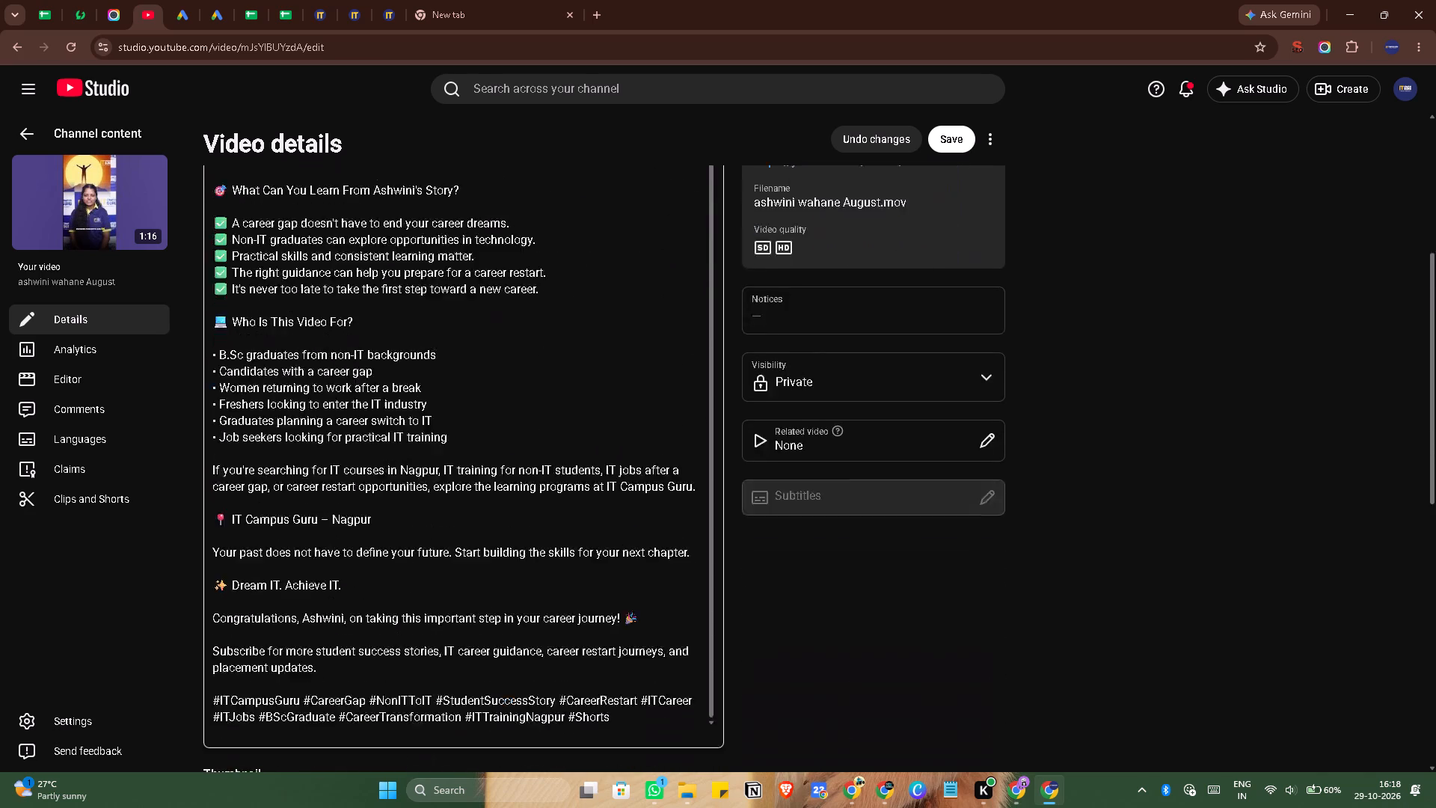
{"action": "scroll", "coordinate": [414, 466], "scroll_direction": "down", "scroll_amount": 10}
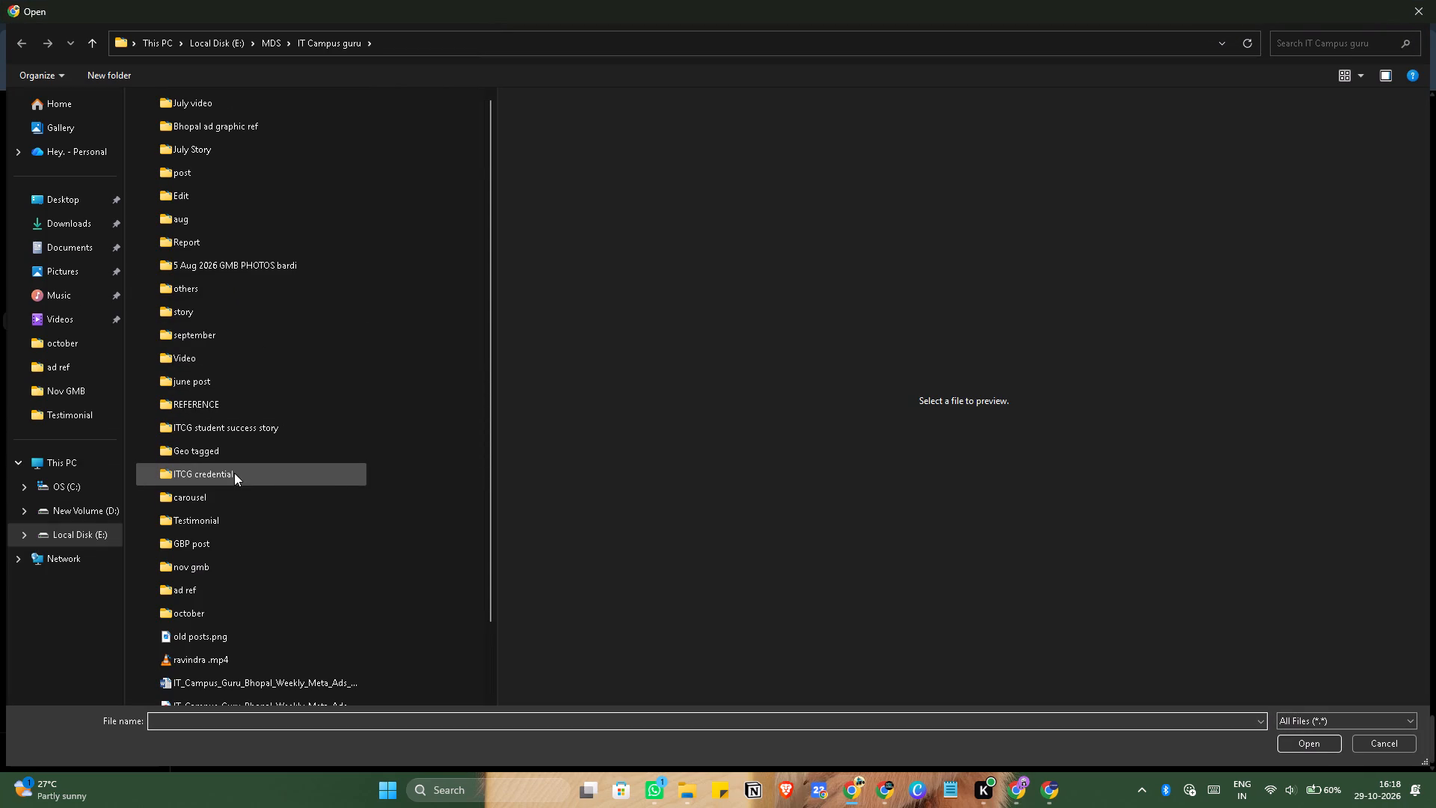
Look through the IT Campus guru folder and its others, aug and Testimonial subfolders for a photo of the student.
{"action": "scroll", "coordinate": [231, 474], "scroll_direction": "down", "scroll_amount": 3}
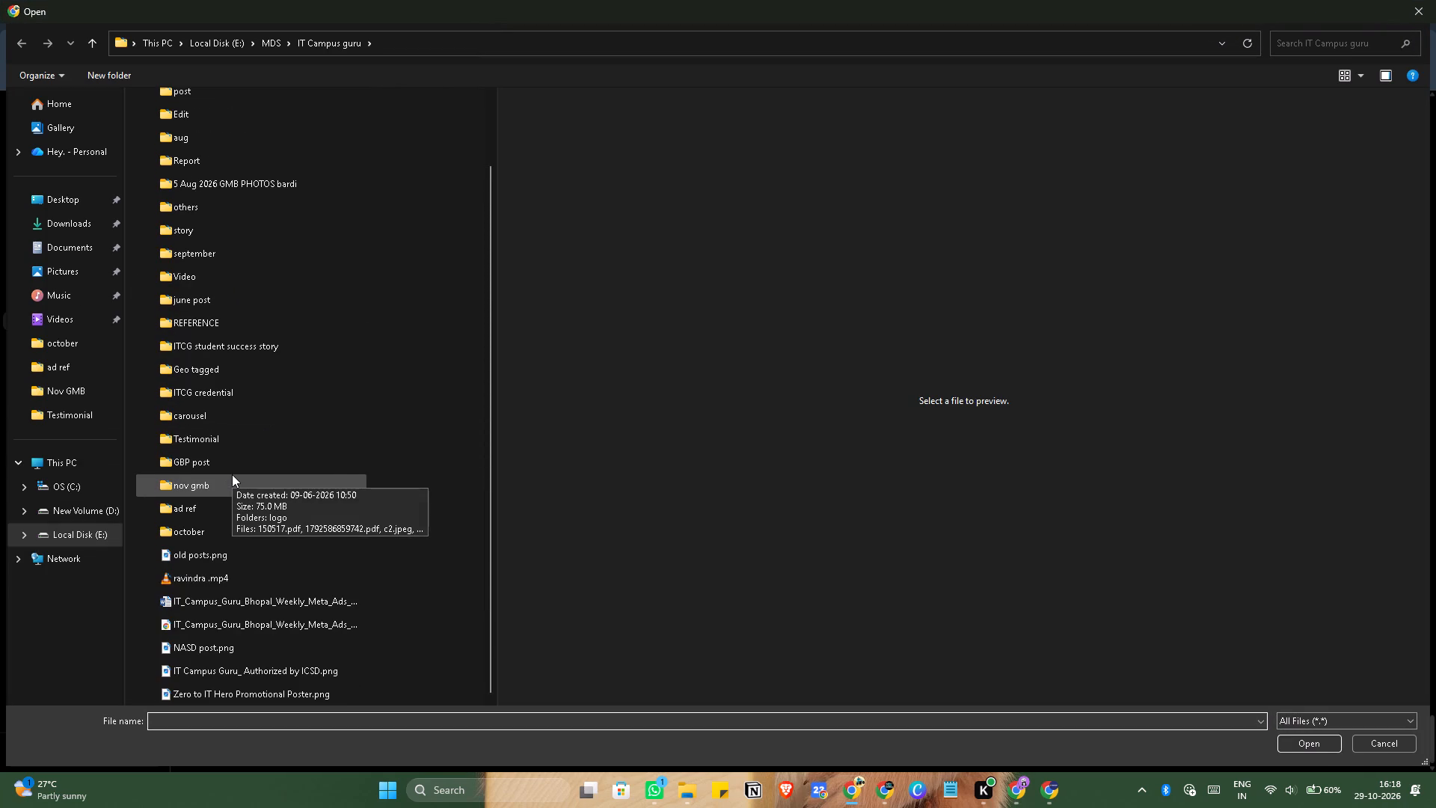
{"action": "scroll", "coordinate": [232, 474], "scroll_direction": "down", "scroll_amount": 3}
{"action": "scroll", "coordinate": [232, 474], "scroll_direction": "up", "scroll_amount": 1}
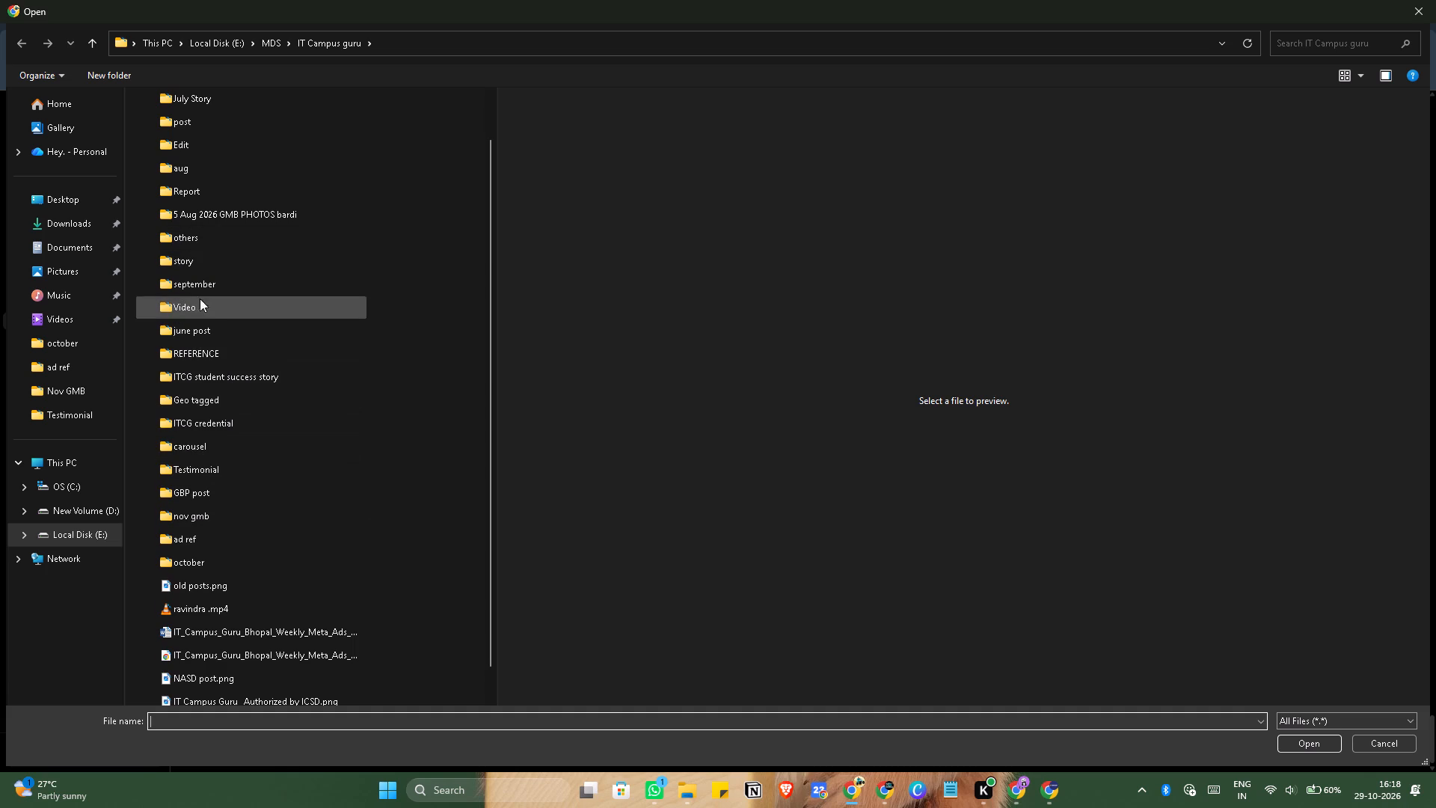
{"action": "double_click", "coordinate": [226, 242]}
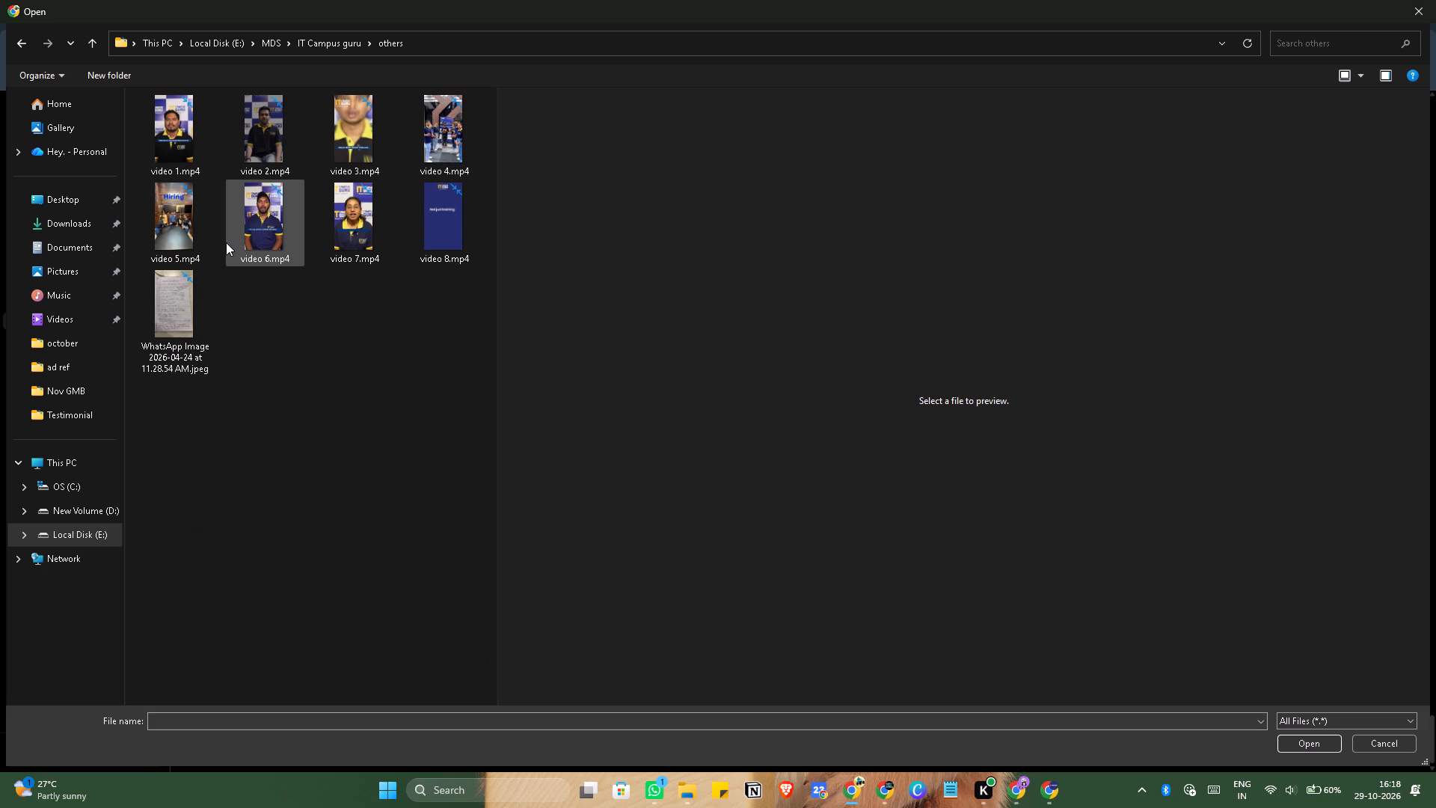
{"action": "left_click", "coordinate": [322, 41]}
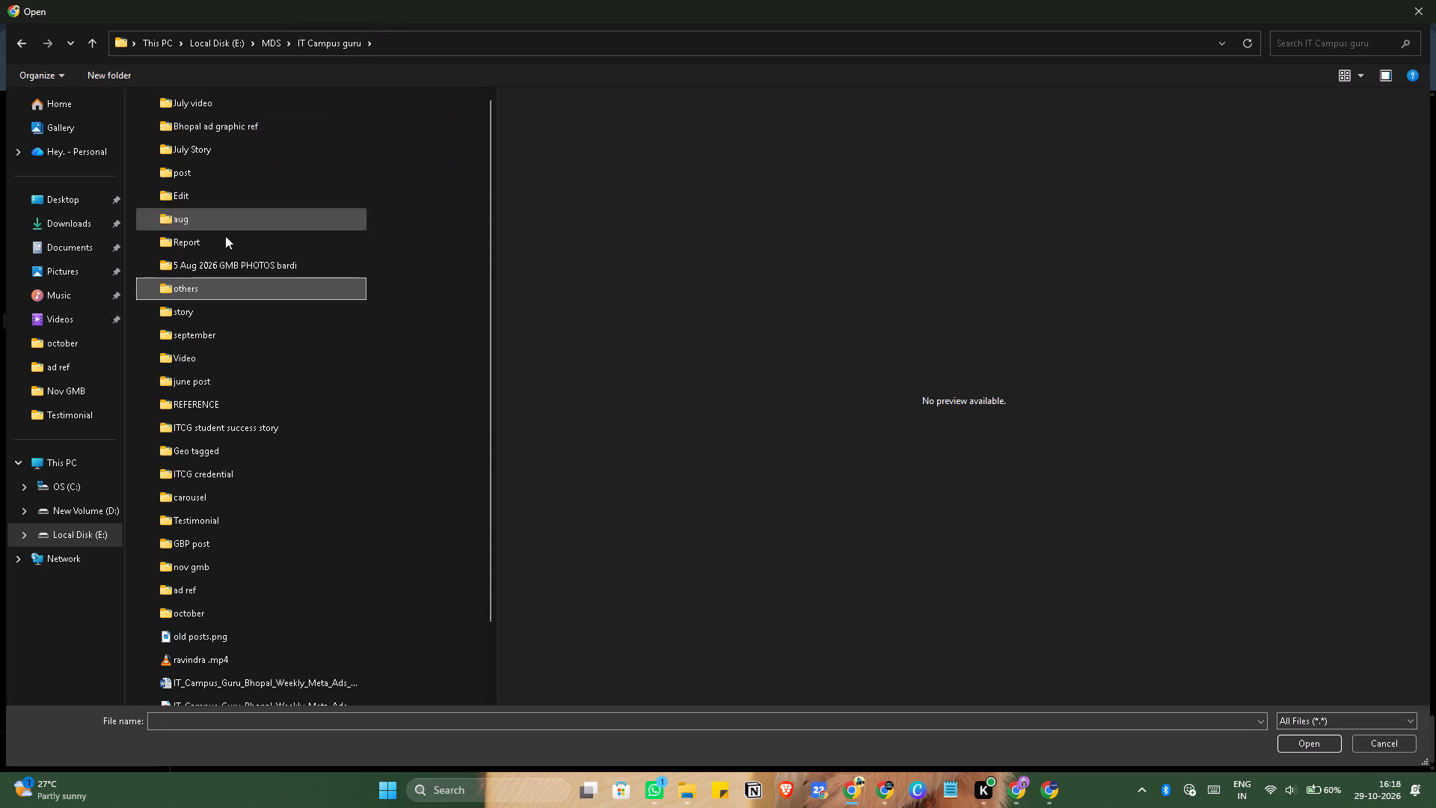
{"action": "scroll", "coordinate": [256, 512], "scroll_direction": "down", "scroll_amount": 1}
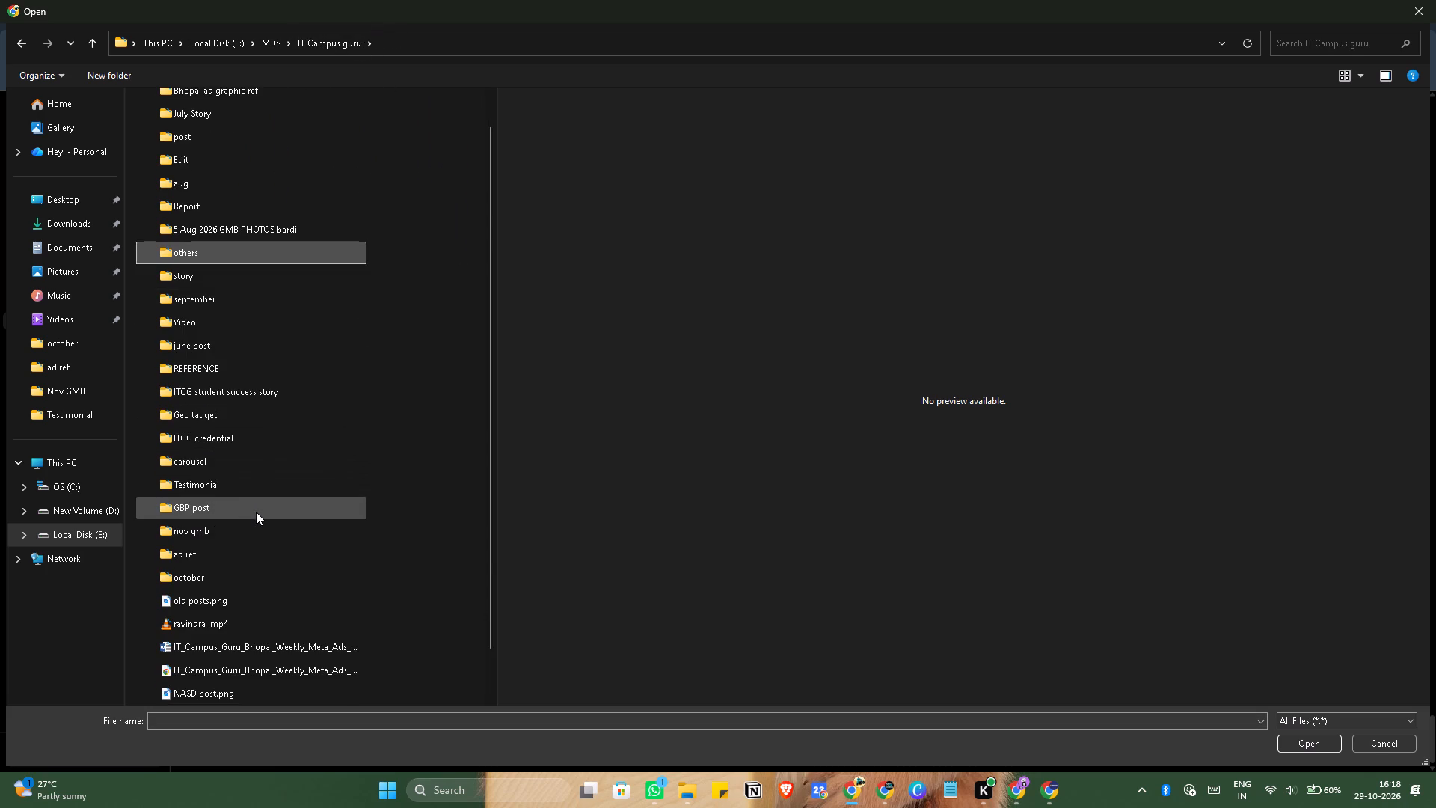
{"action": "scroll", "coordinate": [256, 512], "scroll_direction": "down", "scroll_amount": 3}
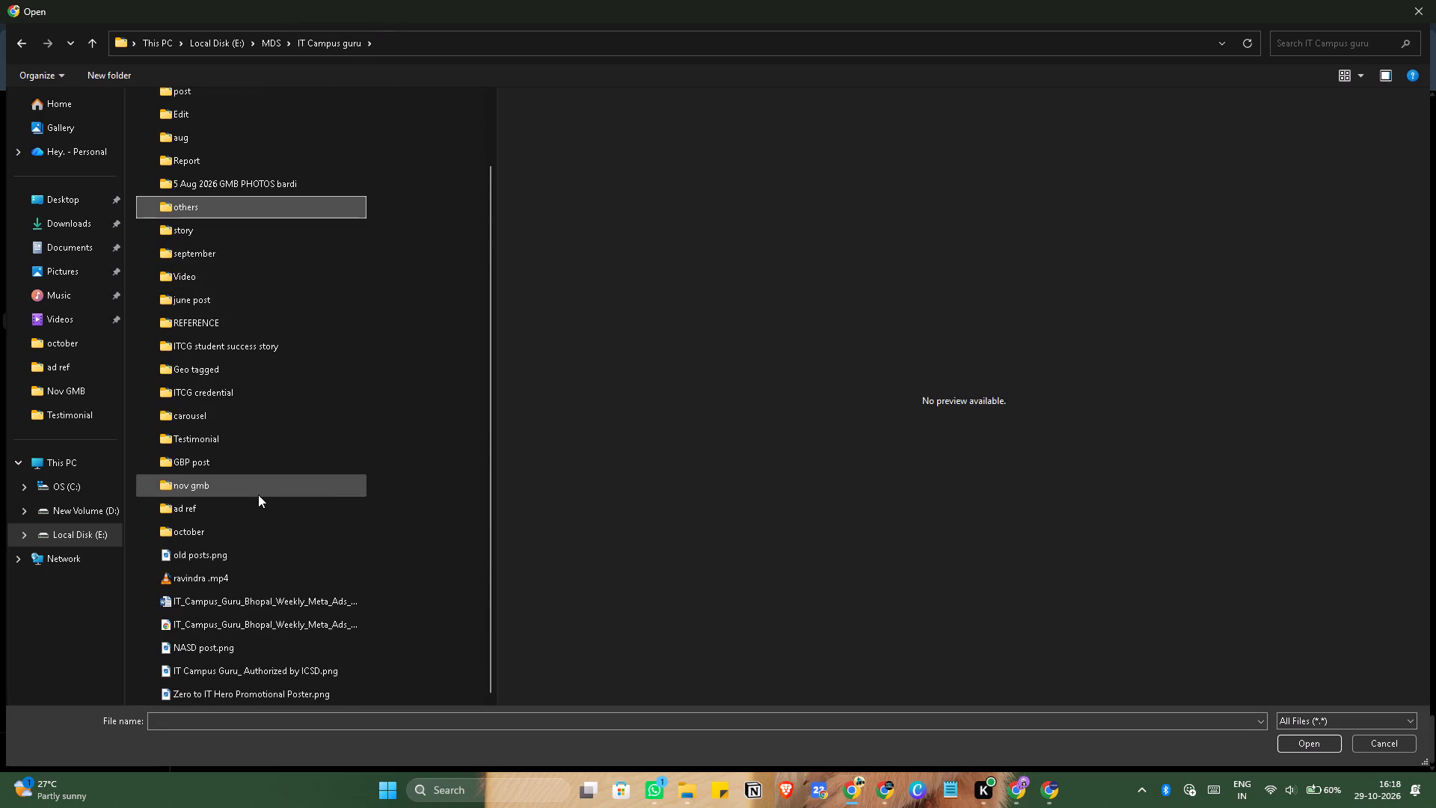
{"action": "scroll", "coordinate": [258, 495], "scroll_direction": "up", "scroll_amount": 1}
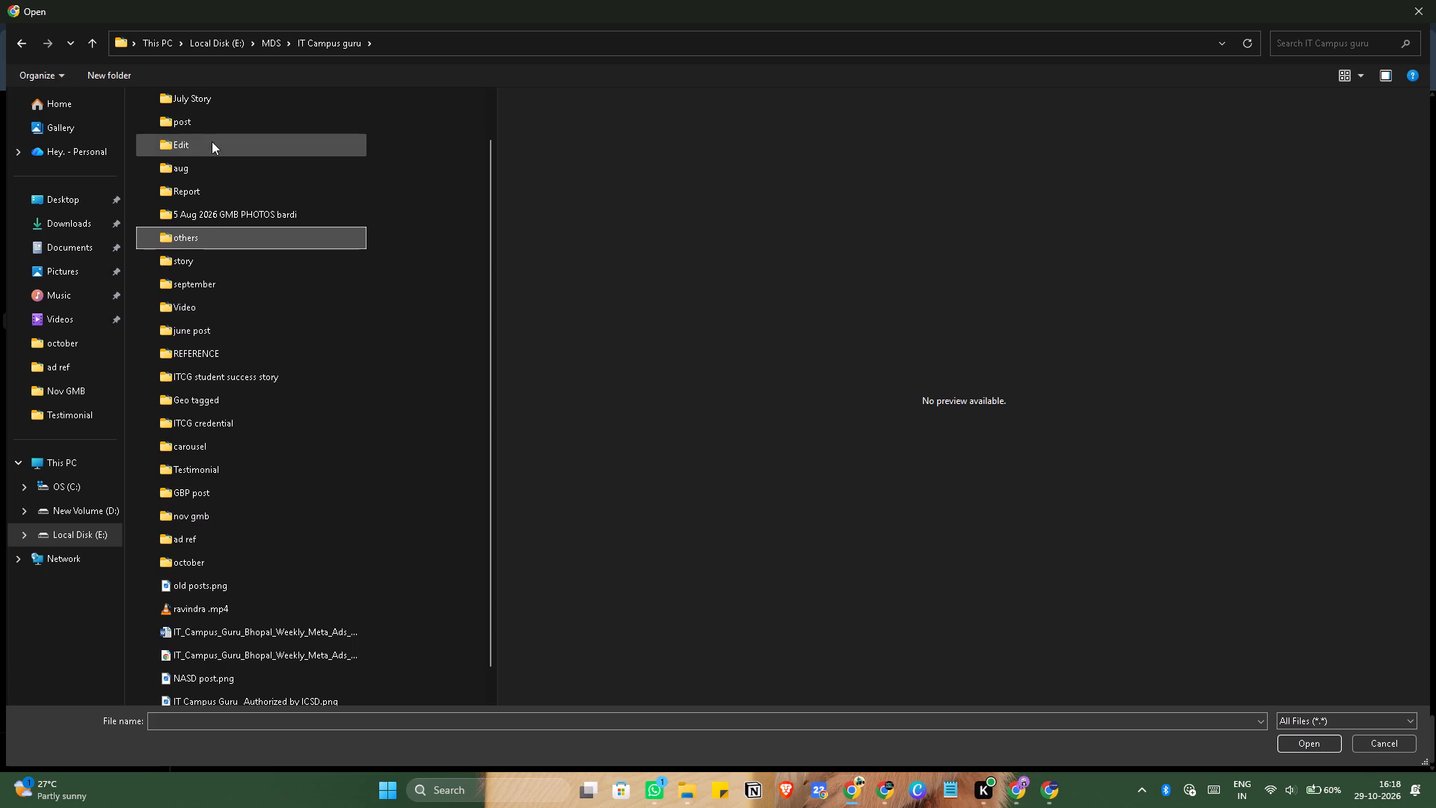
{"action": "double_click", "coordinate": [254, 171]}
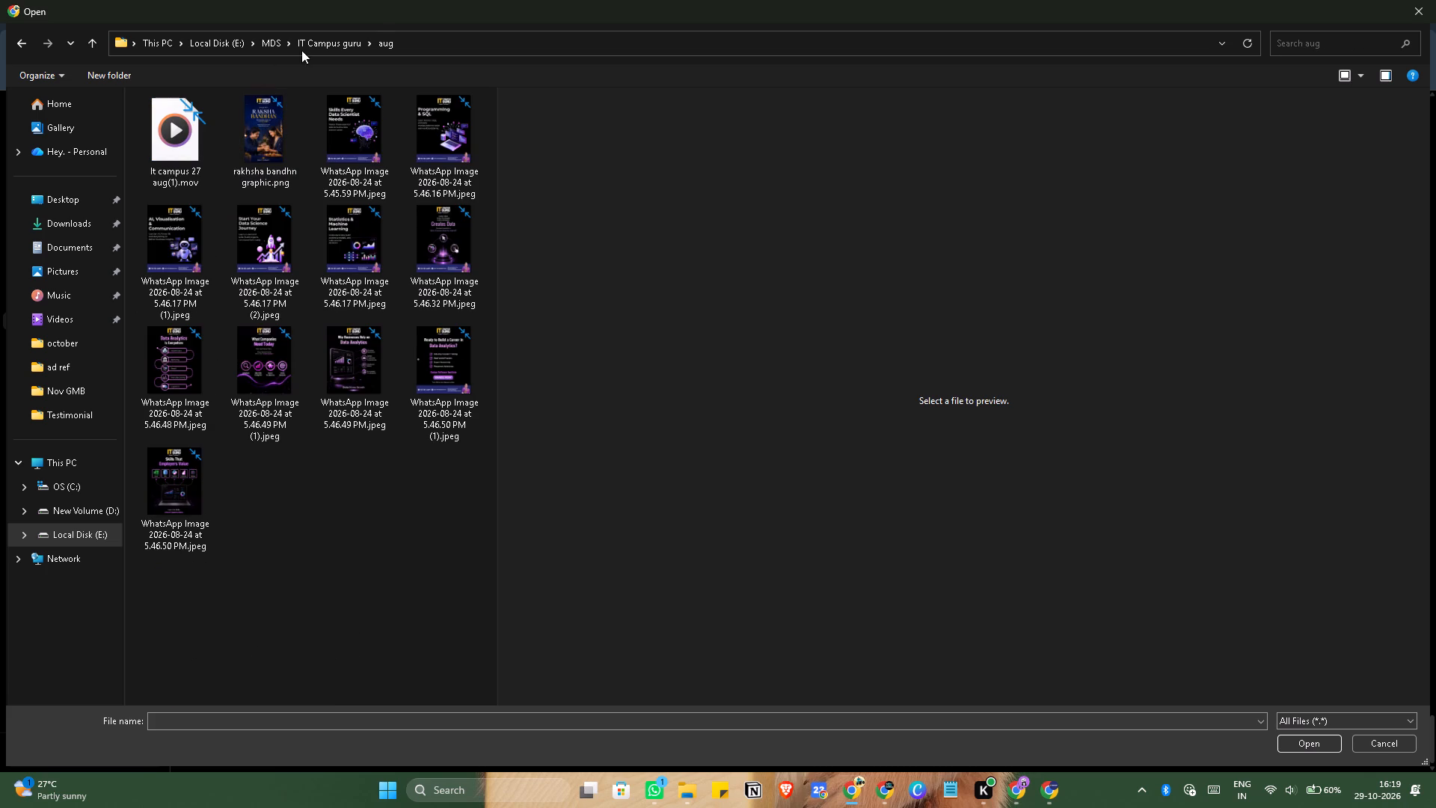
{"action": "left_click", "coordinate": [308, 46]}
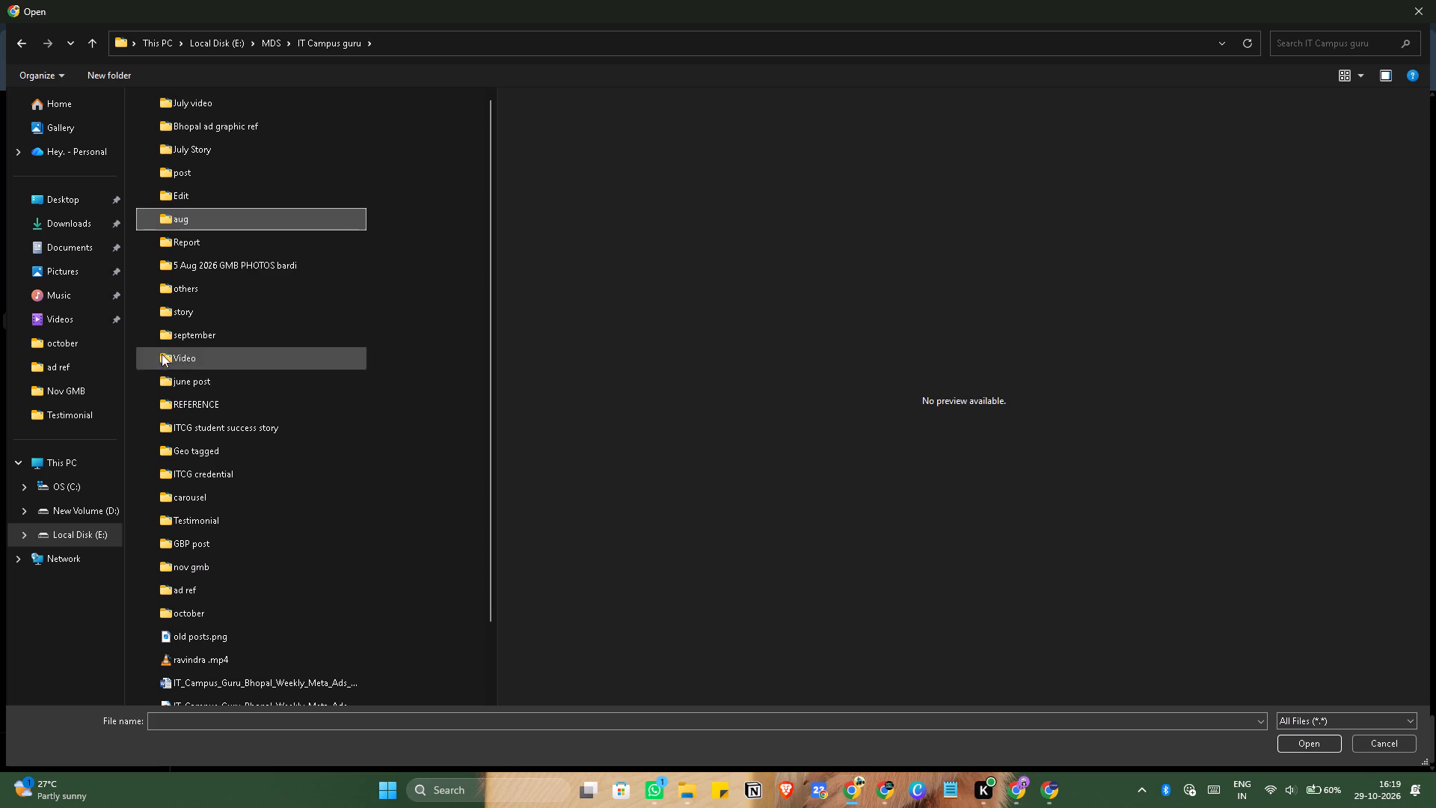
{"action": "double_click", "coordinate": [236, 516]}
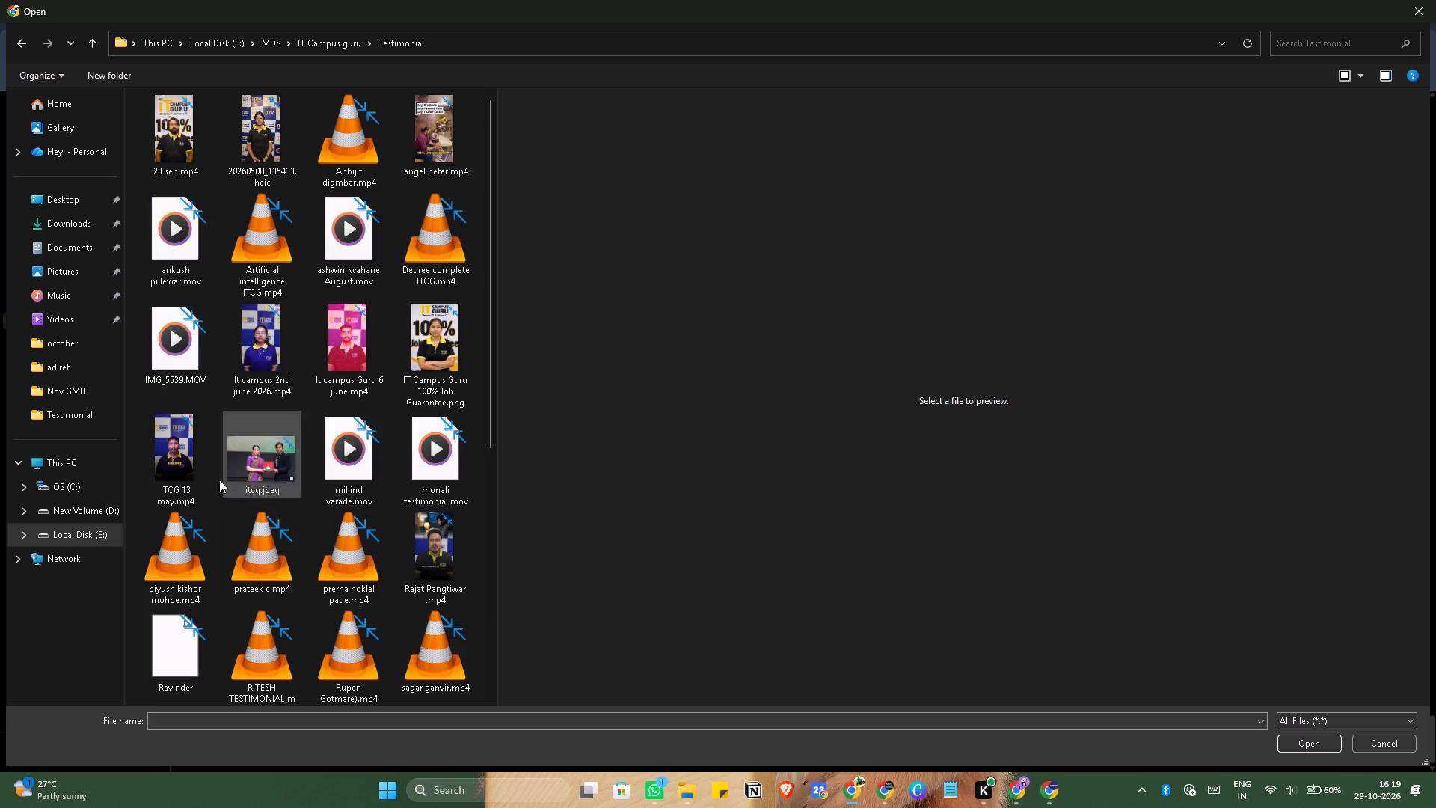
{"action": "scroll", "coordinate": [301, 357], "scroll_direction": "down", "scroll_amount": 8}
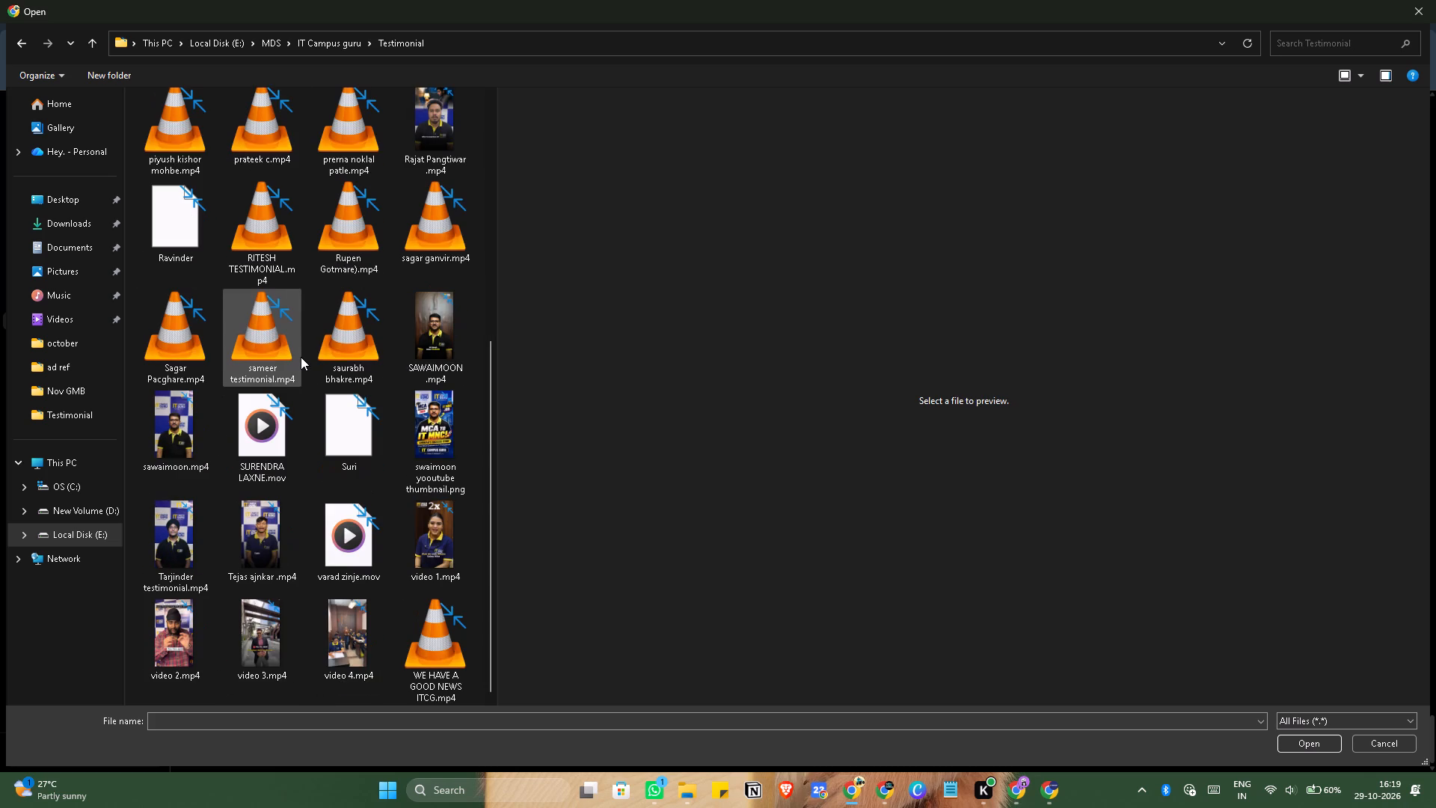
{"action": "scroll", "coordinate": [301, 357], "scroll_direction": "down", "scroll_amount": 2}
{"action": "left_click", "coordinate": [303, 43]}
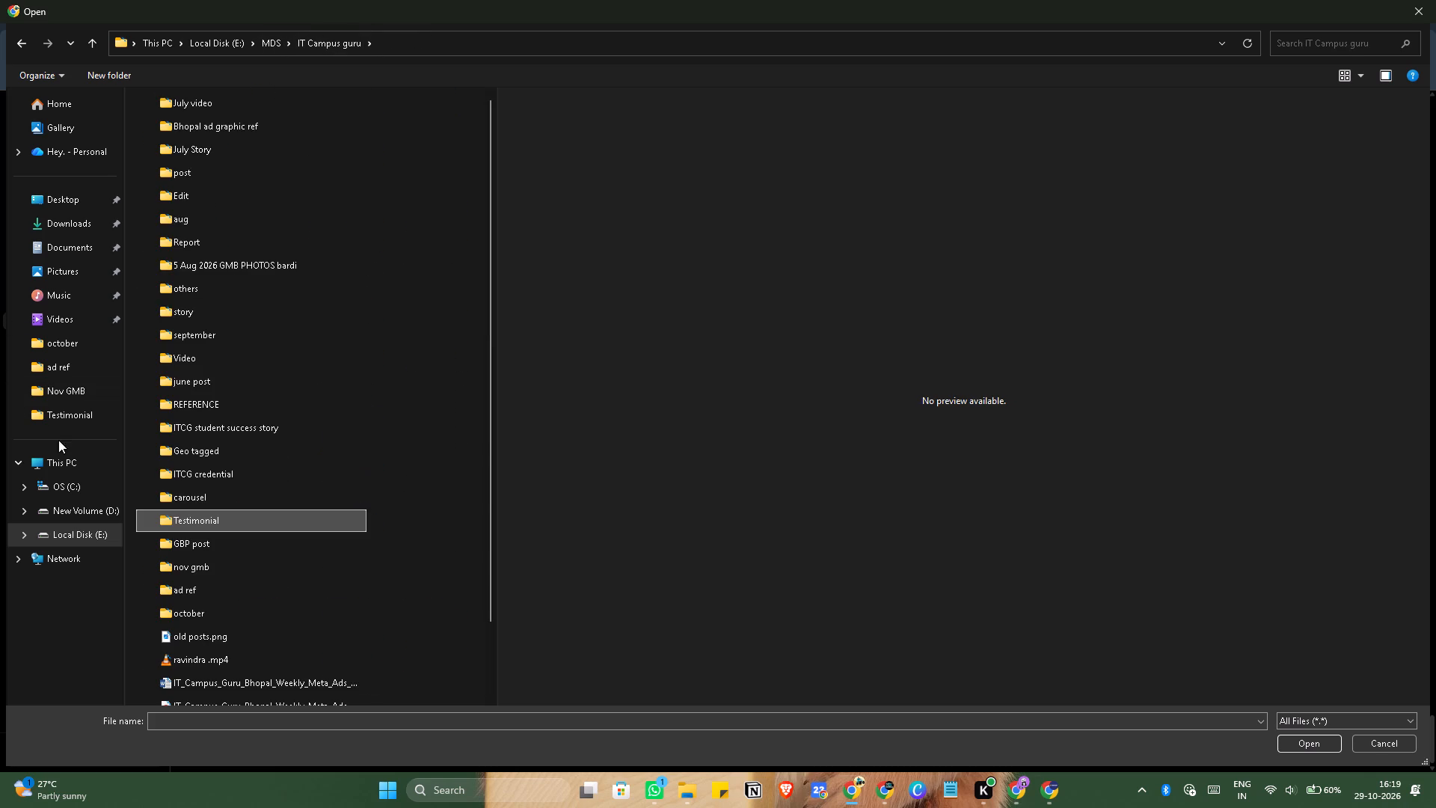
{"action": "double_click", "coordinate": [260, 421]}
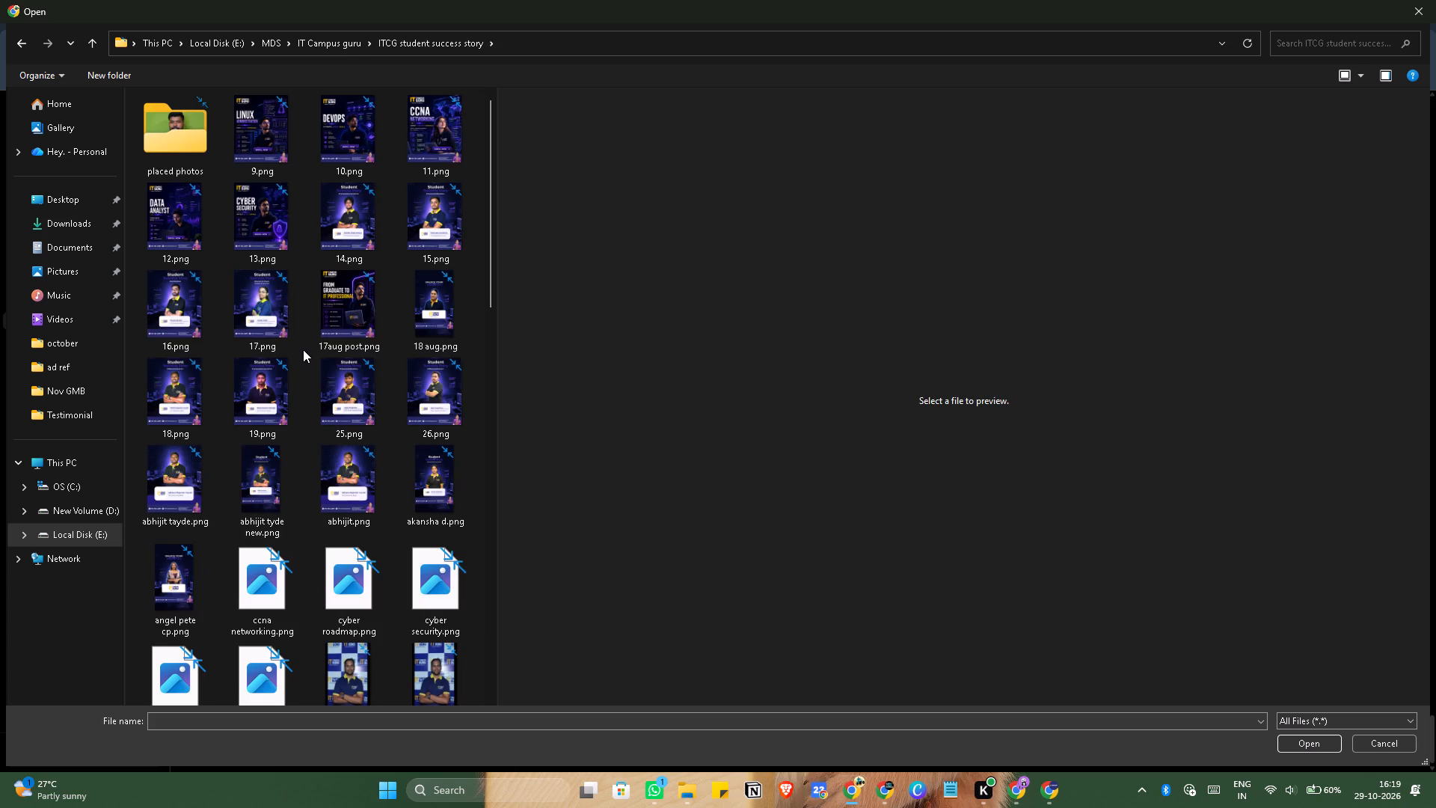
{"action": "double_click", "coordinate": [186, 143]}
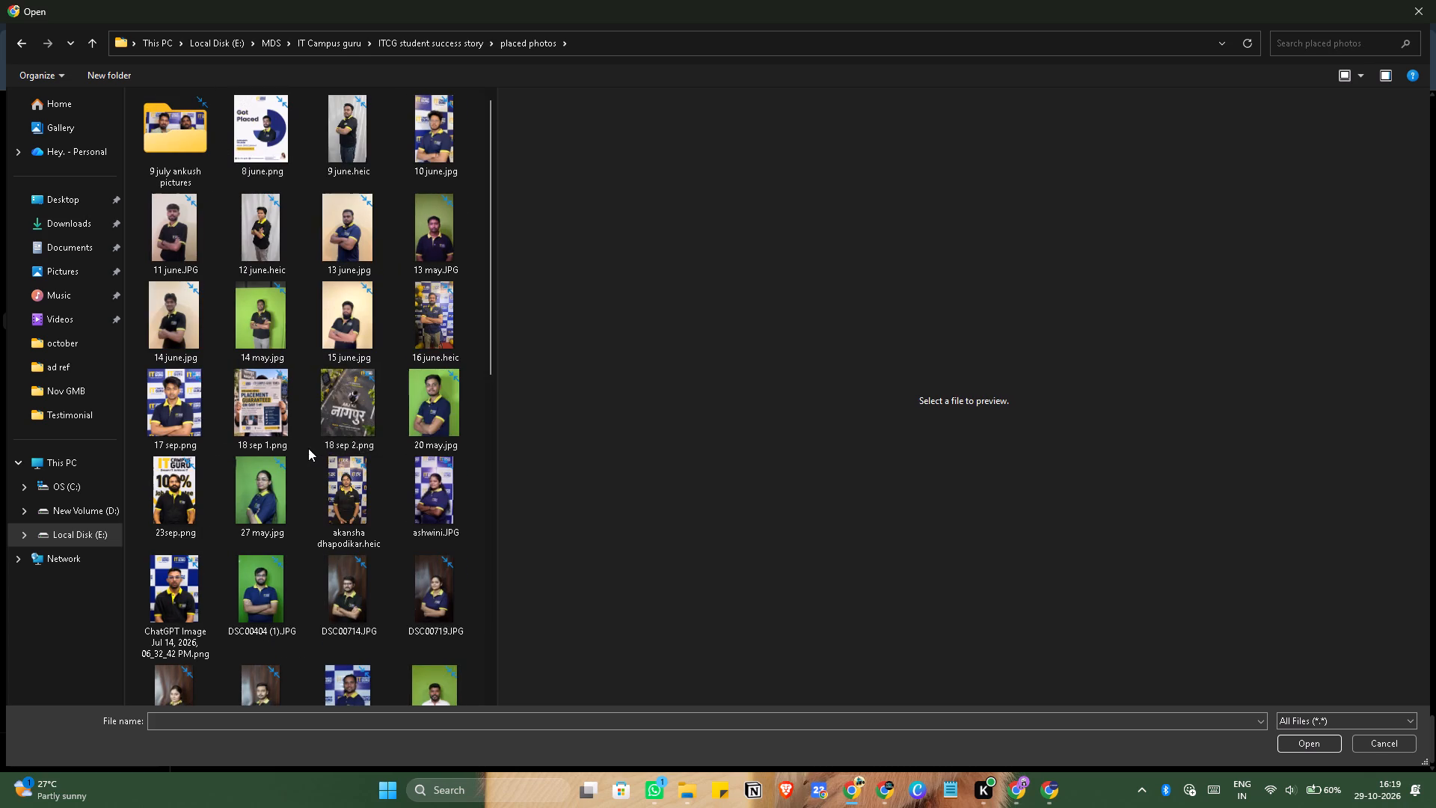
{"action": "scroll", "coordinate": [308, 448], "scroll_direction": "down", "scroll_amount": 2}
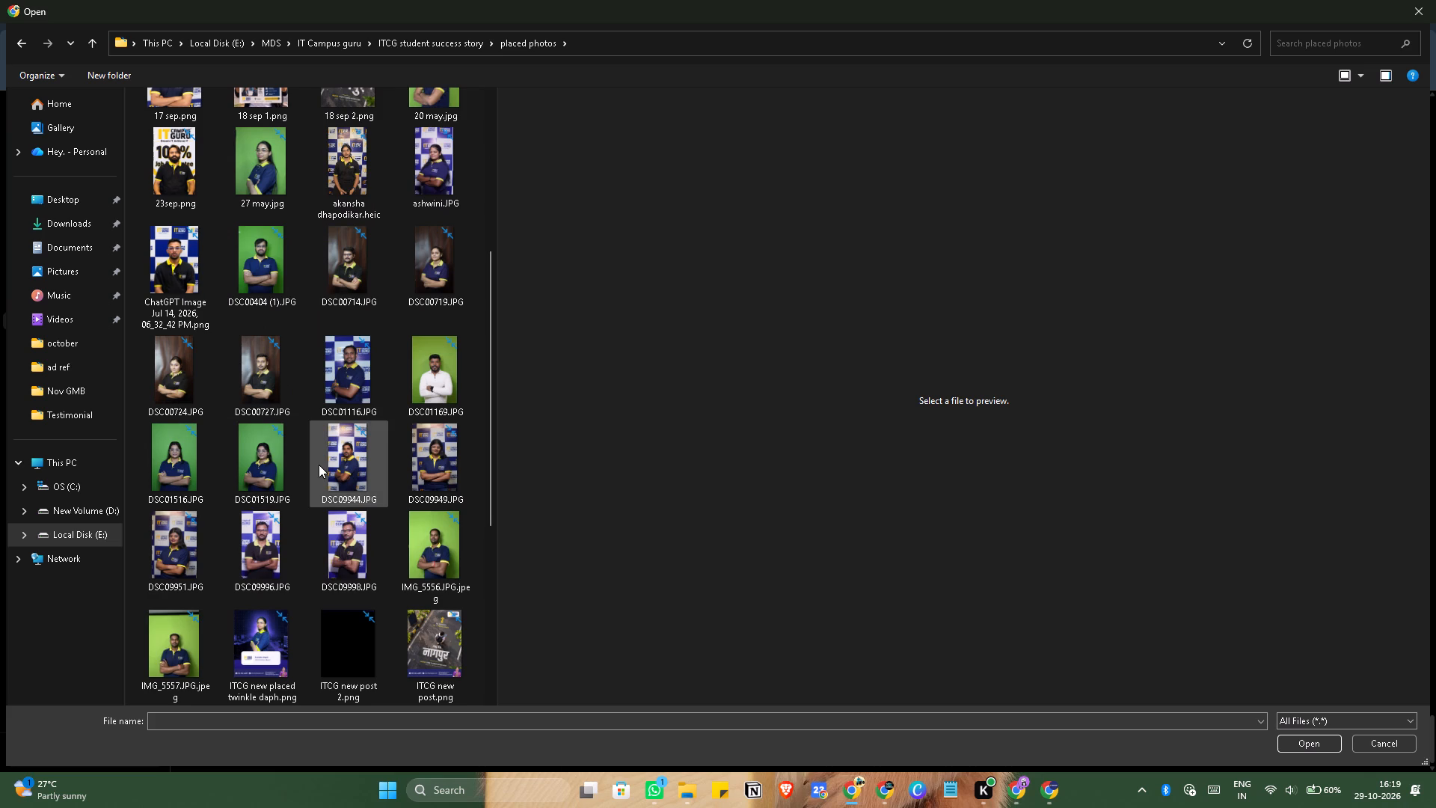
{"action": "scroll", "coordinate": [319, 465], "scroll_direction": "down", "scroll_amount": 2}
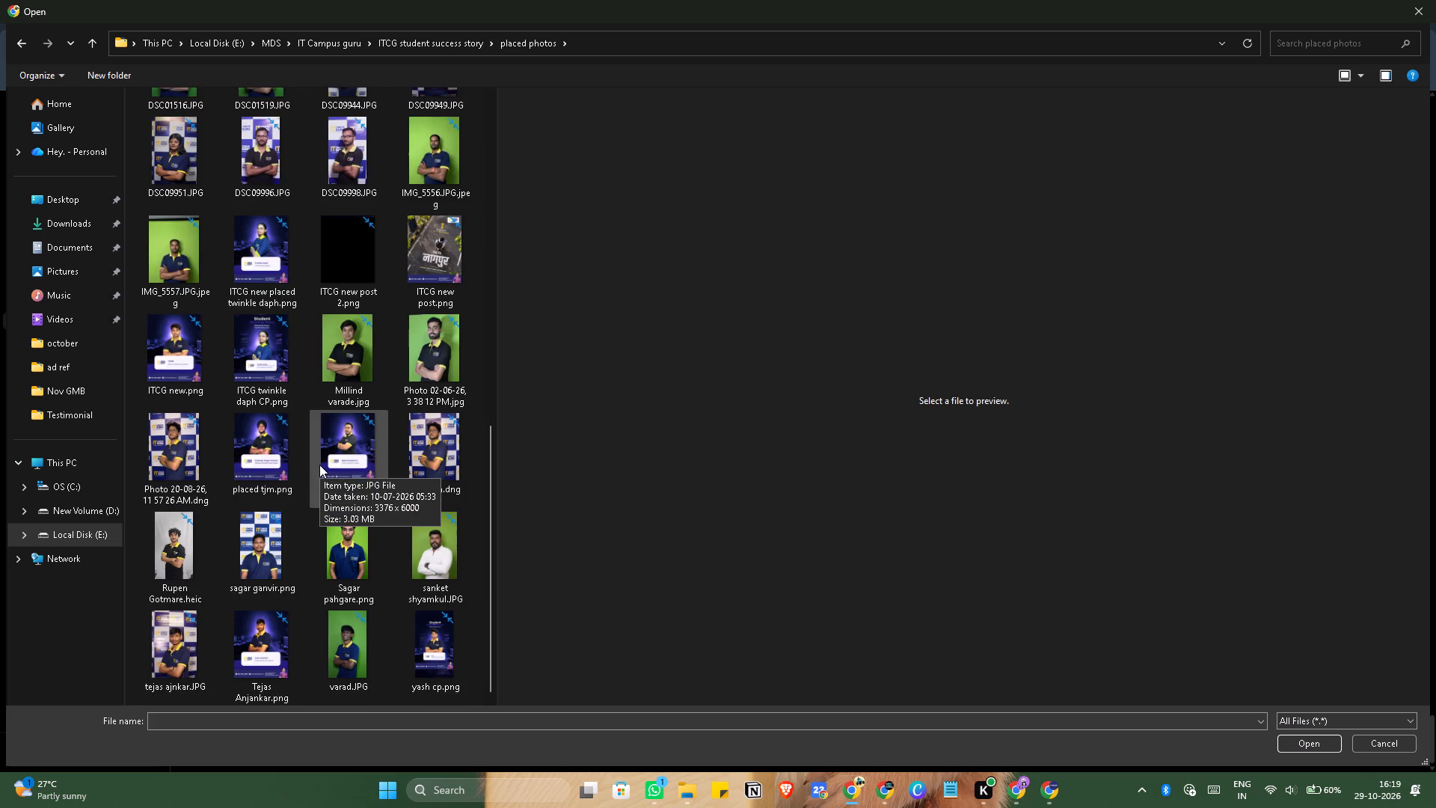
{"action": "scroll", "coordinate": [315, 508], "scroll_direction": "down", "scroll_amount": 3}
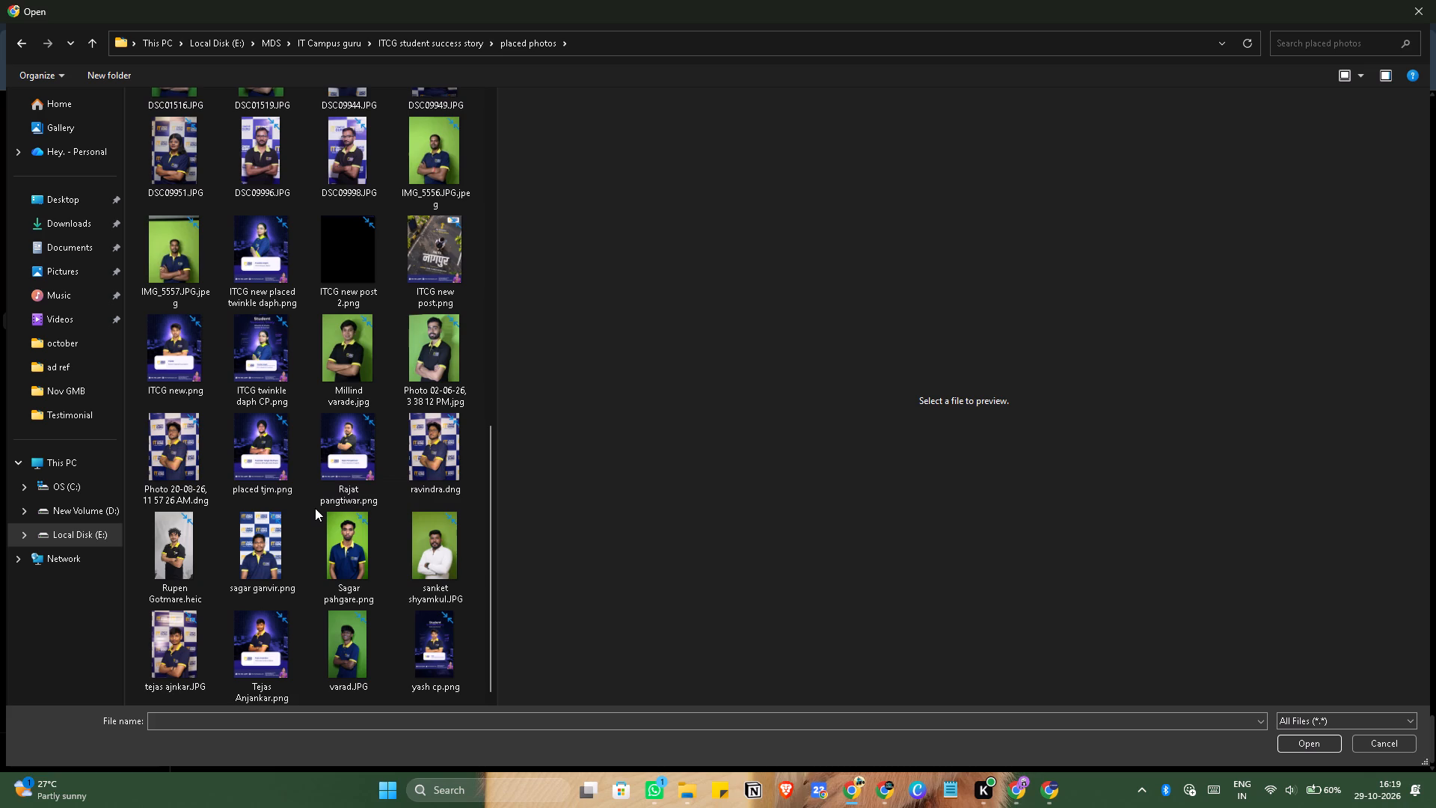
{"action": "scroll", "coordinate": [309, 473], "scroll_direction": "up", "scroll_amount": 3}
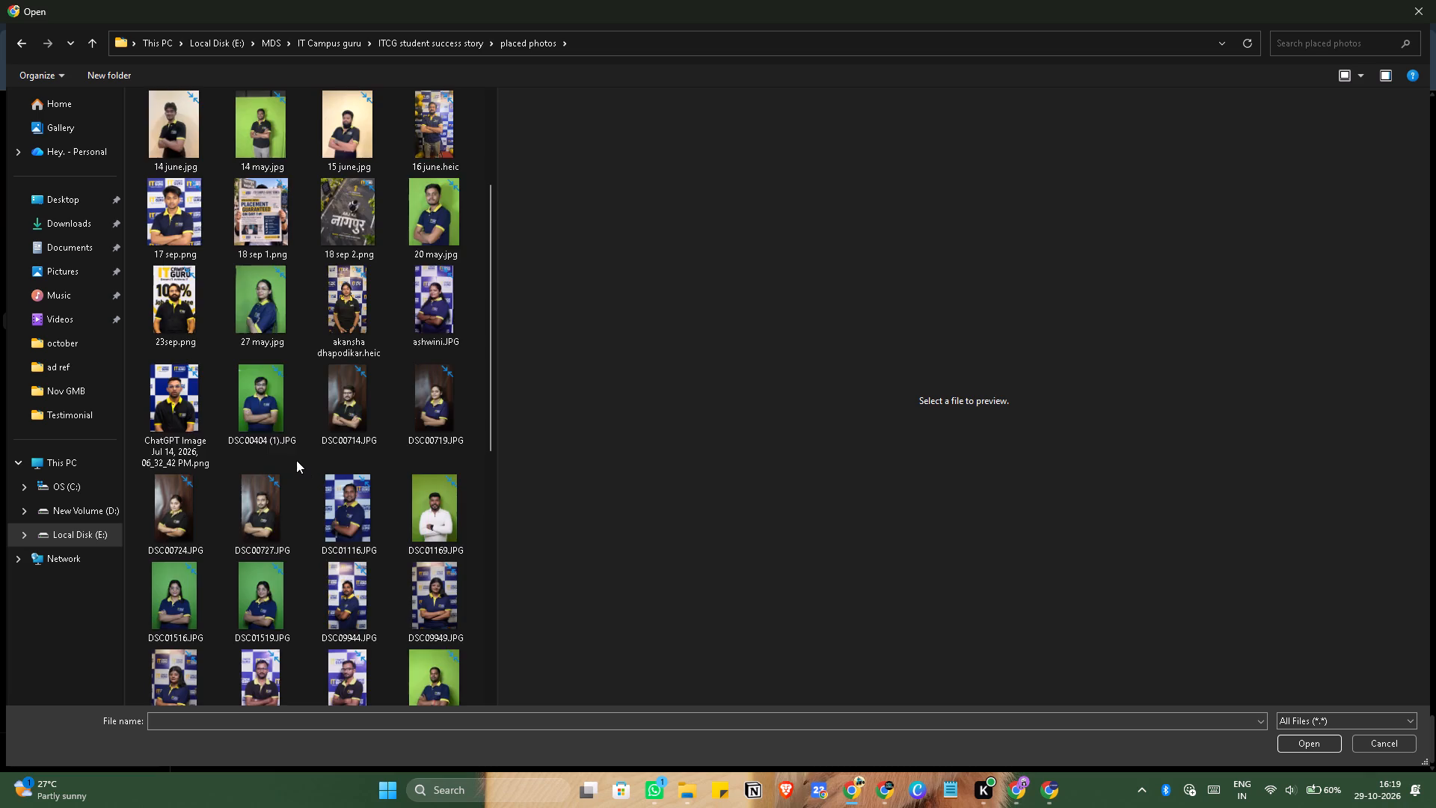
{"action": "scroll", "coordinate": [296, 460], "scroll_direction": "up", "scroll_amount": 2}
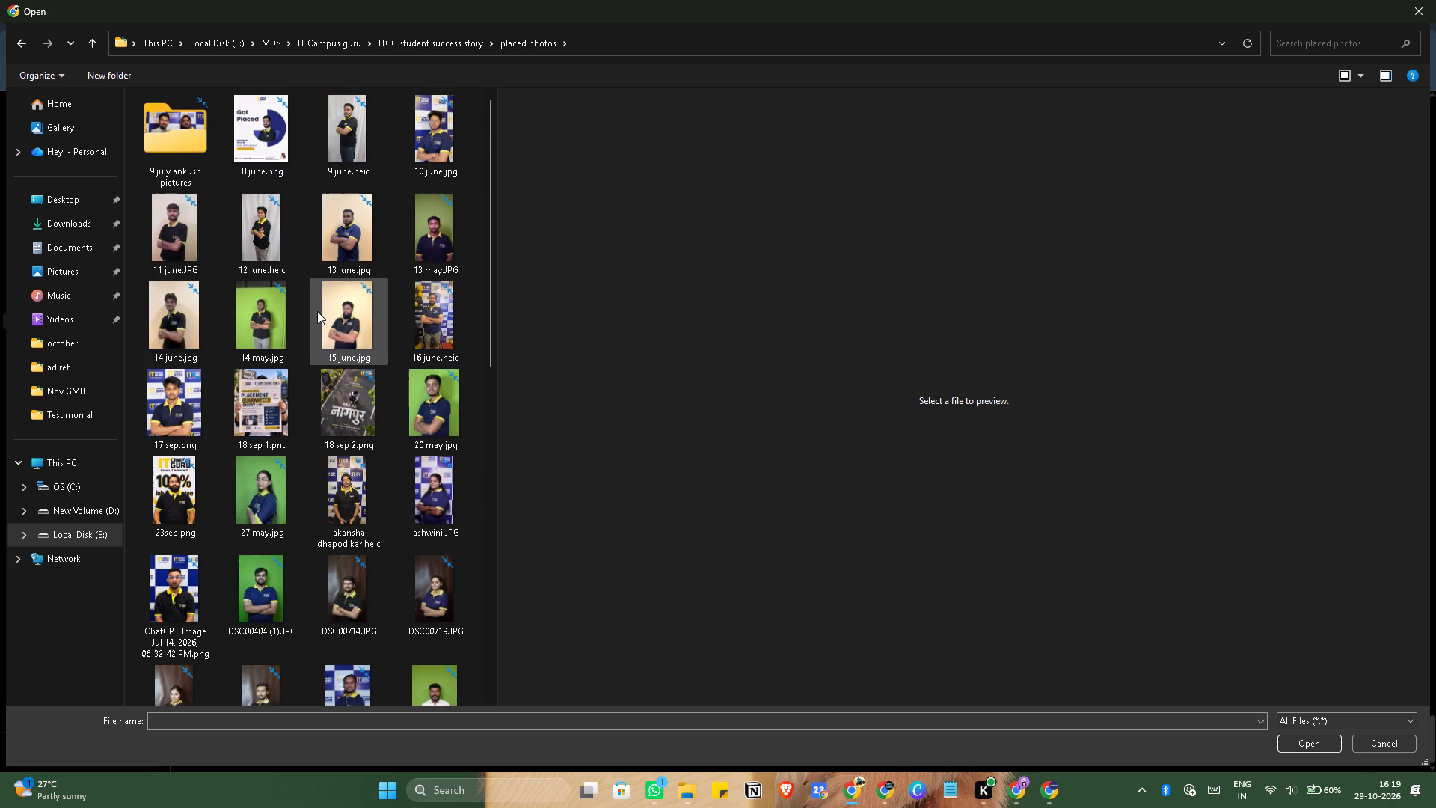
{"action": "left_click", "coordinate": [442, 481]}
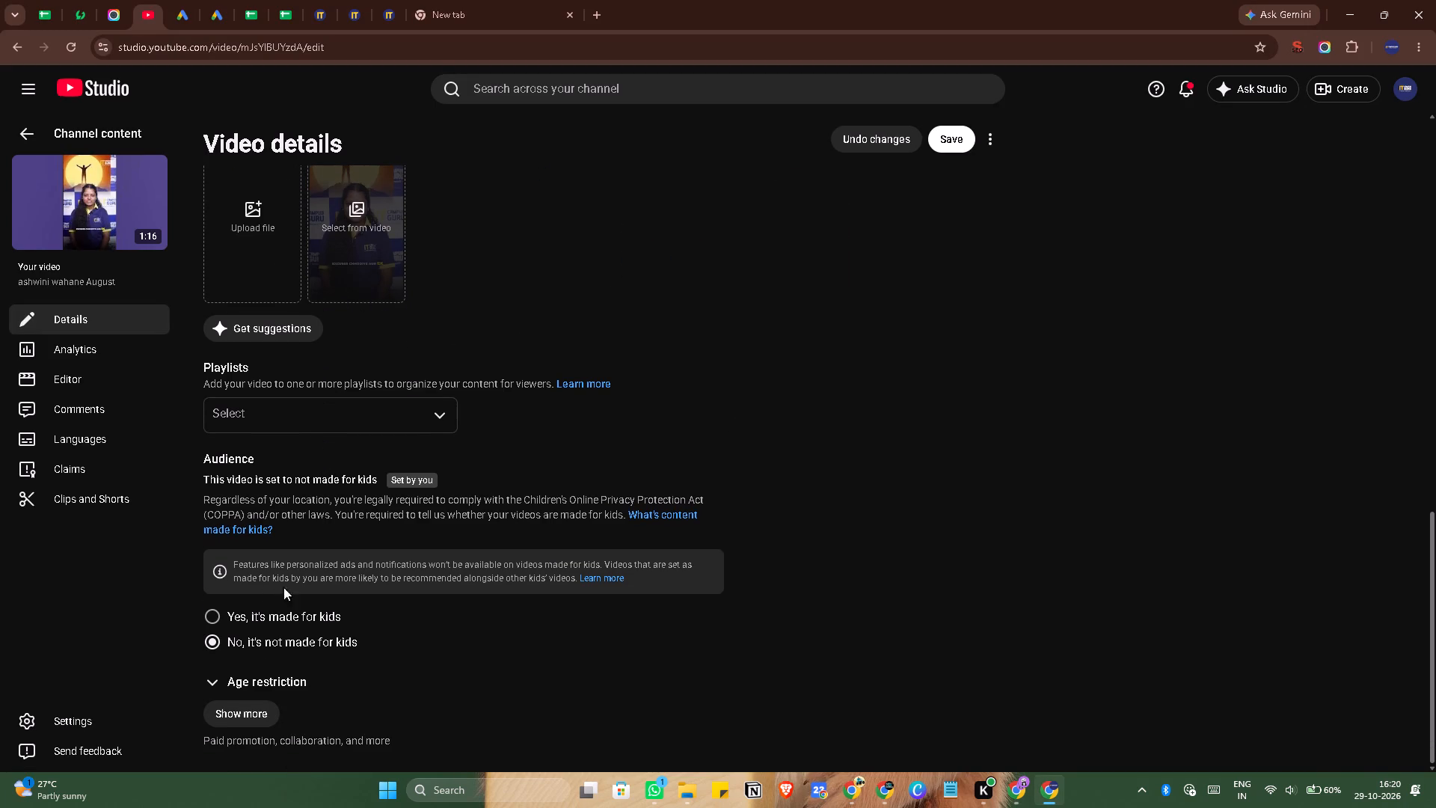
{"action": "left_click", "coordinate": [237, 702]}
{"action": "scroll", "coordinate": [375, 548], "scroll_direction": "down", "scroll_amount": 9}
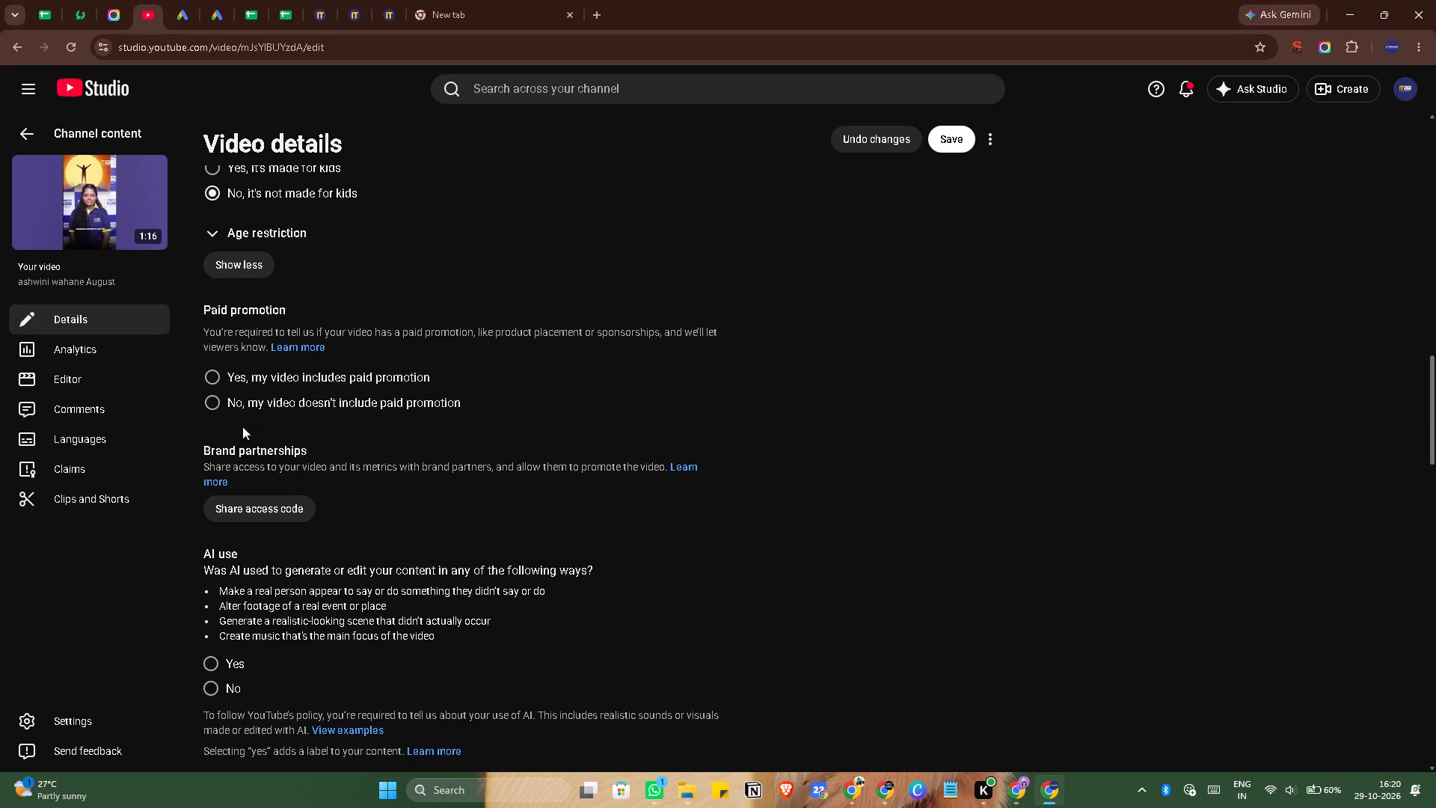
{"action": "left_click", "coordinate": [215, 395]}
{"action": "scroll", "coordinate": [287, 440], "scroll_direction": "down", "scroll_amount": 3}
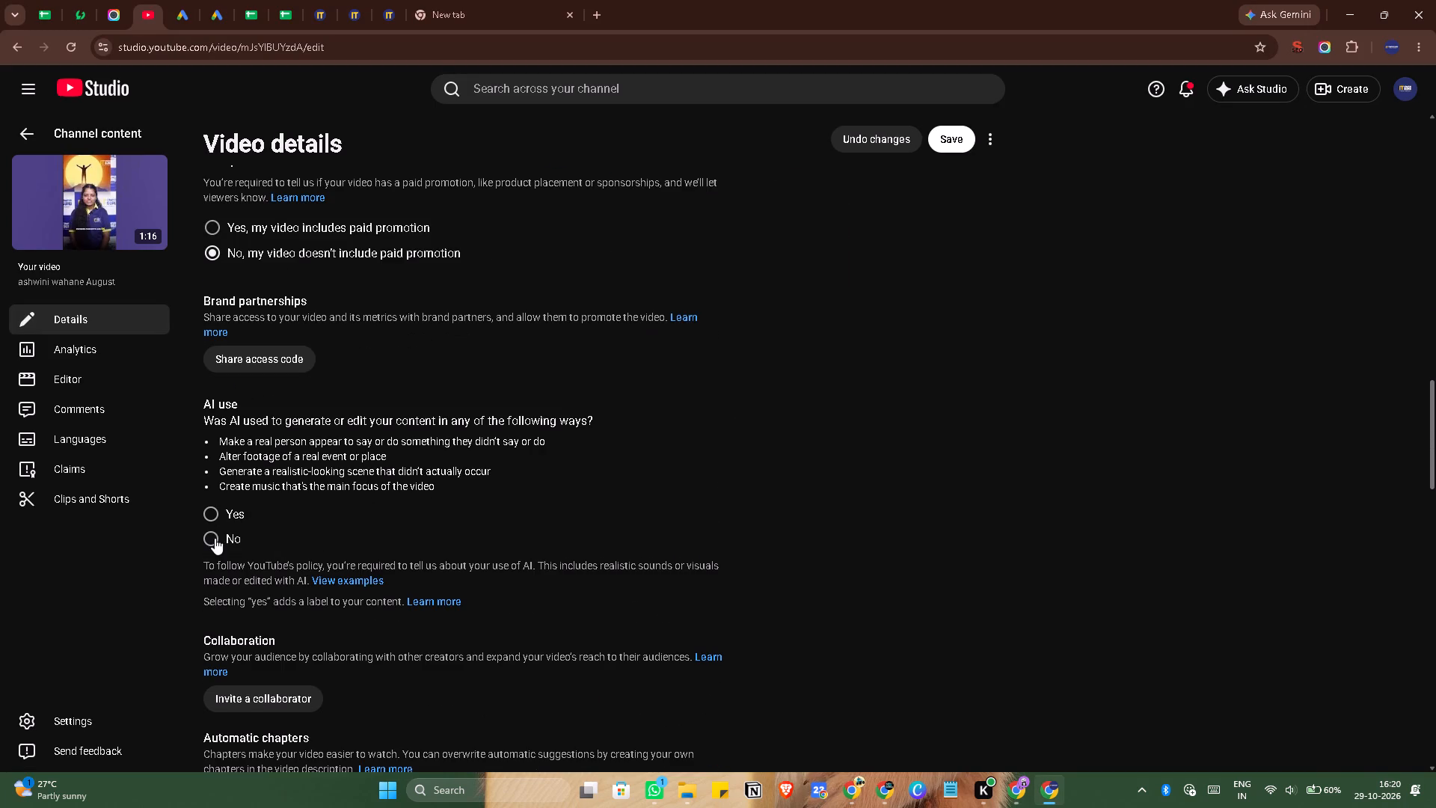
{"action": "left_click", "coordinate": [215, 538]}
{"action": "scroll", "coordinate": [313, 471], "scroll_direction": "down", "scroll_amount": 5}
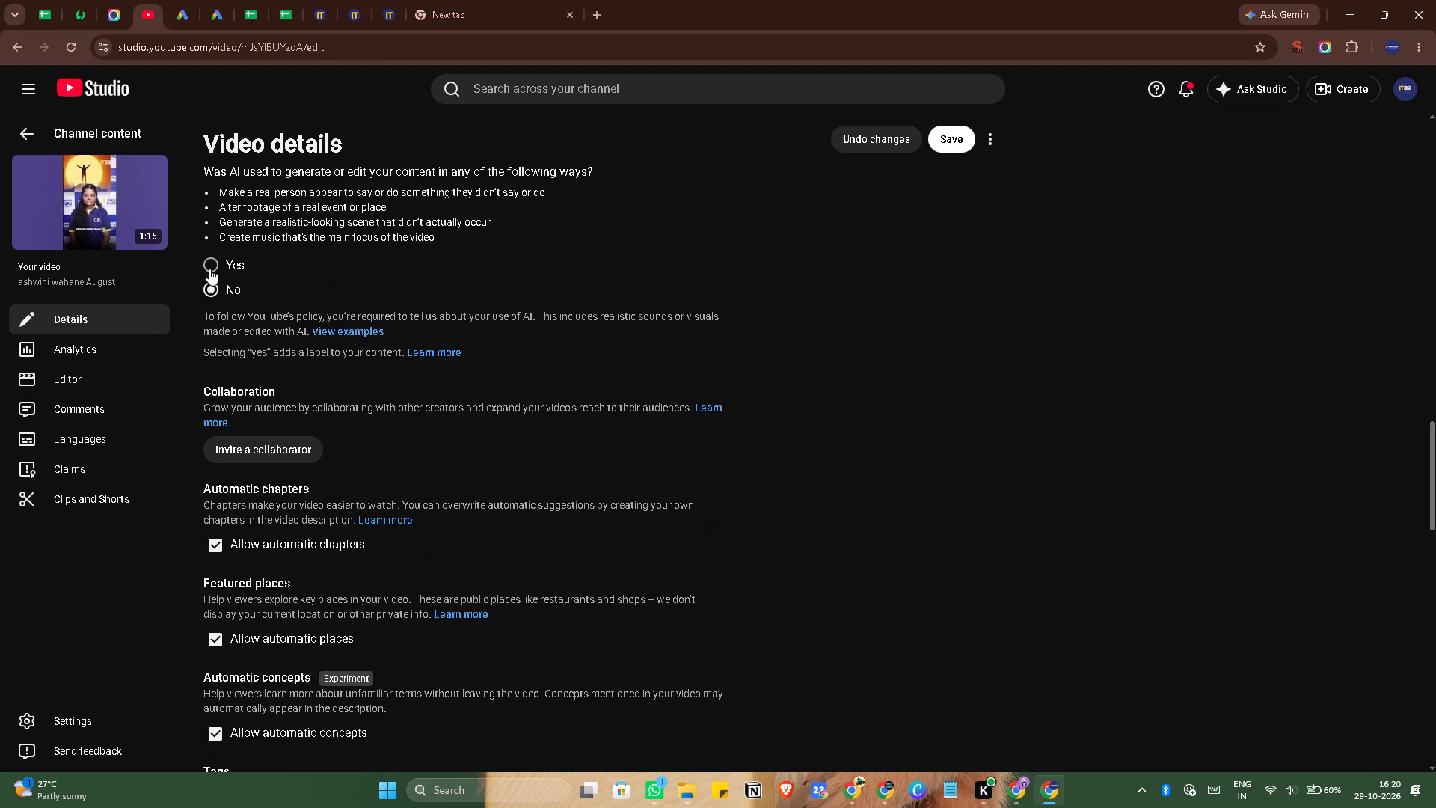
{"action": "left_click", "coordinate": [209, 269]}
{"action": "scroll", "coordinate": [356, 288], "scroll_direction": "down", "scroll_amount": 3}
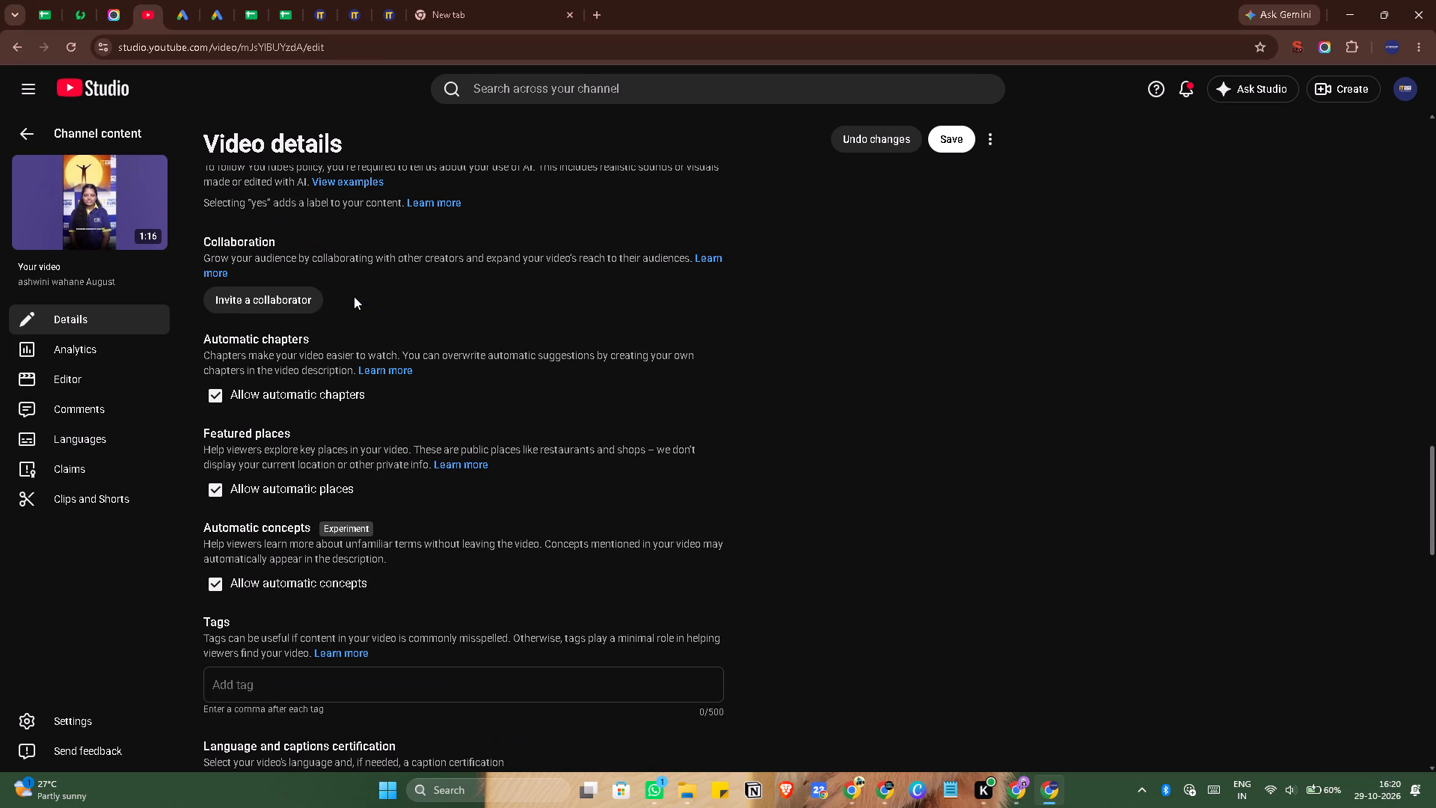
Paste the copied SEO tags into the video's Tags field.
{"action": "scroll", "coordinate": [354, 296], "scroll_direction": "down", "scroll_amount": 6}
{"action": "left_click", "coordinate": [246, 392]}
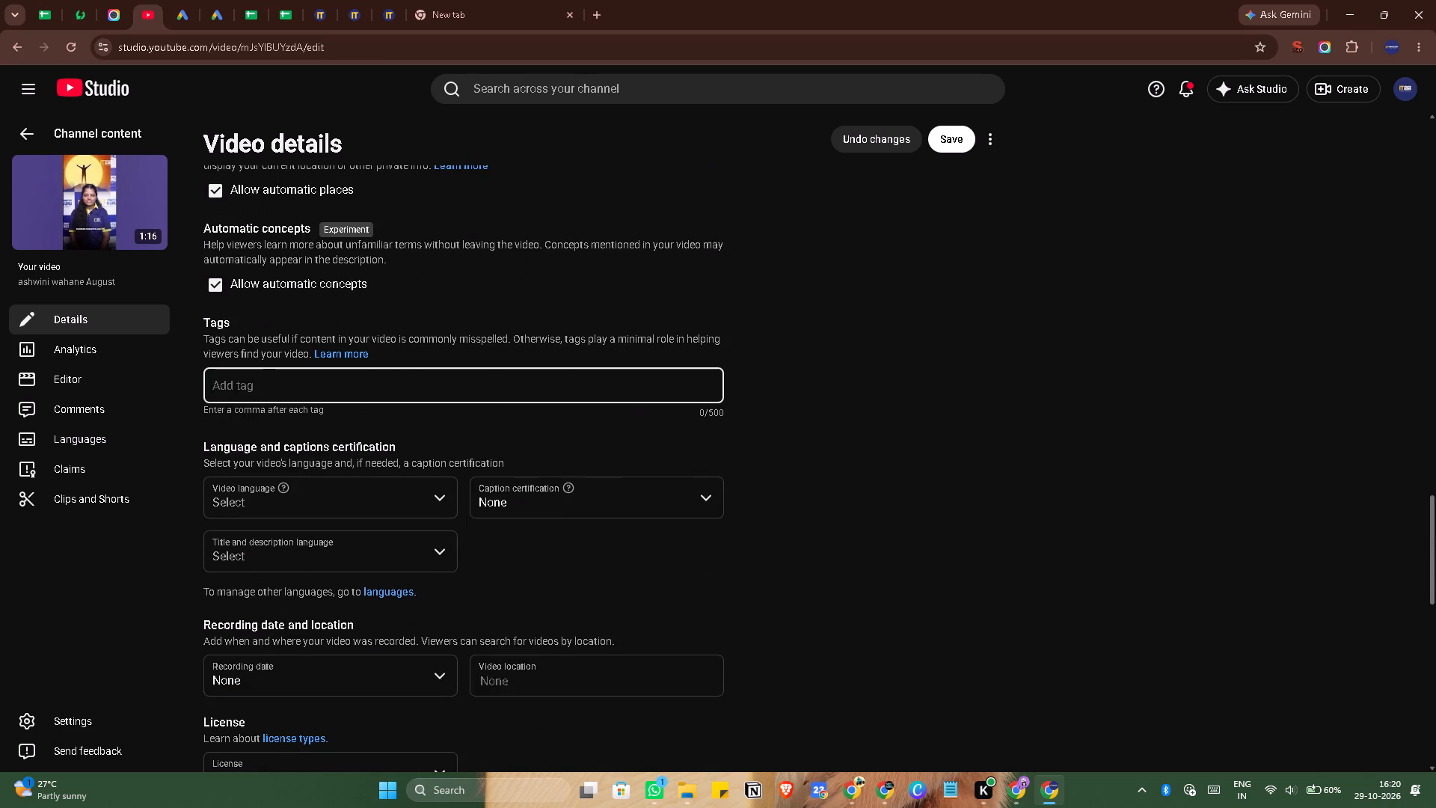
{"action": "key", "text": "ctrl+v"}
Remove the tags career transformation story, student success story, BSc non IT to IT, IT placement success story, practical IT training and IT jobs for beginners.
{"action": "scroll", "coordinate": [577, 447], "scroll_direction": "down", "scroll_amount": 4}
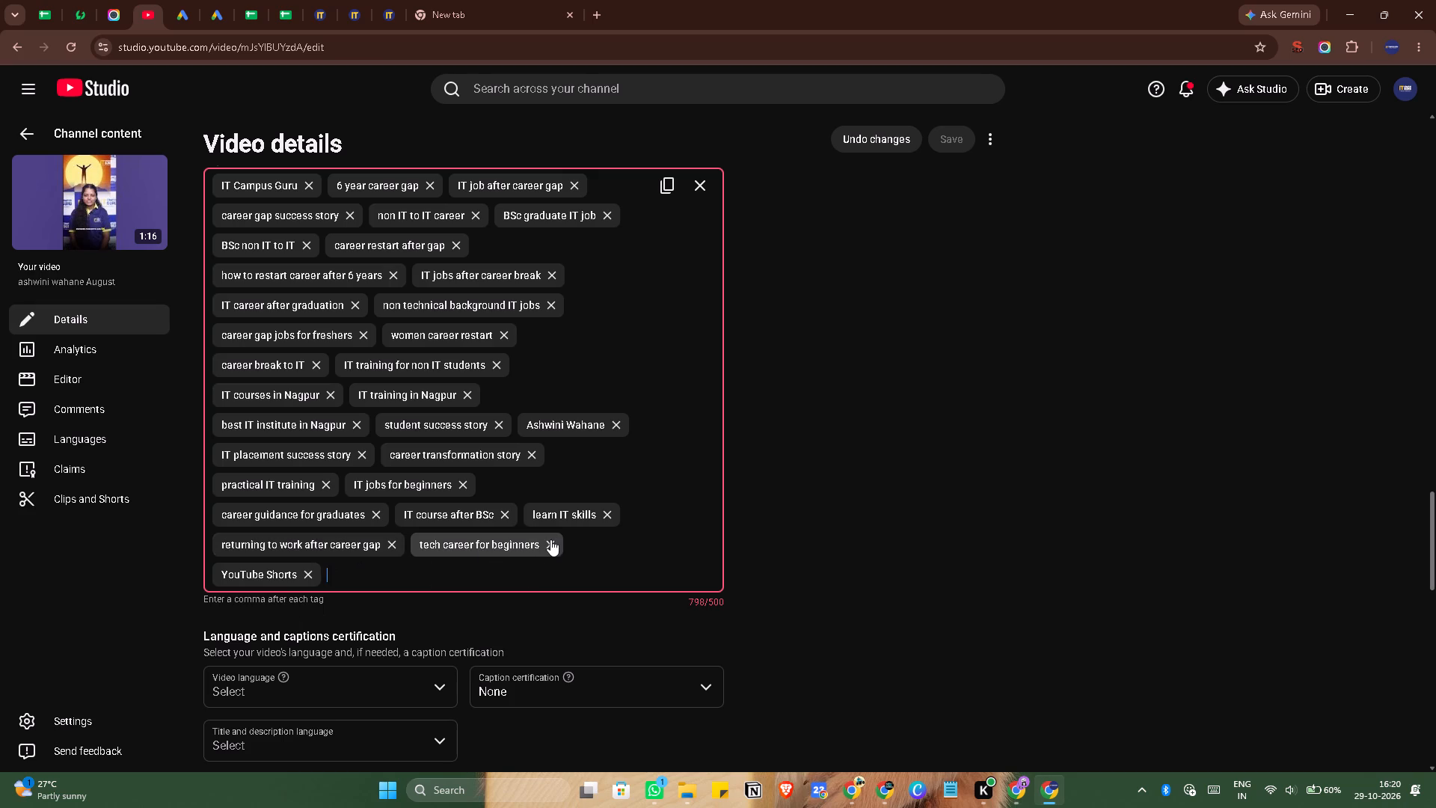
{"action": "left_click", "coordinate": [530, 459]}
{"action": "left_click", "coordinate": [501, 423]}
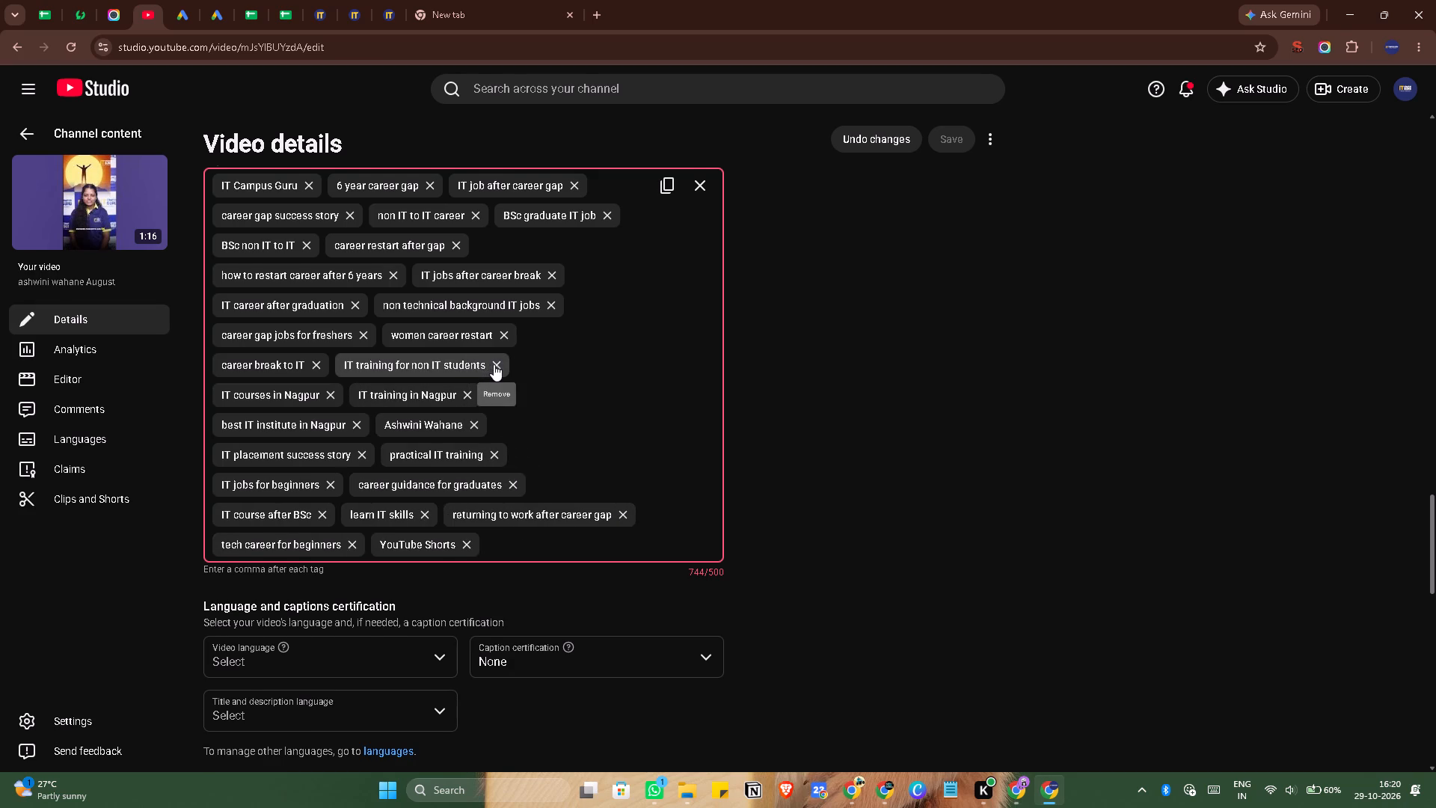
{"action": "scroll", "coordinate": [556, 358], "scroll_direction": "up", "scroll_amount": 1}
{"action": "scroll", "coordinate": [439, 349], "scroll_direction": "up", "scroll_amount": 1}
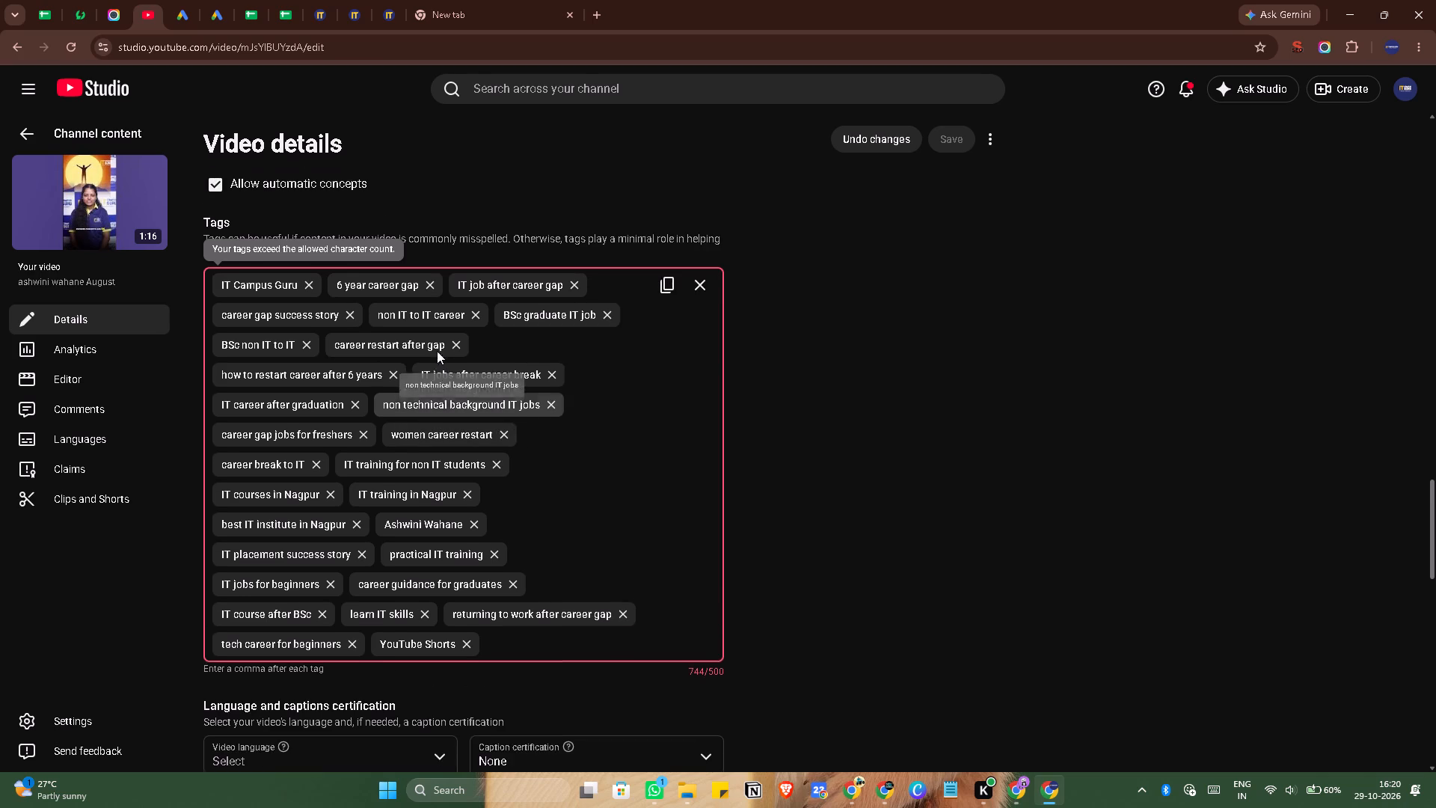
{"action": "left_click", "coordinate": [304, 340]}
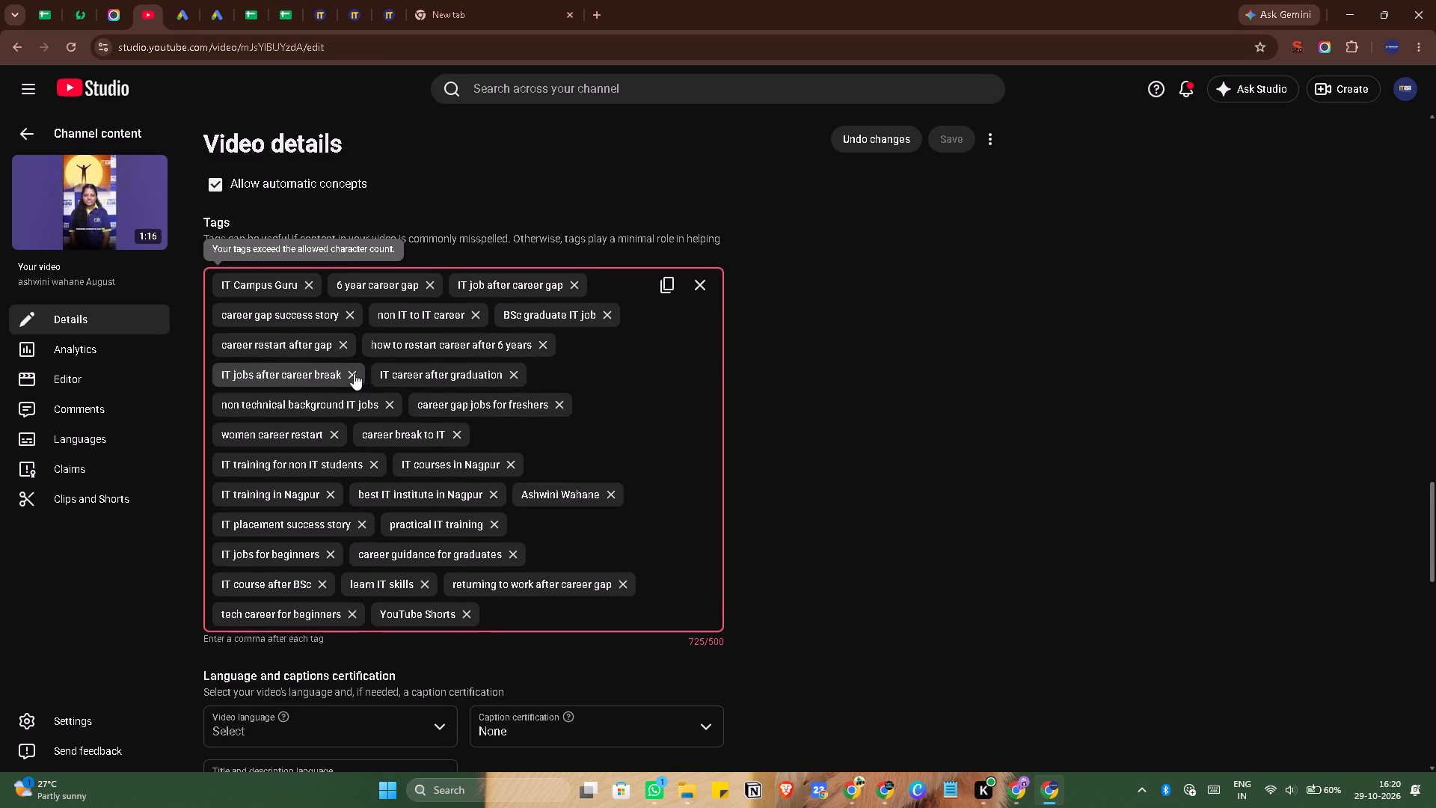
{"action": "left_click", "coordinate": [363, 519]}
{"action": "left_click", "coordinate": [325, 524]}
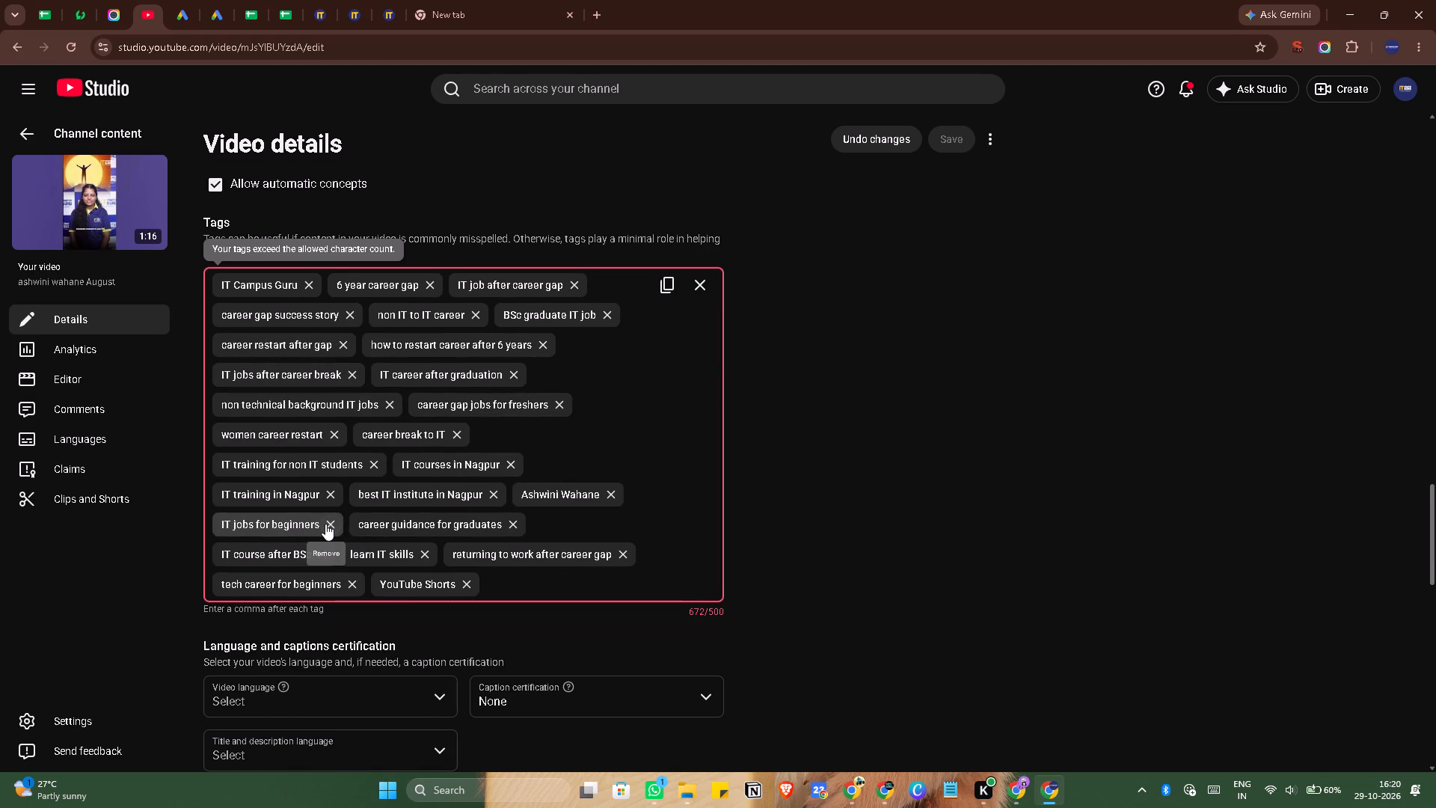
{"action": "left_click", "coordinate": [331, 524]}
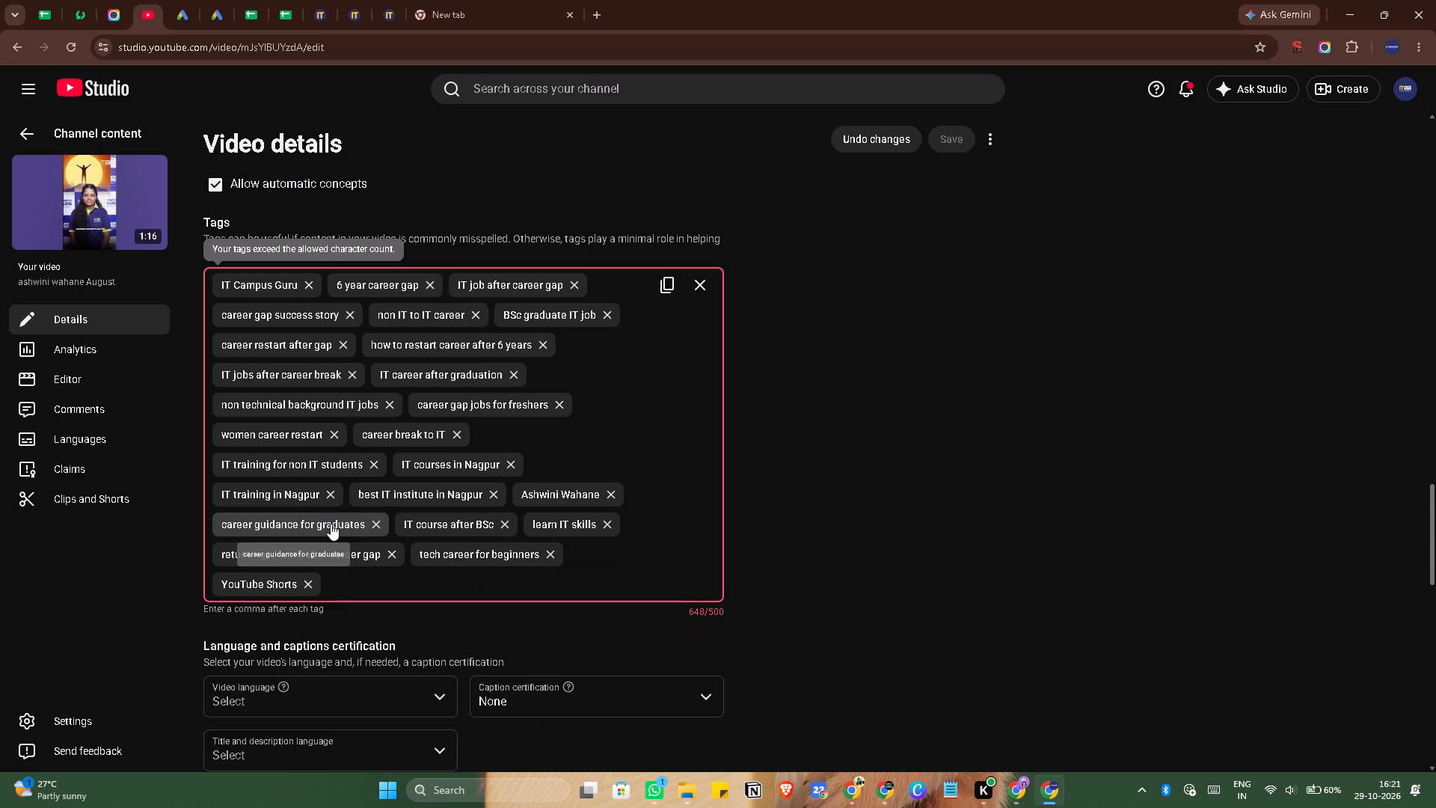
Remove tags IT Campus Guru, career restart after gap, learn IT skills, YouTube Shorts, career guidance for graduates, career gap jobs for freshers and BSc graduate IT job.
{"action": "scroll", "coordinate": [387, 458], "scroll_direction": "up", "scroll_amount": 1}
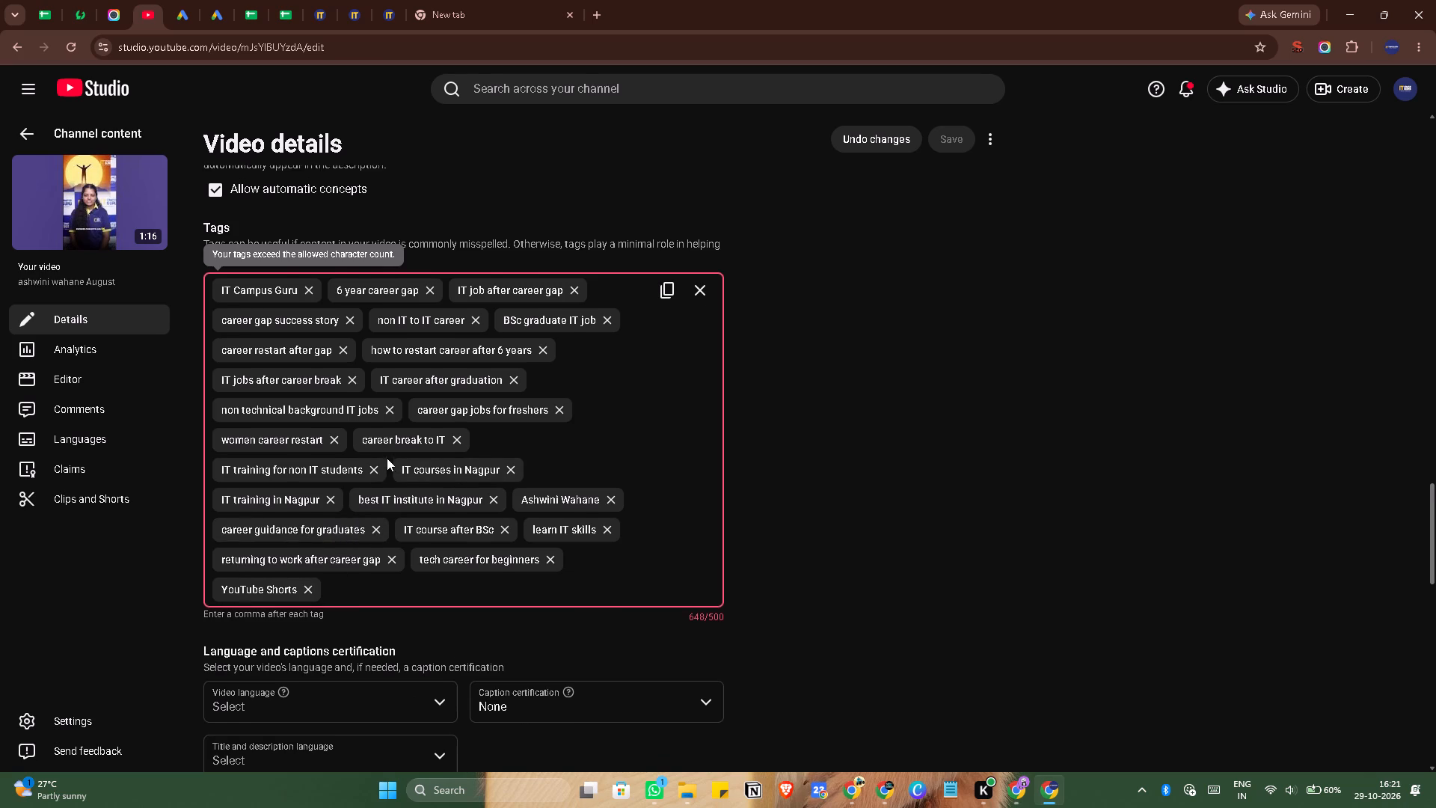
{"action": "scroll", "coordinate": [387, 458], "scroll_direction": "up", "scroll_amount": 2}
{"action": "left_click", "coordinate": [315, 429]}
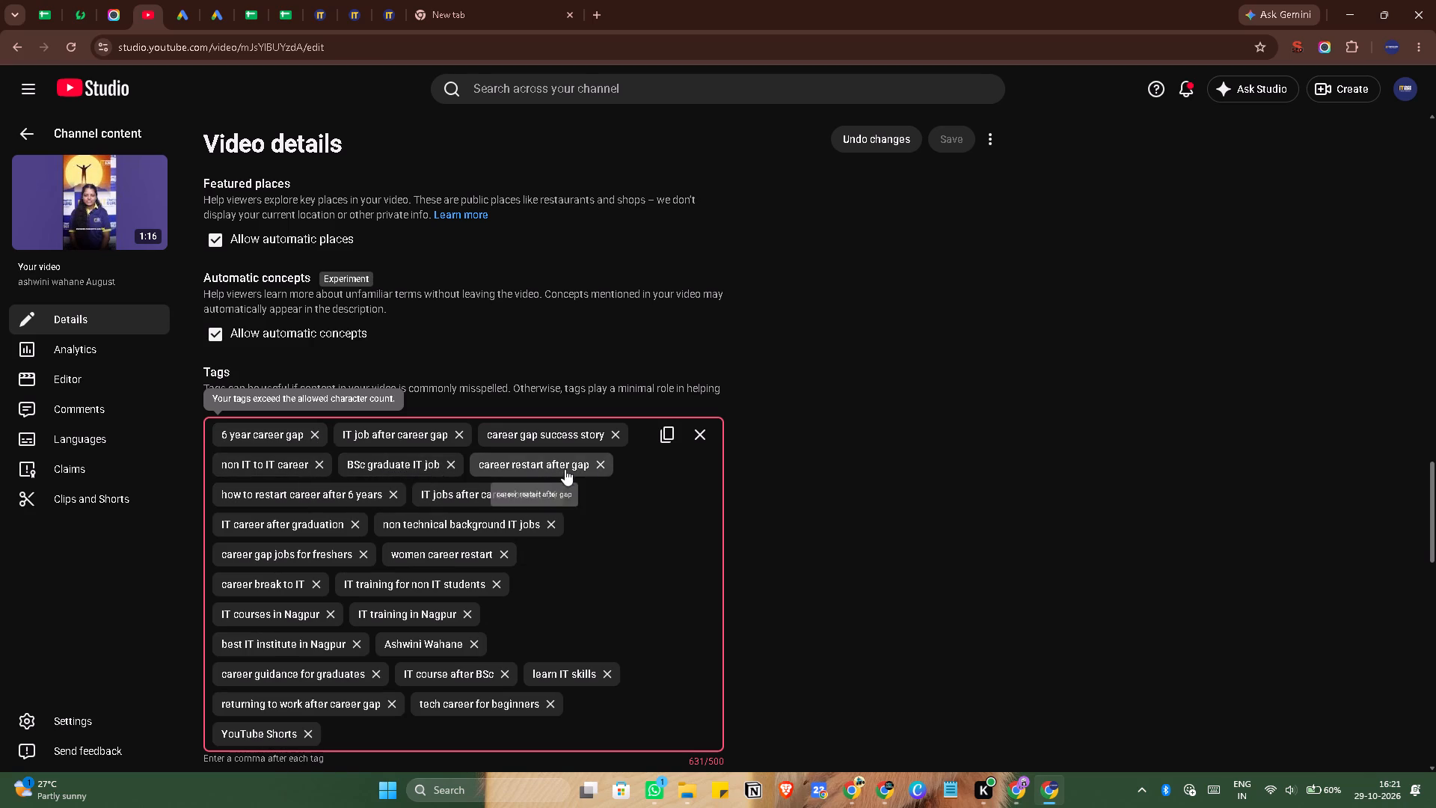
{"action": "left_click", "coordinate": [599, 457]}
{"action": "scroll", "coordinate": [489, 524], "scroll_direction": "down", "scroll_amount": 2}
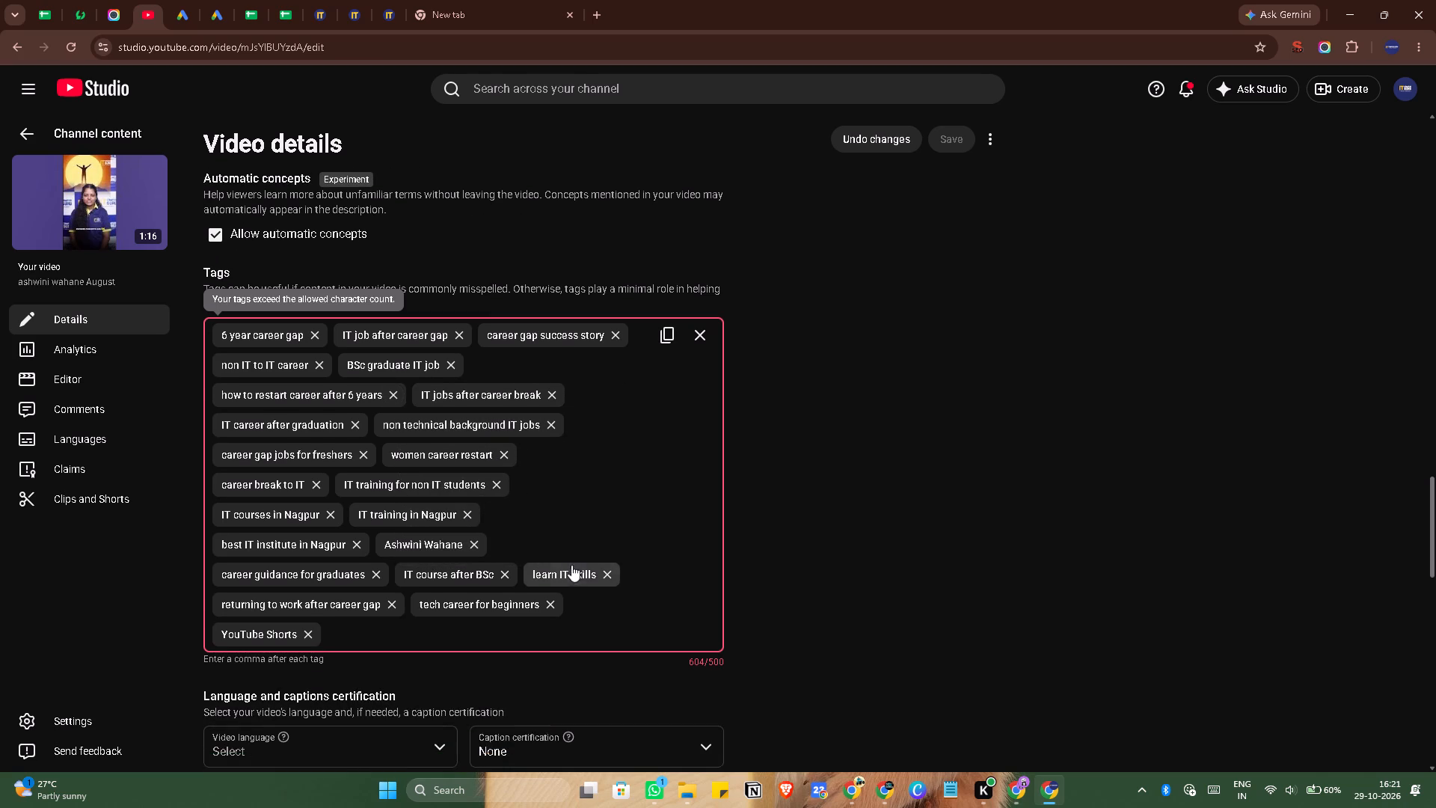
{"action": "left_click", "coordinate": [613, 569]}
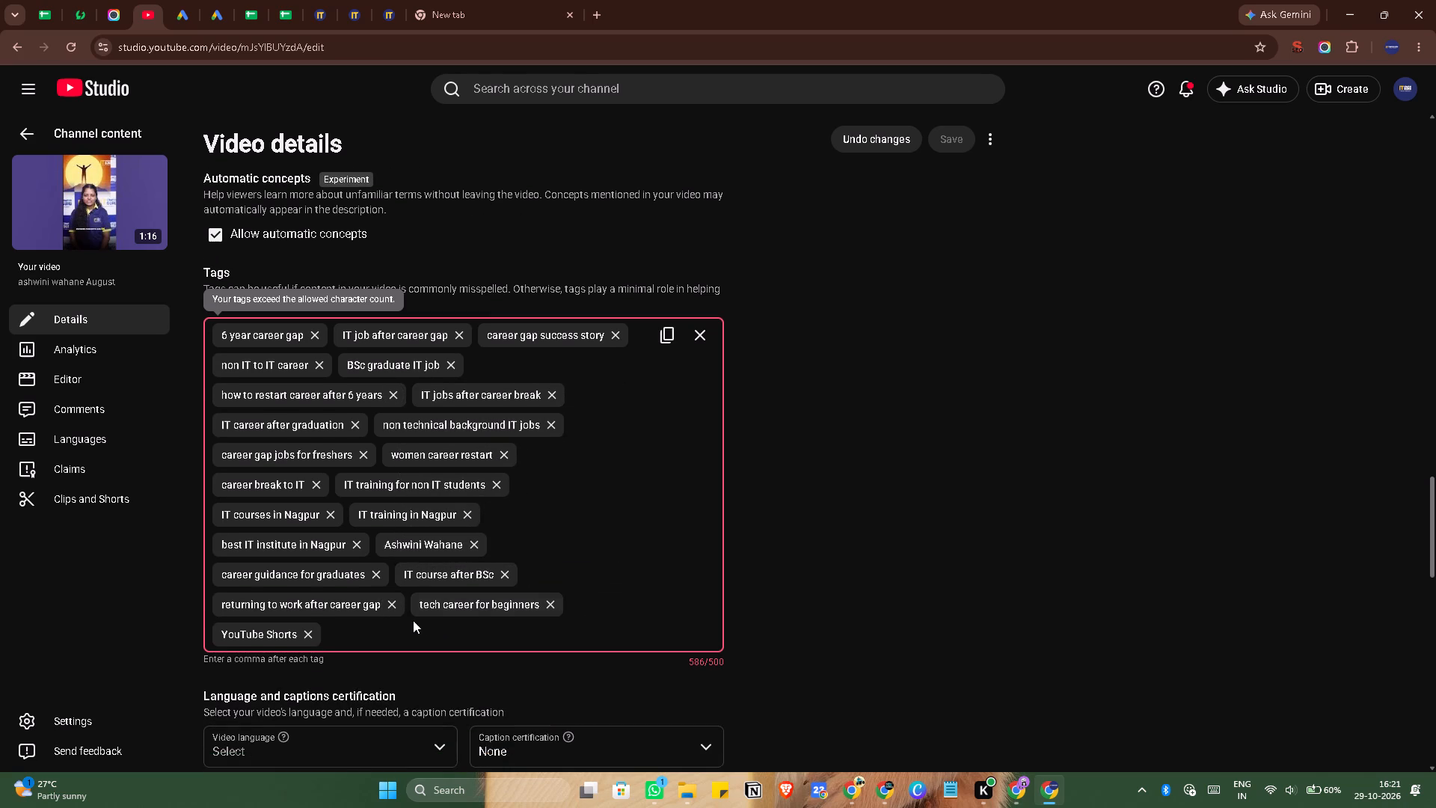
{"action": "left_click", "coordinate": [305, 631]}
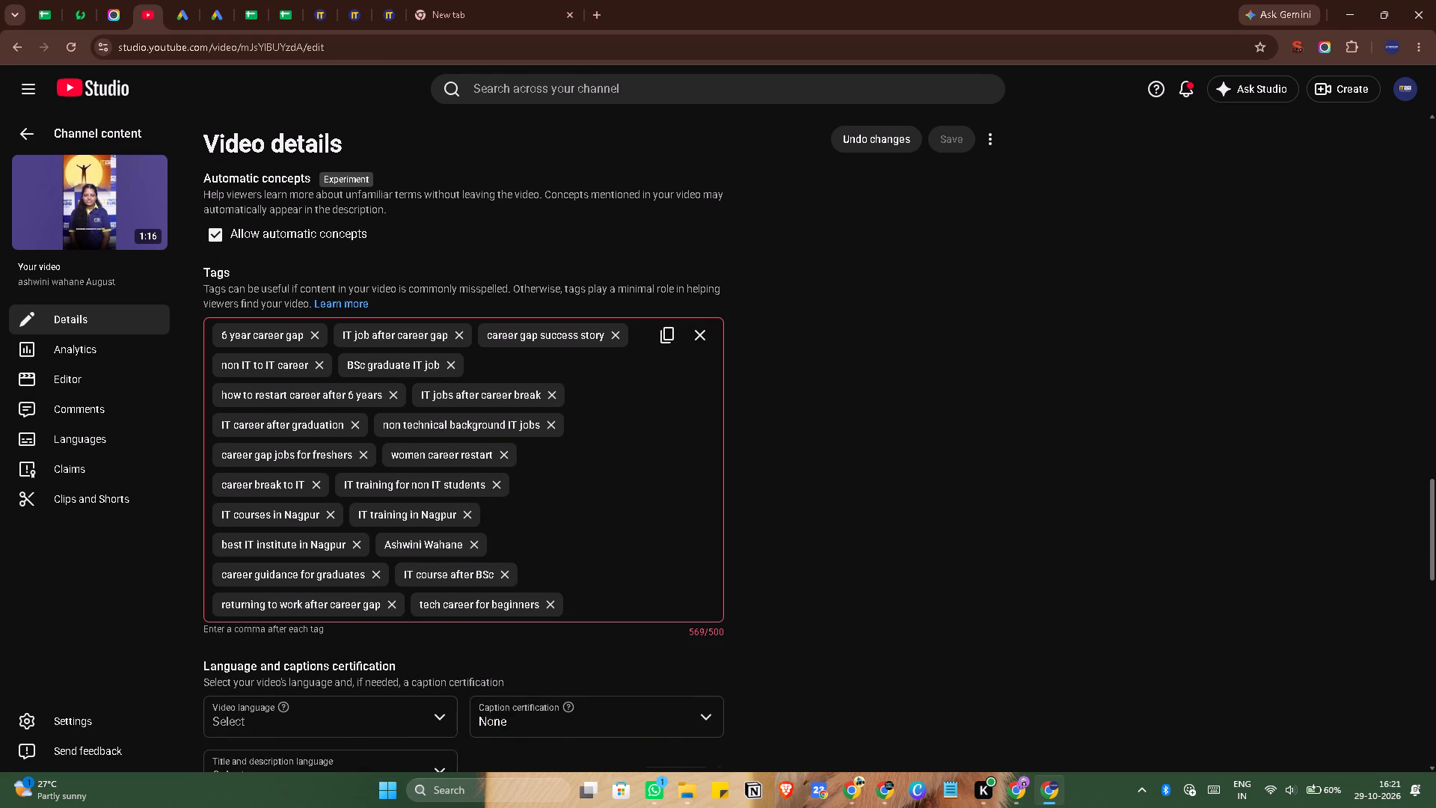
{"action": "left_click", "coordinate": [374, 566]}
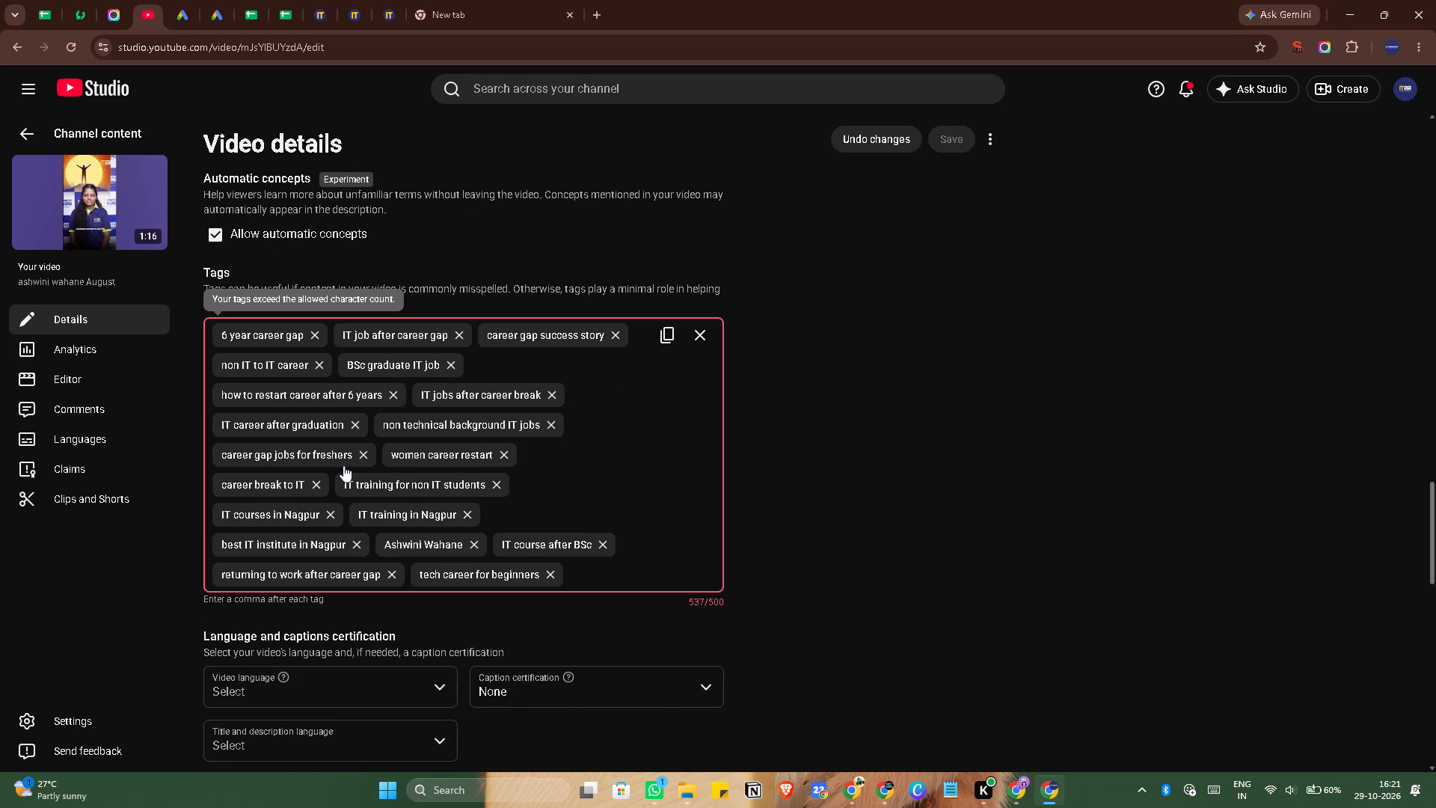
{"action": "left_click", "coordinate": [362, 450]}
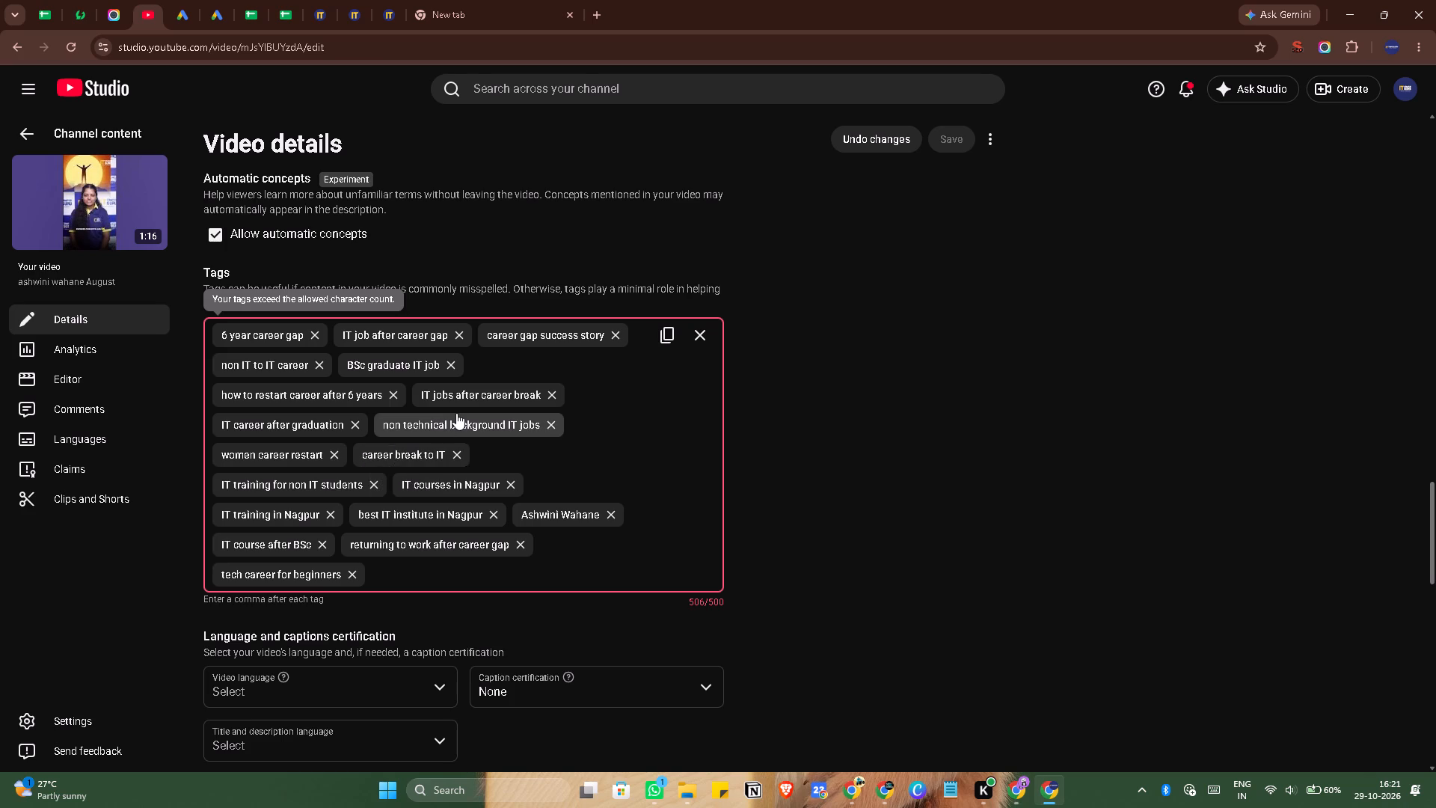
{"action": "left_click", "coordinate": [455, 360]}
Review the remaining video settings below the tags, from recording date and license down to comments and ratings.
{"action": "scroll", "coordinate": [571, 425], "scroll_direction": "down", "scroll_amount": 4}
{"action": "scroll", "coordinate": [455, 501], "scroll_direction": "down", "scroll_amount": 9}
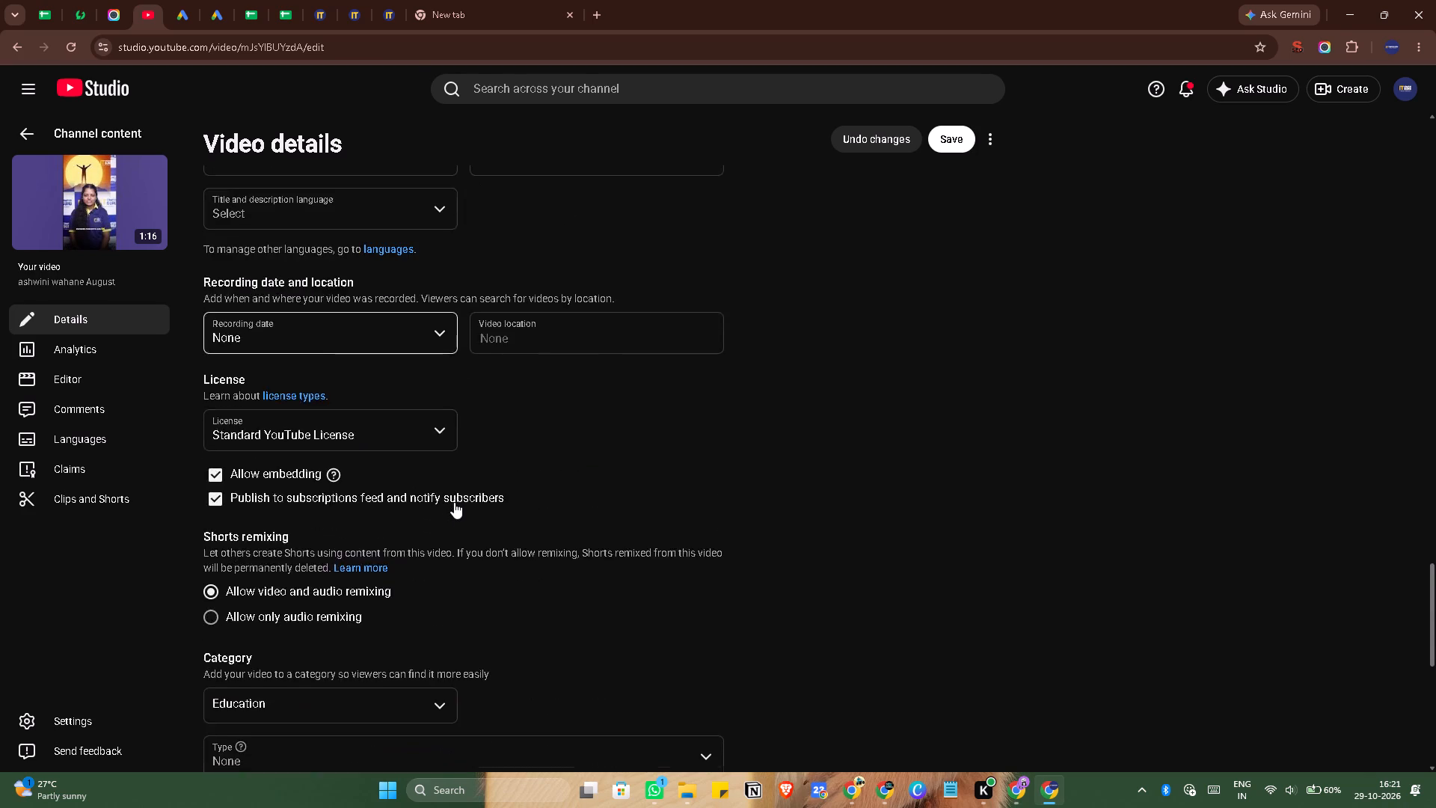
{"action": "scroll", "coordinate": [454, 502], "scroll_direction": "down", "scroll_amount": 18}
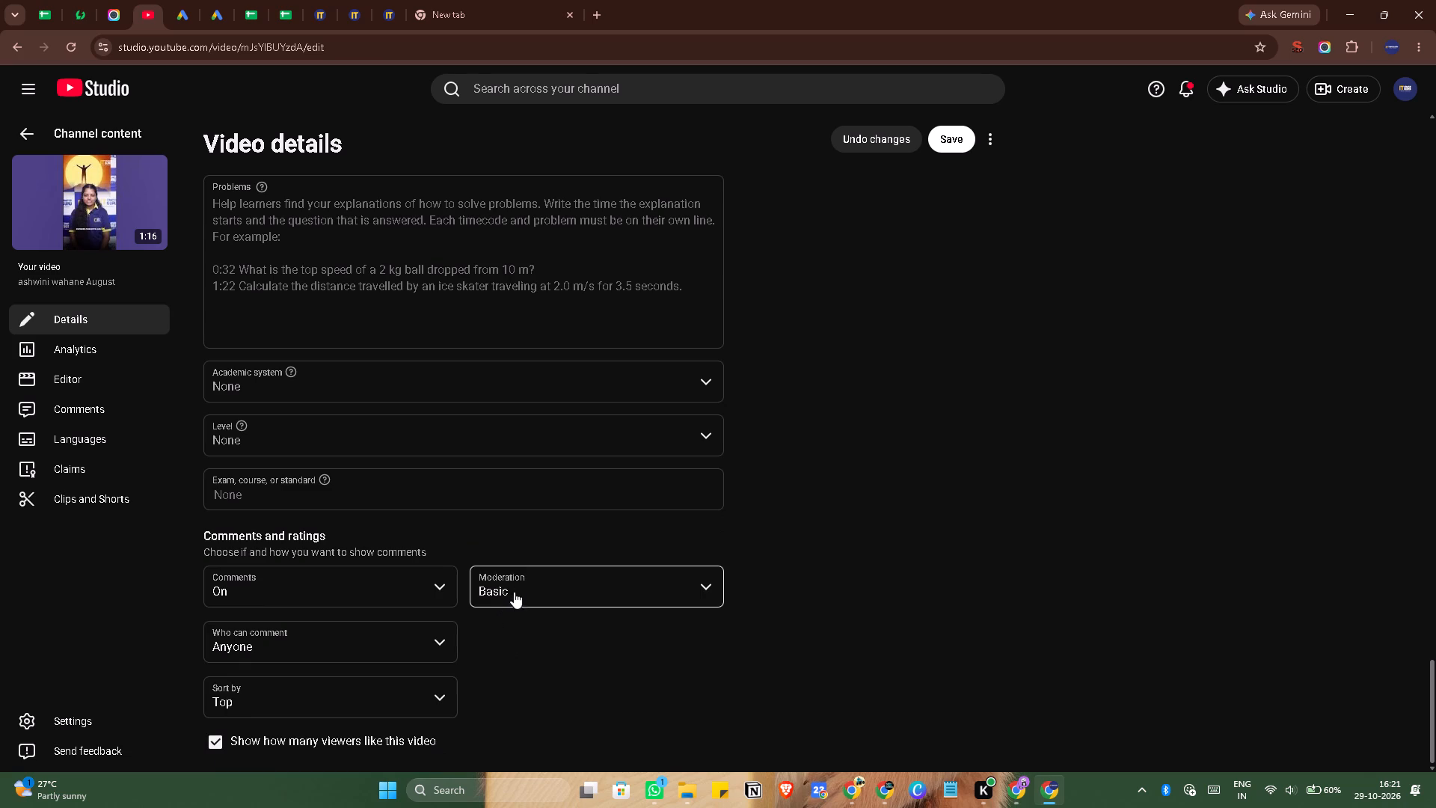
{"action": "scroll", "coordinate": [534, 569], "scroll_direction": "down", "scroll_amount": 5}
{"action": "scroll", "coordinate": [497, 548], "scroll_direction": "up", "scroll_amount": 5}
{"action": "scroll", "coordinate": [573, 695], "scroll_direction": "up", "scroll_amount": 5}
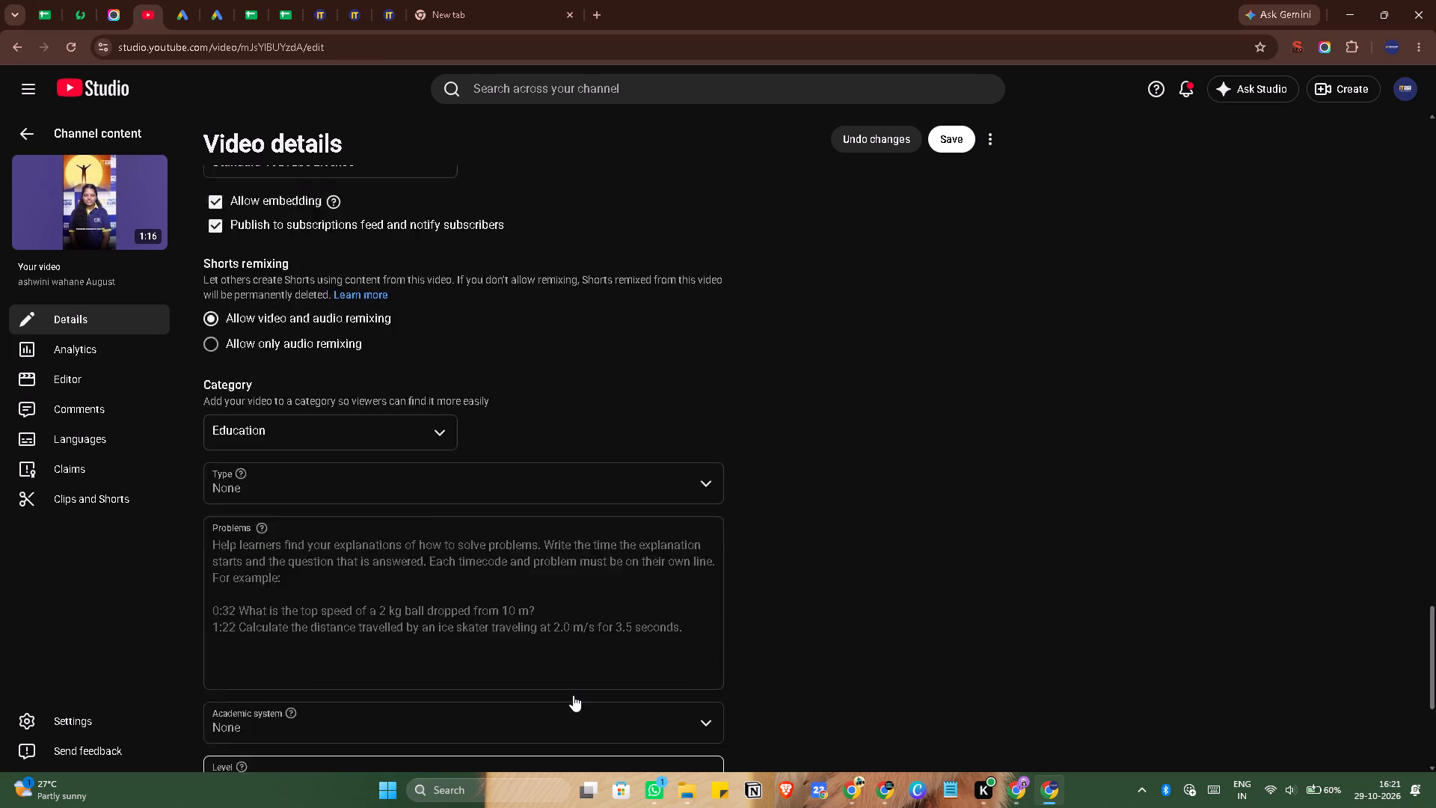
{"action": "scroll", "coordinate": [553, 691], "scroll_direction": "up", "scroll_amount": 5}
{"action": "scroll", "coordinate": [452, 587], "scroll_direction": "up", "scroll_amount": 13}
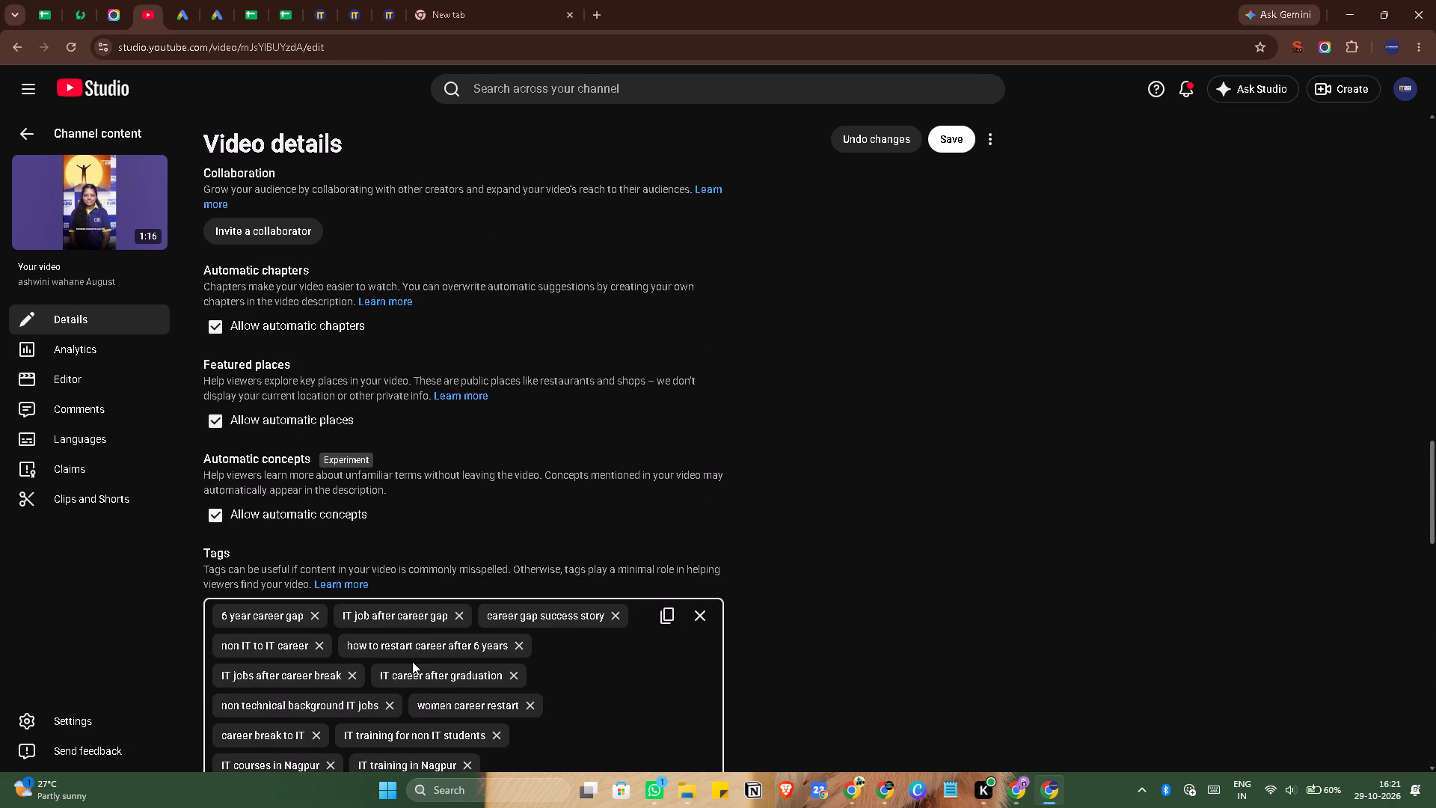
{"action": "scroll", "coordinate": [412, 661], "scroll_direction": "up", "scroll_amount": 7}
{"action": "scroll", "coordinate": [449, 566], "scroll_direction": "up", "scroll_amount": 14}
{"action": "scroll", "coordinate": [449, 566], "scroll_direction": "up", "scroll_amount": 15}
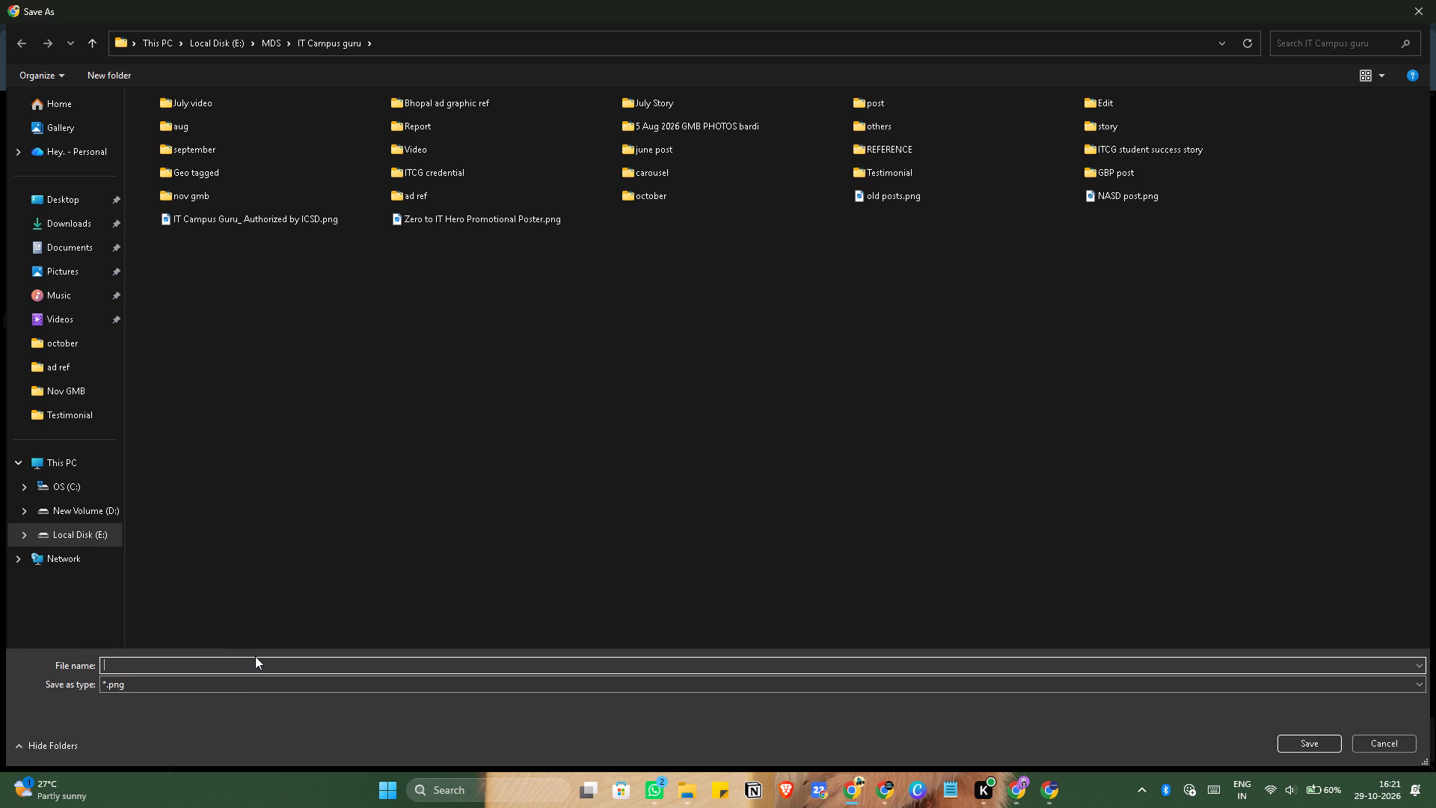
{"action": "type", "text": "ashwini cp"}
{"action": "double_click", "coordinate": [924, 168]}
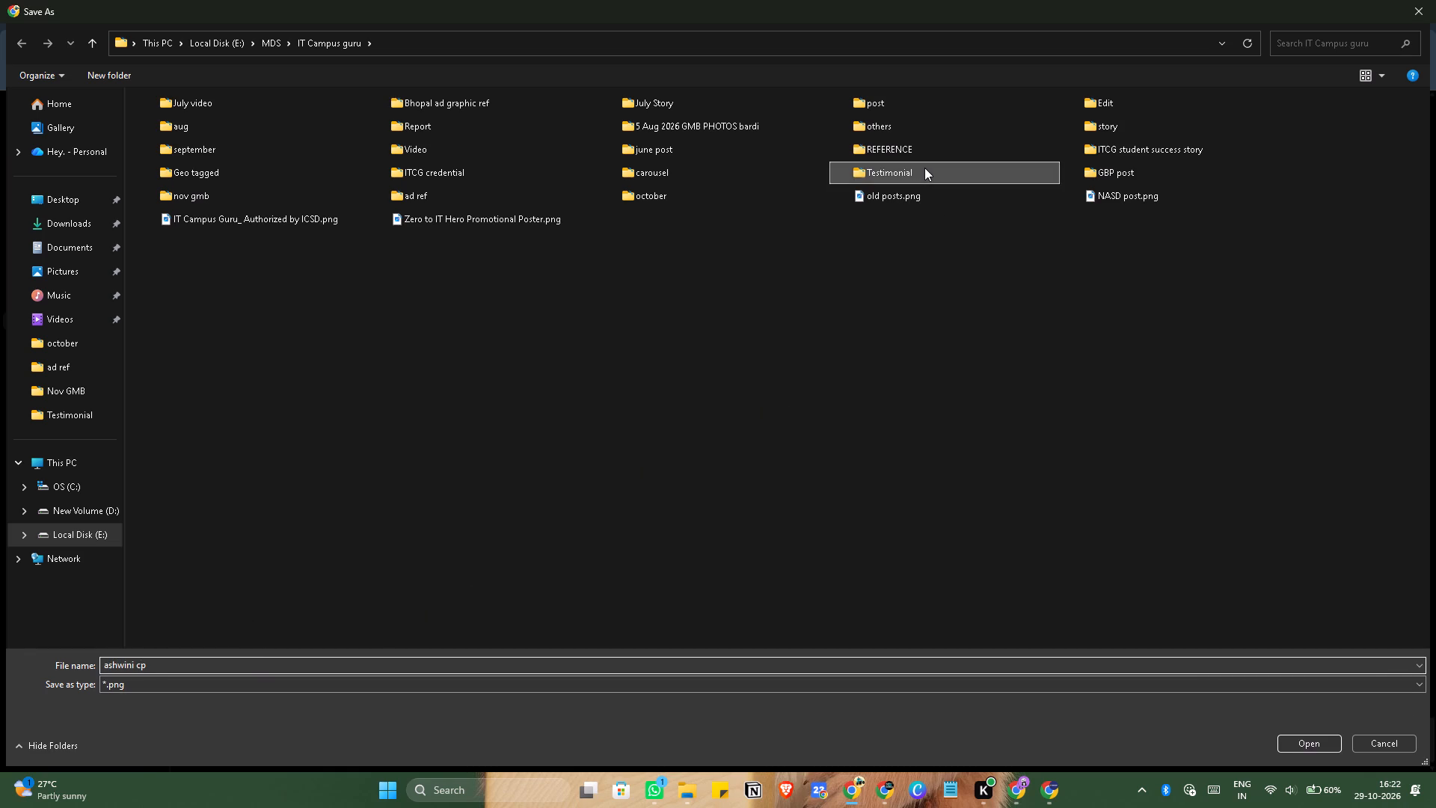
{"action": "left_click", "coordinate": [1328, 739]}
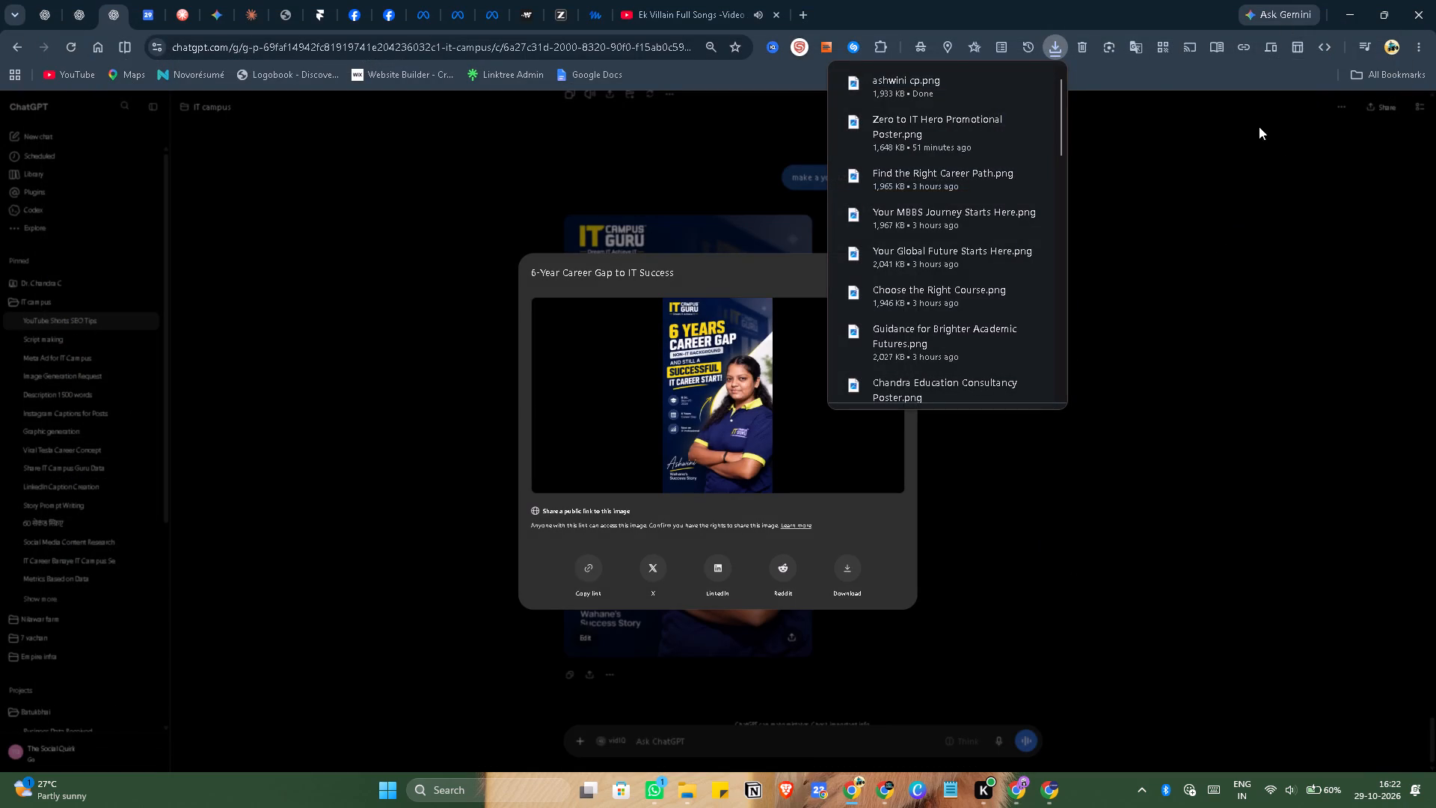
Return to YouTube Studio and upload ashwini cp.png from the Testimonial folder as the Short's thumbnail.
{"action": "left_click", "coordinate": [1339, 13]}
{"action": "scroll", "coordinate": [518, 521], "scroll_direction": "down", "scroll_amount": 7}
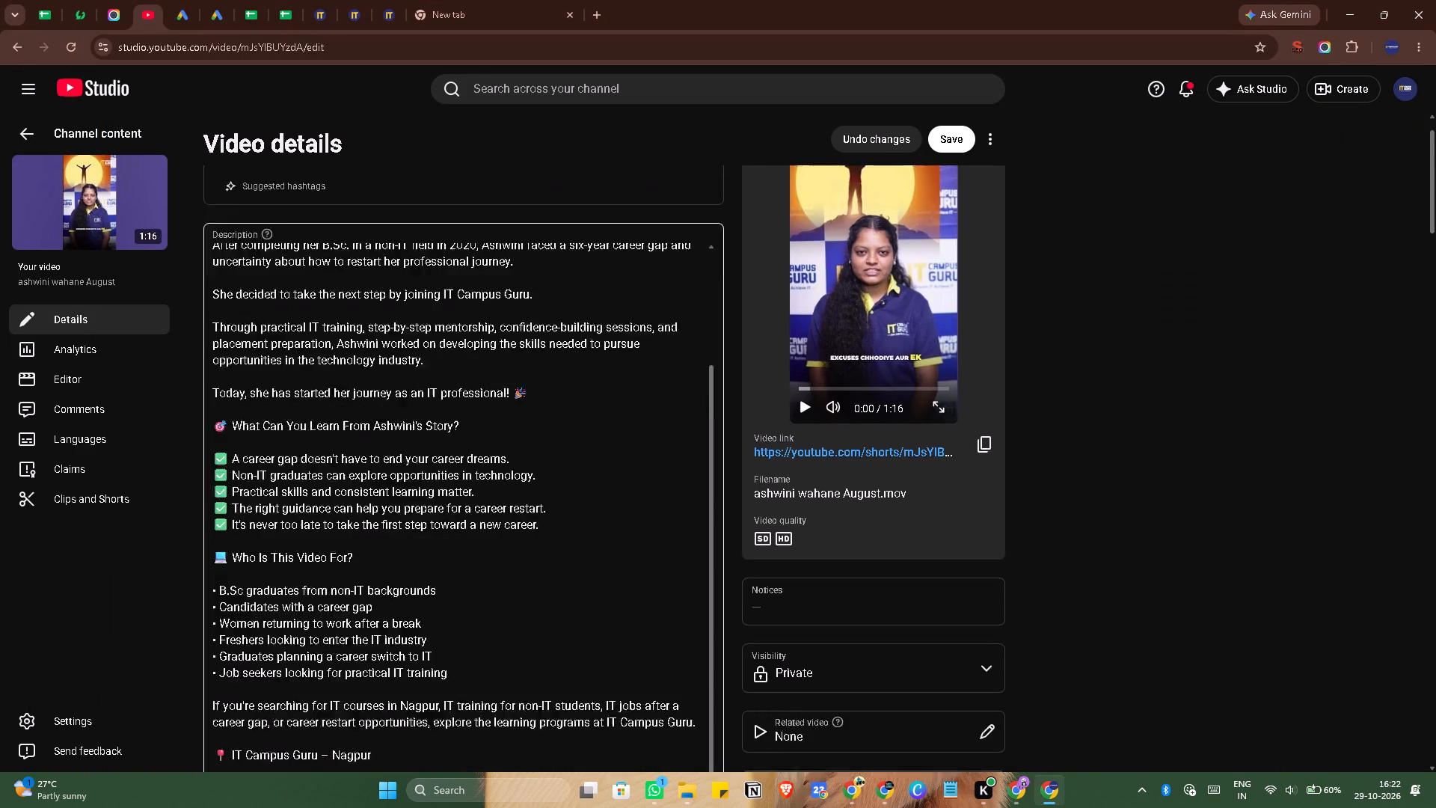
{"action": "scroll", "coordinate": [518, 521], "scroll_direction": "down", "scroll_amount": 9}
{"action": "left_click", "coordinate": [239, 419]}
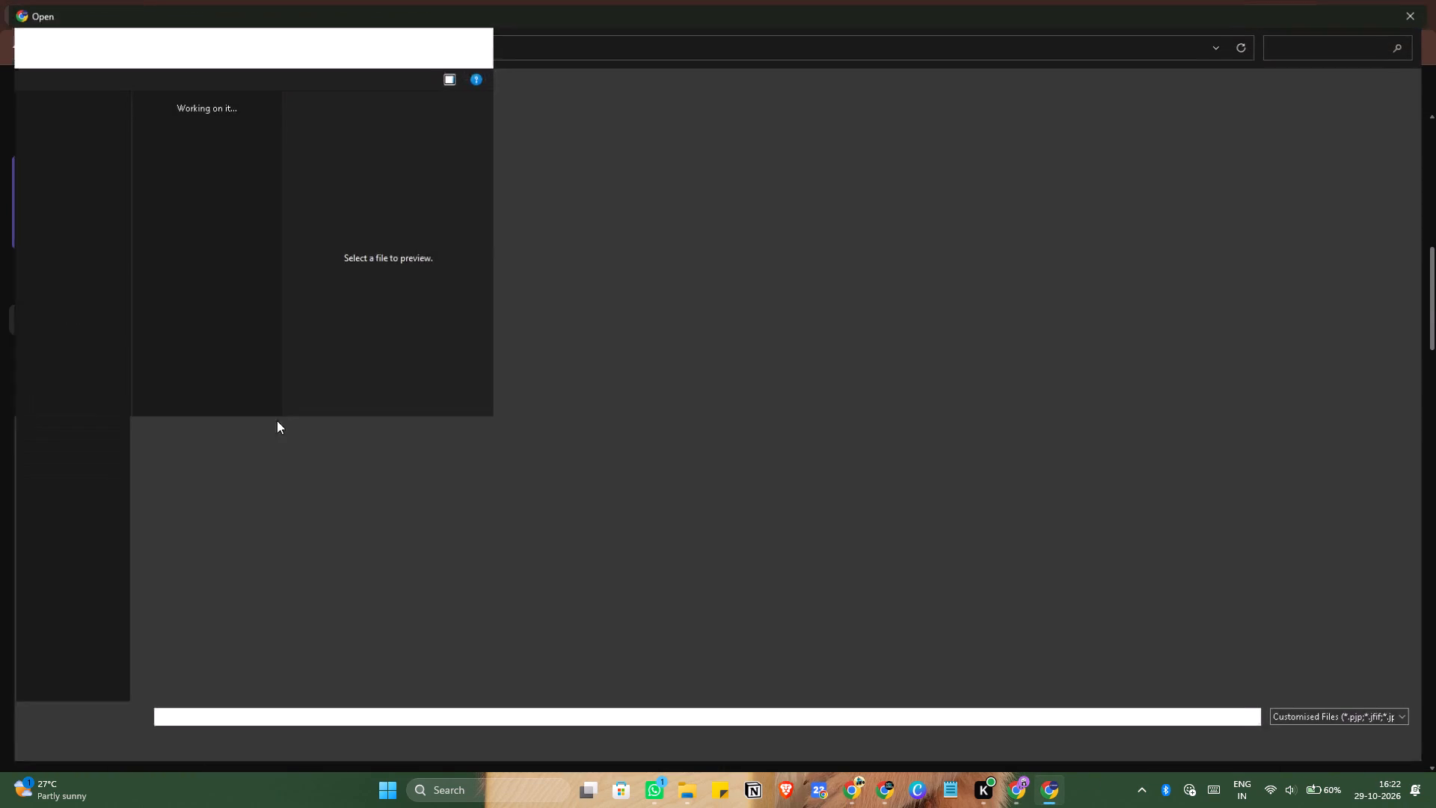
{"action": "left_click", "coordinate": [184, 149]}
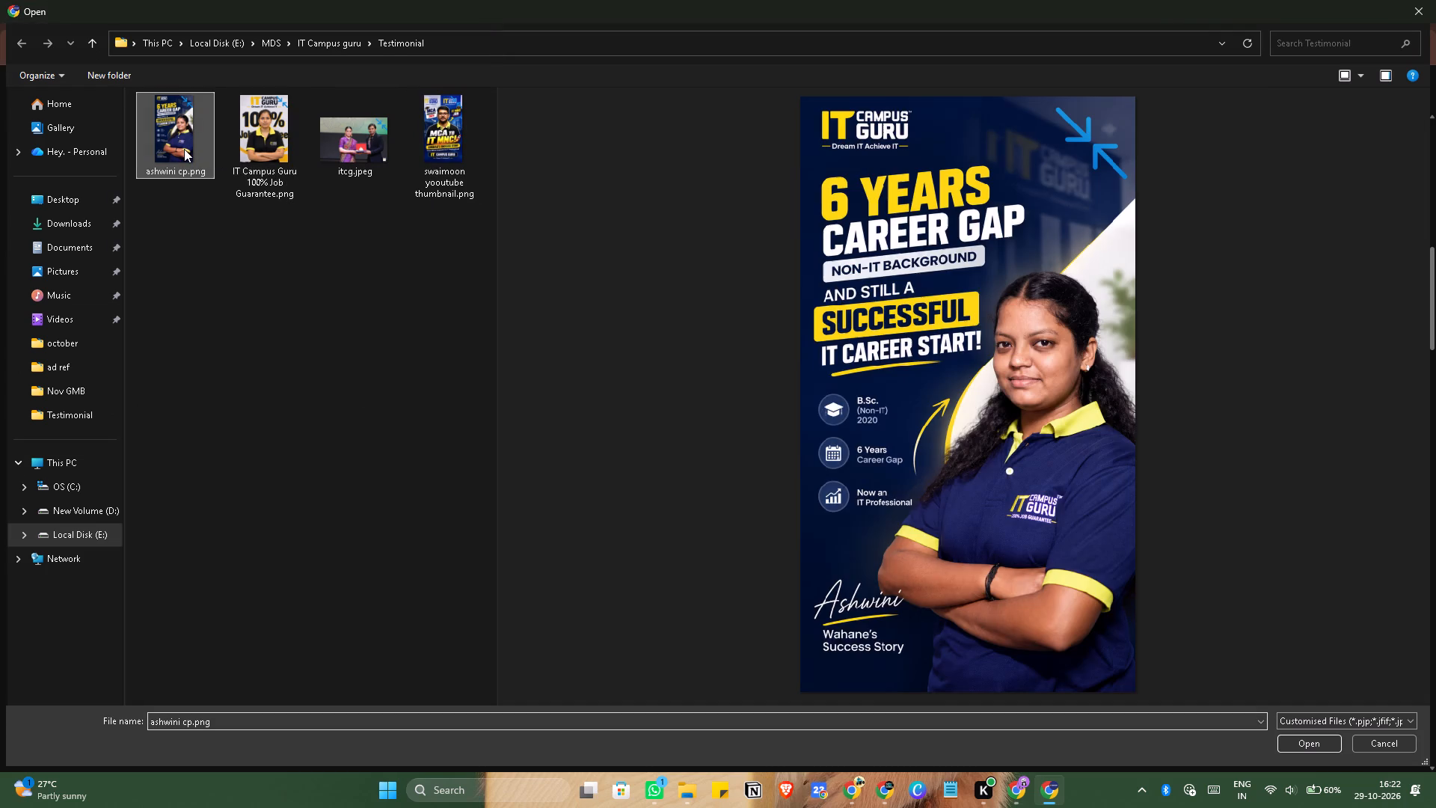
{"action": "left_click", "coordinate": [1306, 745]}
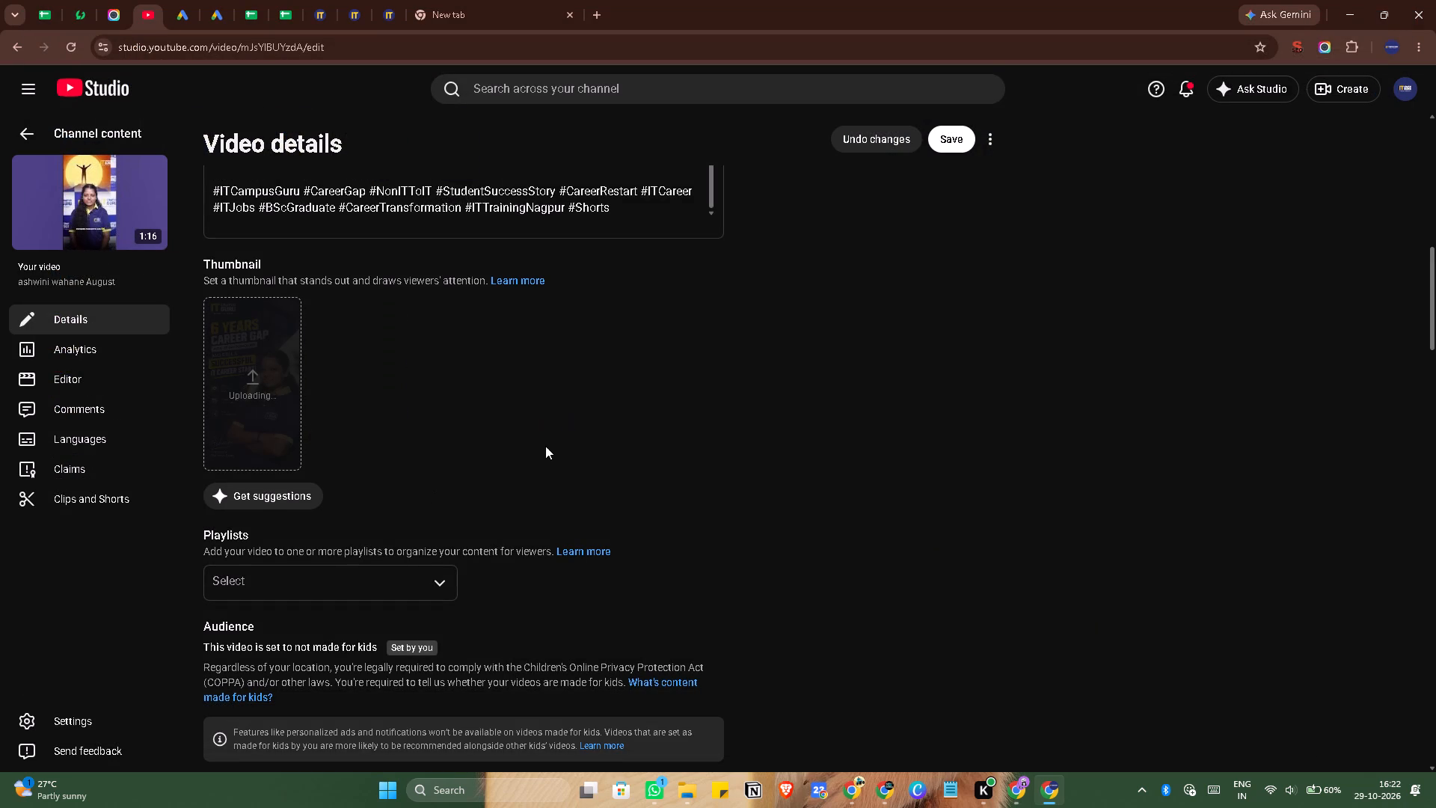
Review the Short's complete details, including audience, AI use, tags, category, comments, title, description and thumbnail preview.
{"action": "scroll", "coordinate": [538, 450], "scroll_direction": "down", "scroll_amount": 15}
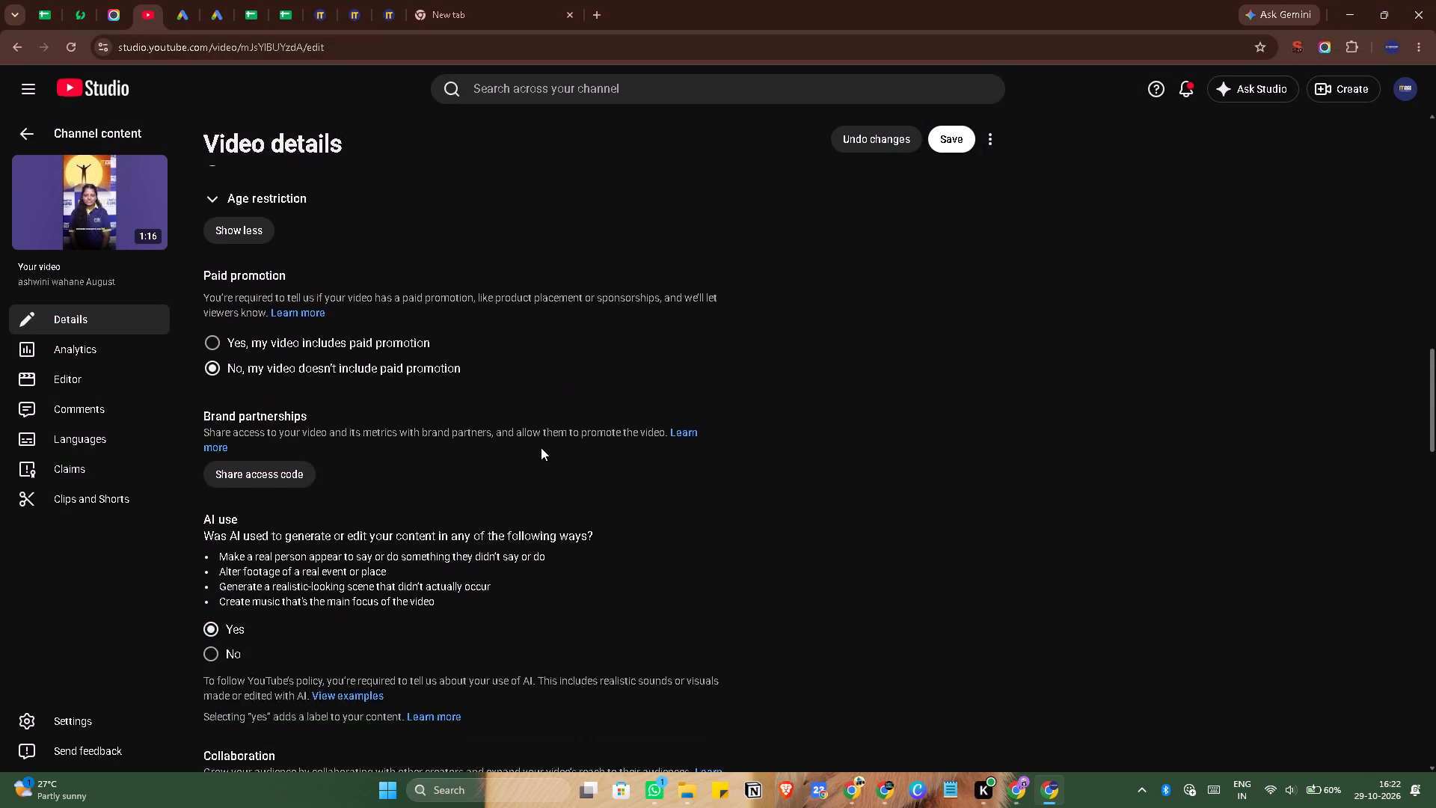
{"action": "scroll", "coordinate": [541, 447], "scroll_direction": "down", "scroll_amount": 17}
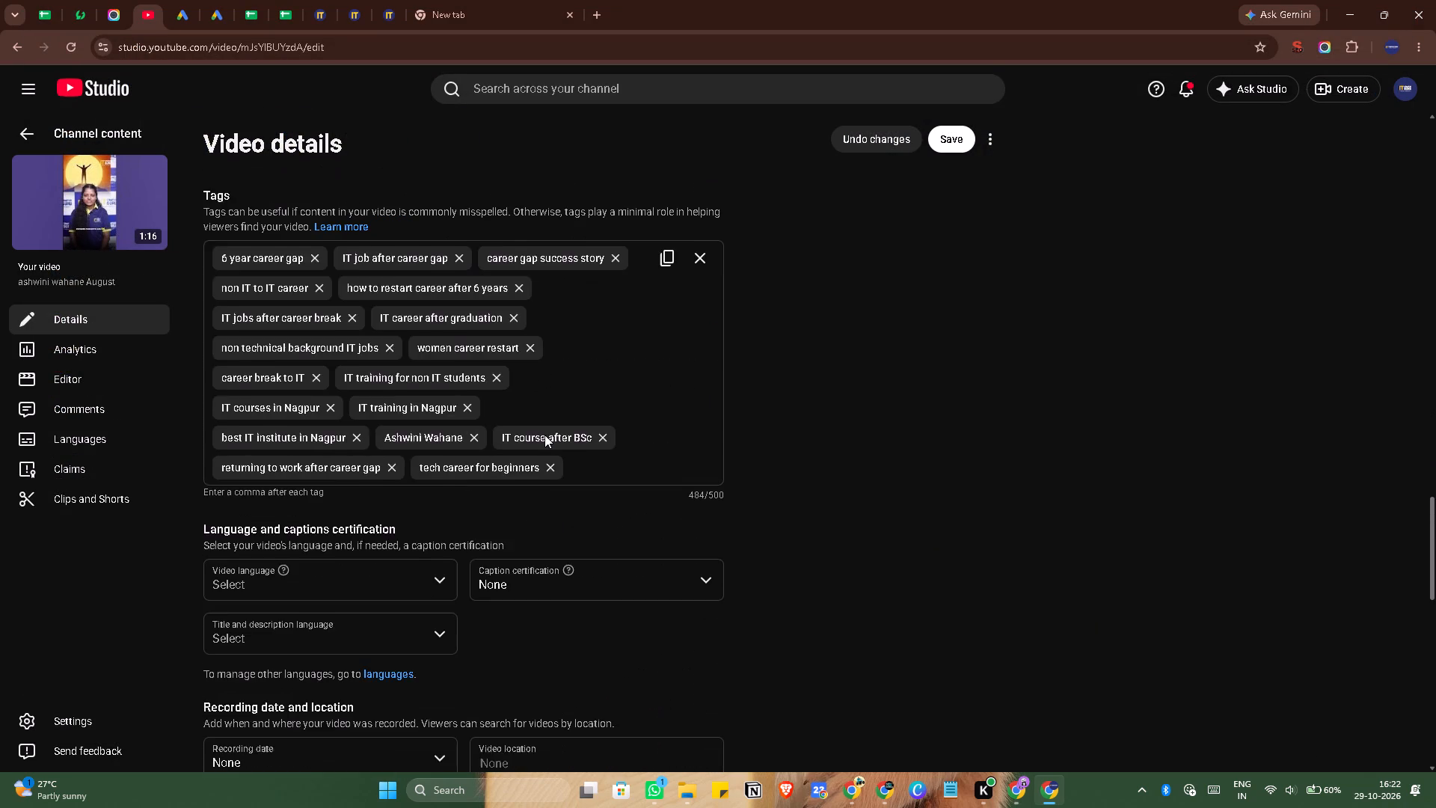
{"action": "scroll", "coordinate": [544, 435], "scroll_direction": "down", "scroll_amount": 18}
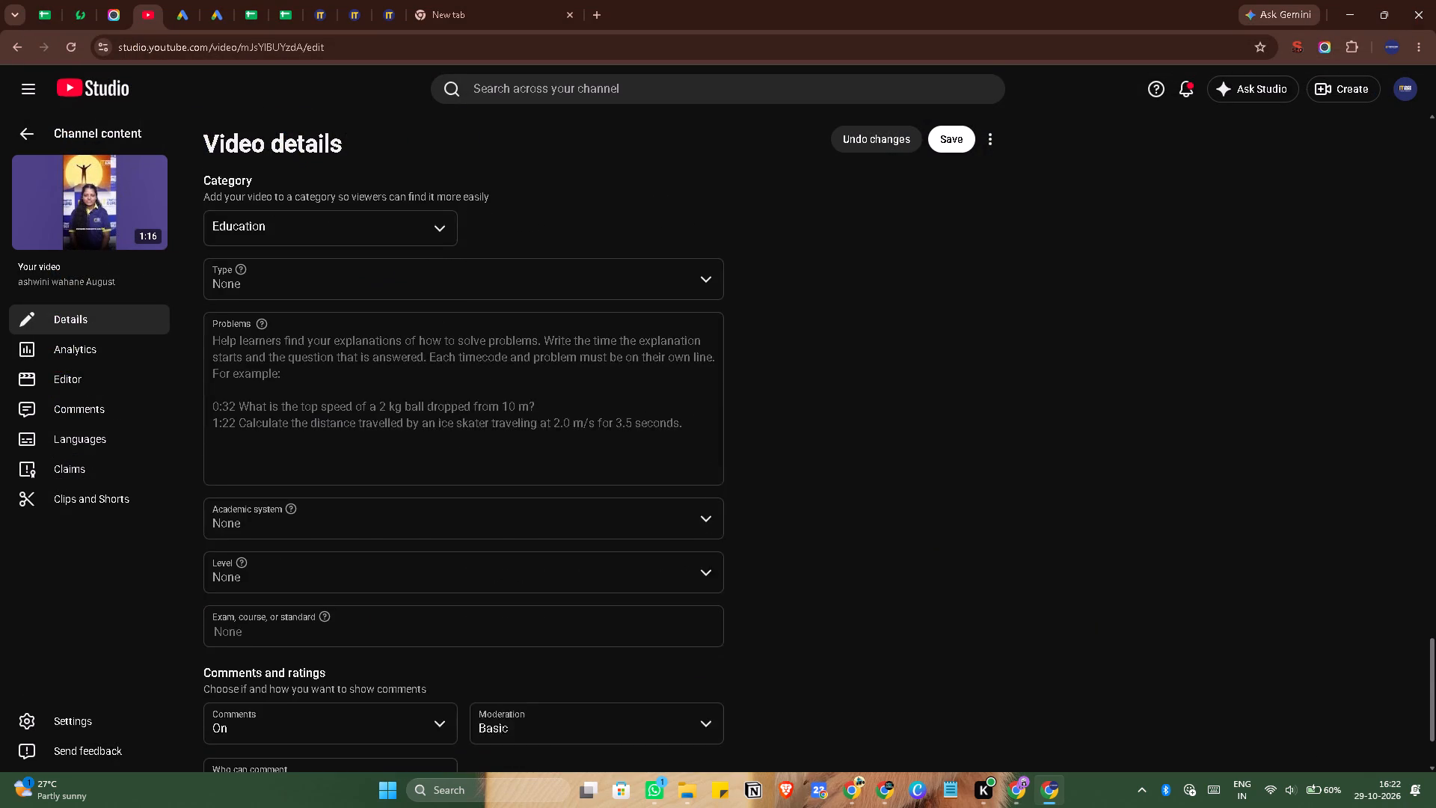
{"action": "scroll", "coordinate": [551, 428], "scroll_direction": "down", "scroll_amount": 11}
{"action": "scroll", "coordinate": [509, 429], "scroll_direction": "up", "scroll_amount": 19}
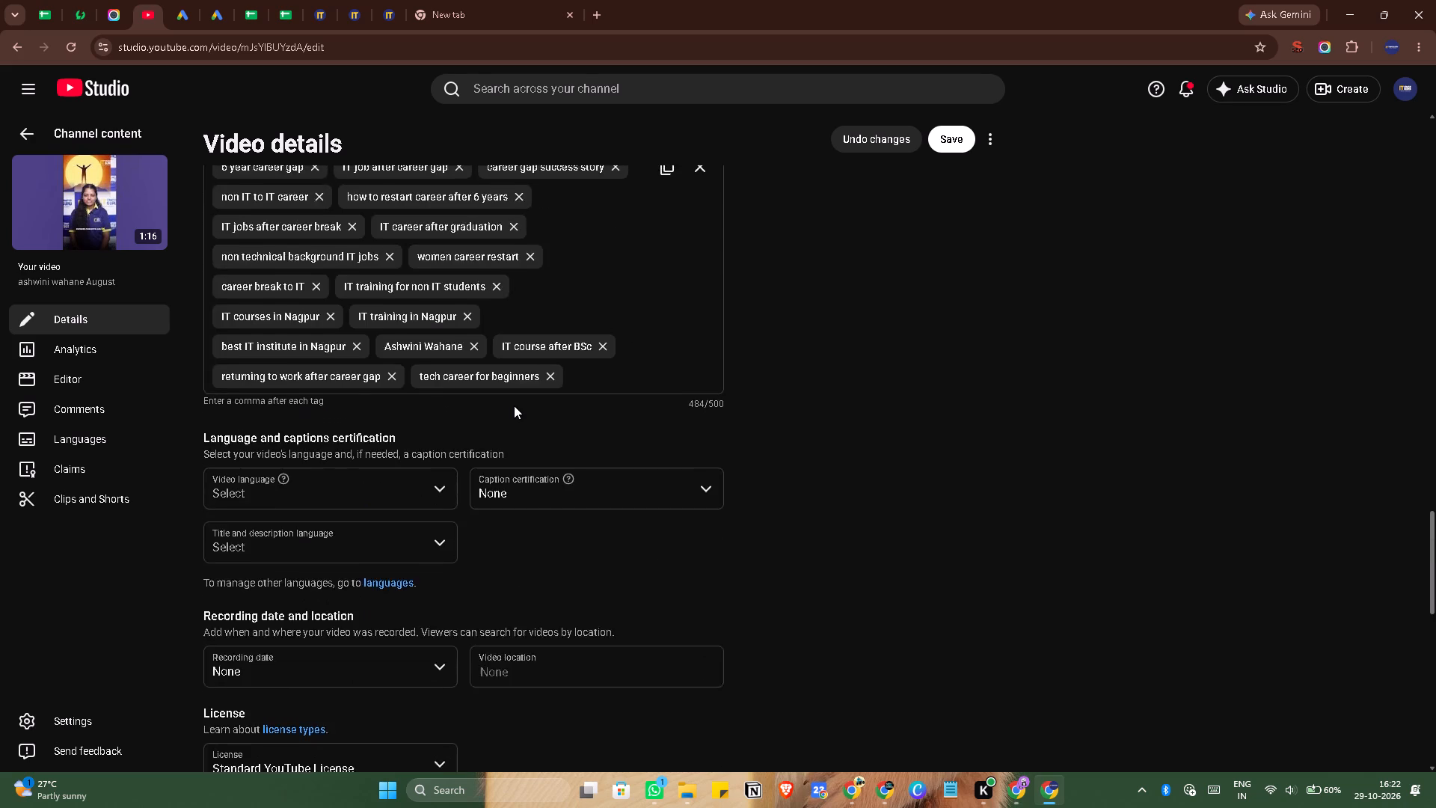
{"action": "scroll", "coordinate": [514, 405], "scroll_direction": "up", "scroll_amount": 6}
{"action": "scroll", "coordinate": [476, 462], "scroll_direction": "up", "scroll_amount": 20}
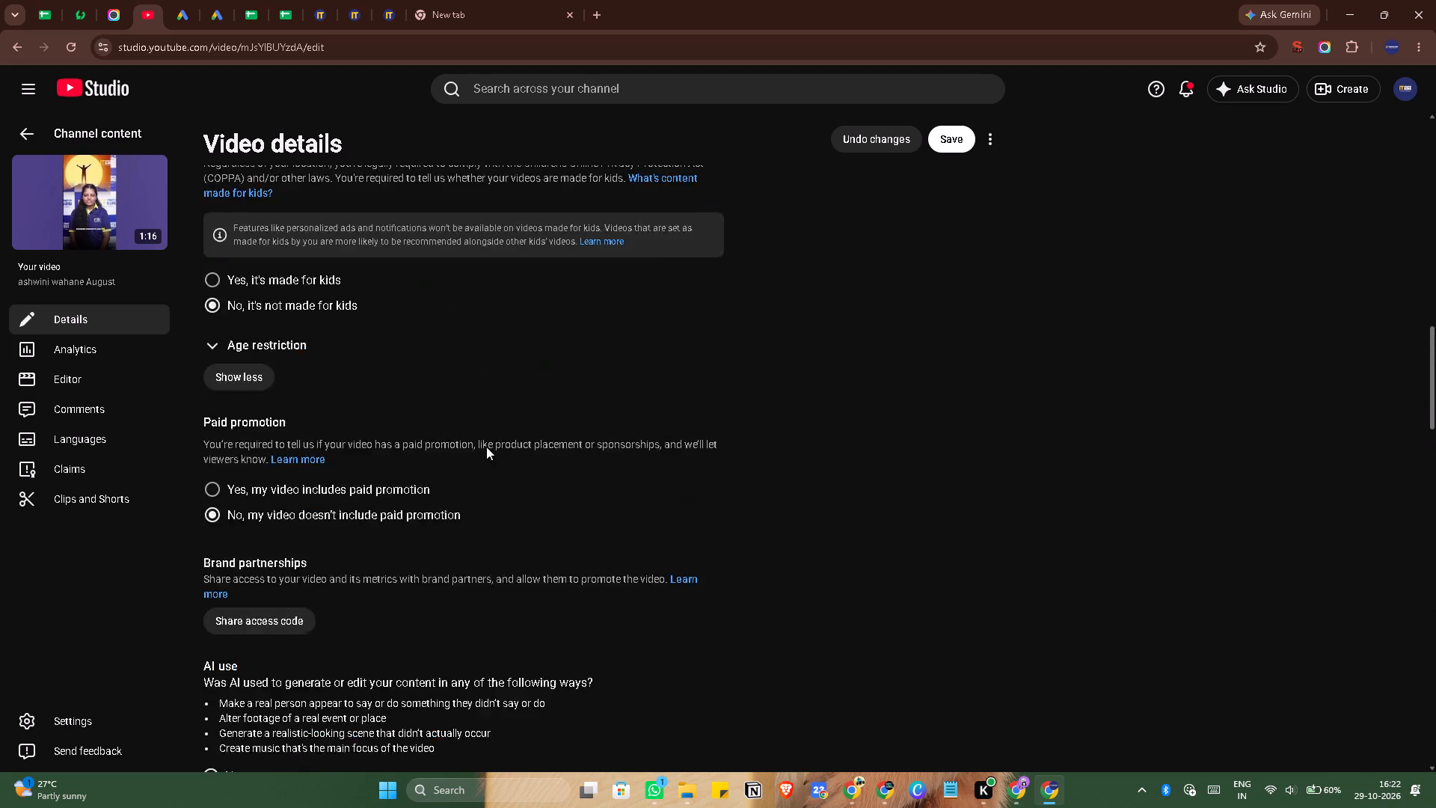
{"action": "scroll", "coordinate": [486, 444], "scroll_direction": "up", "scroll_amount": 5}
{"action": "scroll", "coordinate": [472, 435], "scroll_direction": "up", "scroll_amount": 20}
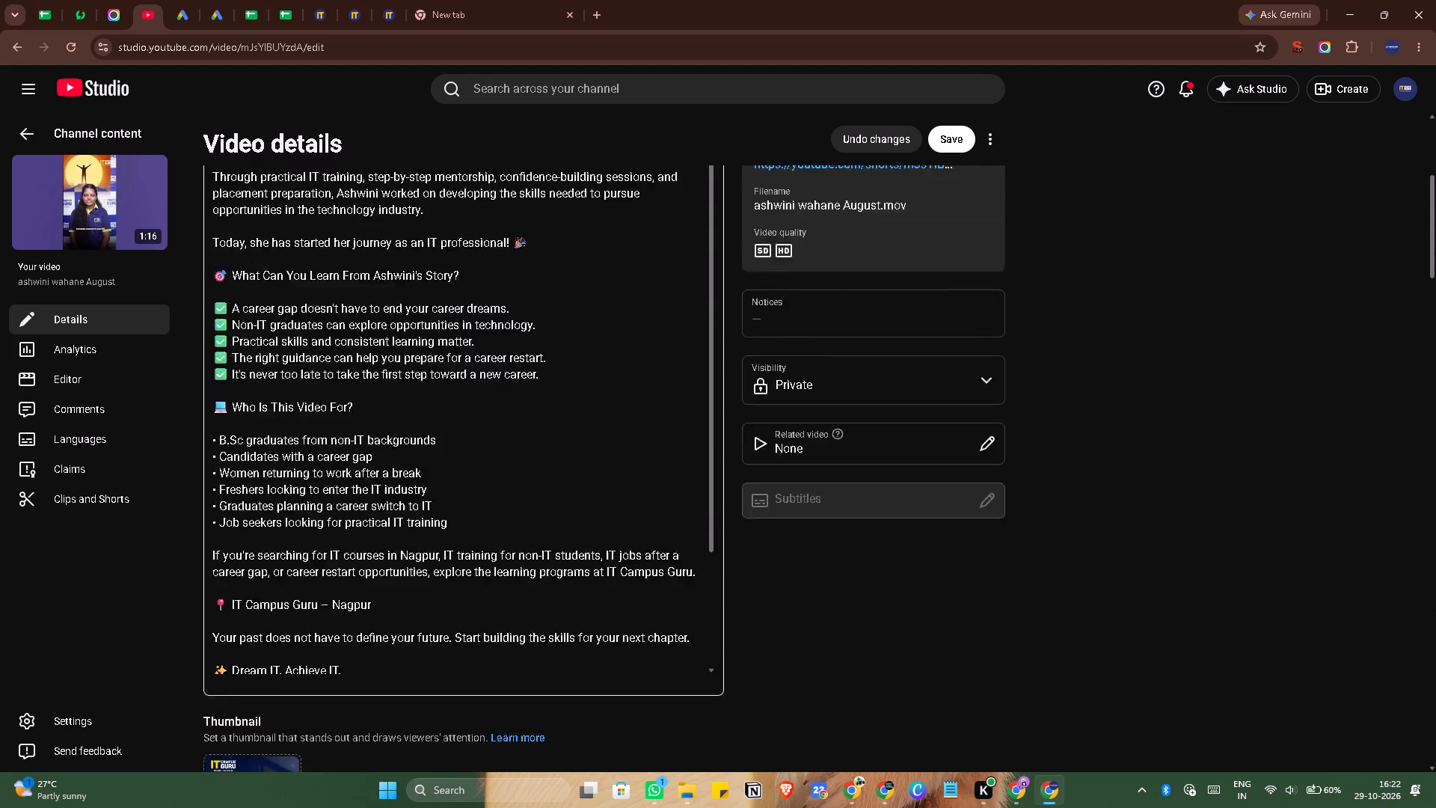
{"action": "scroll", "coordinate": [413, 411], "scroll_direction": "up", "scroll_amount": 9}
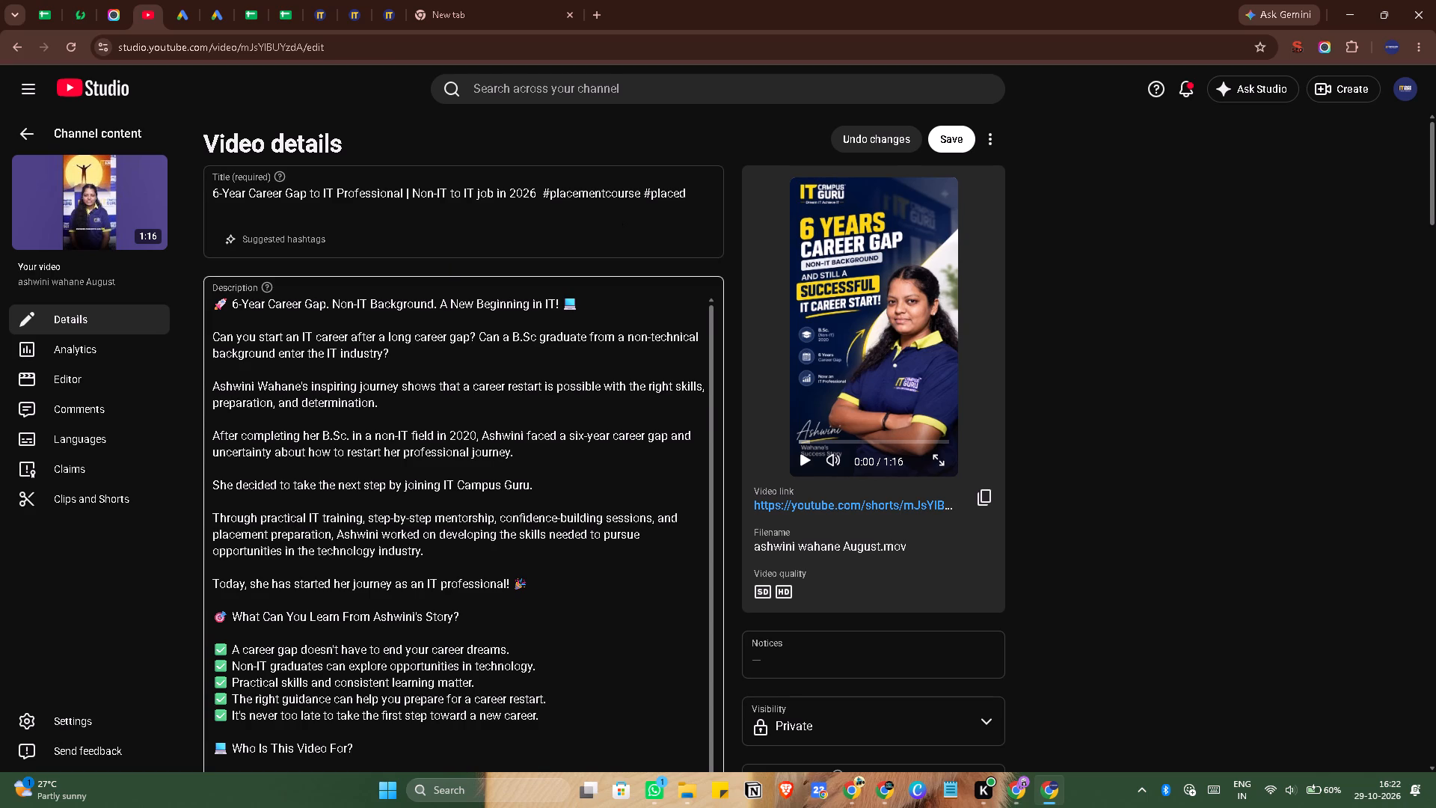
{"action": "scroll", "coordinate": [408, 433], "scroll_direction": "down", "scroll_amount": 6}
{"action": "scroll", "coordinate": [405, 438], "scroll_direction": "up", "scroll_amount": 4}
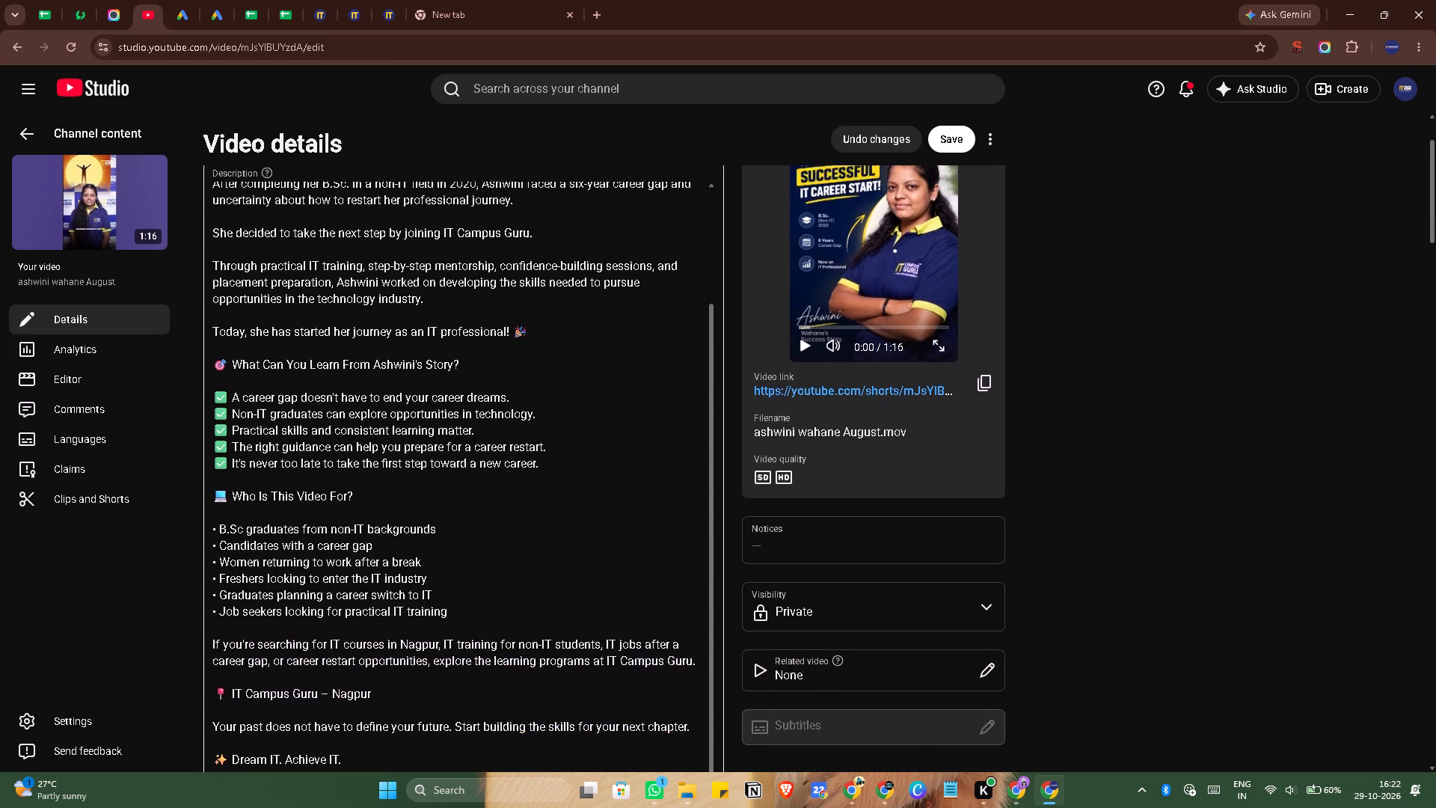
{"action": "scroll", "coordinate": [407, 435], "scroll_direction": "up", "scroll_amount": 3}
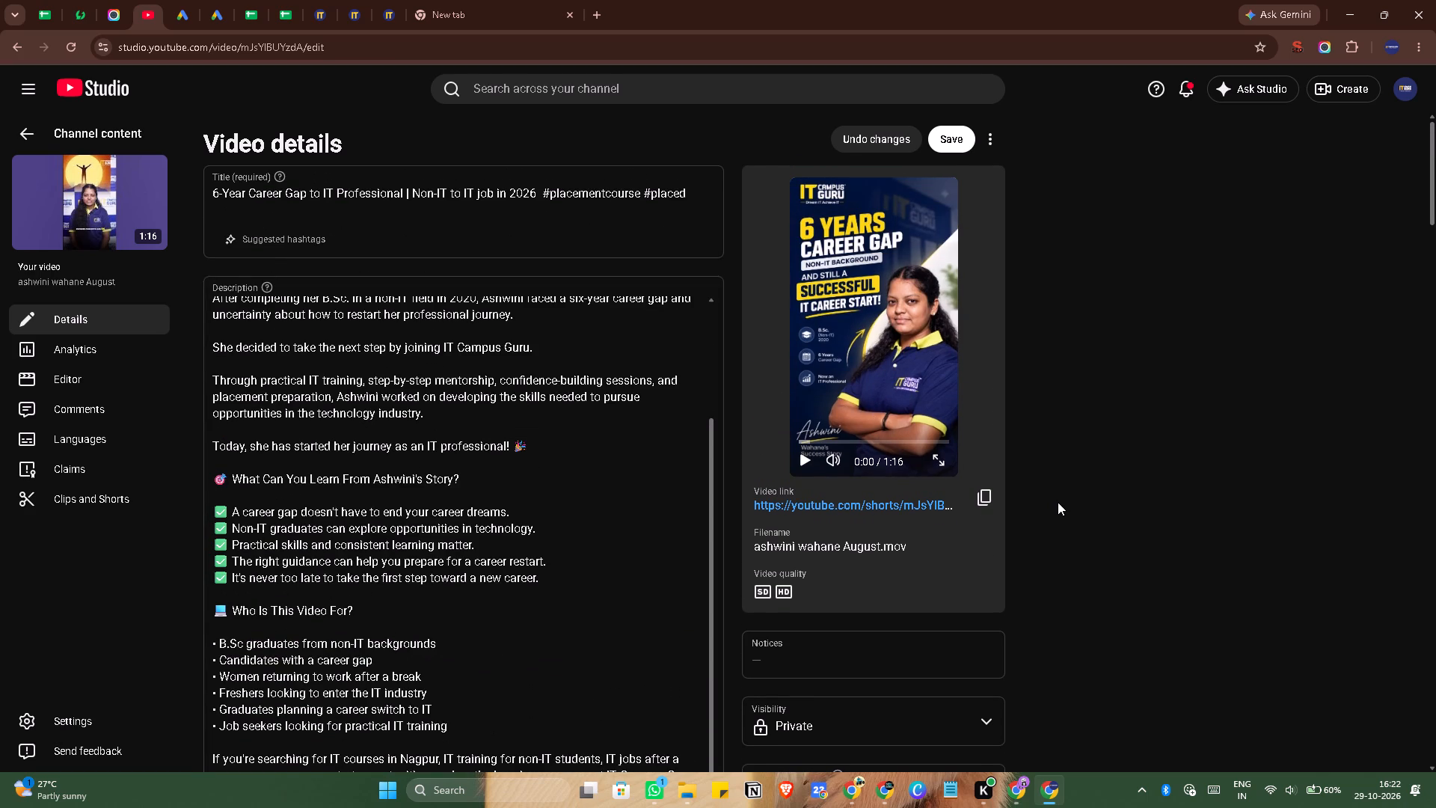
Set the 6-Year Career Gap Short's visibility to Public and save the changes.
{"action": "scroll", "coordinate": [683, 571], "scroll_direction": "down", "scroll_amount": 2}
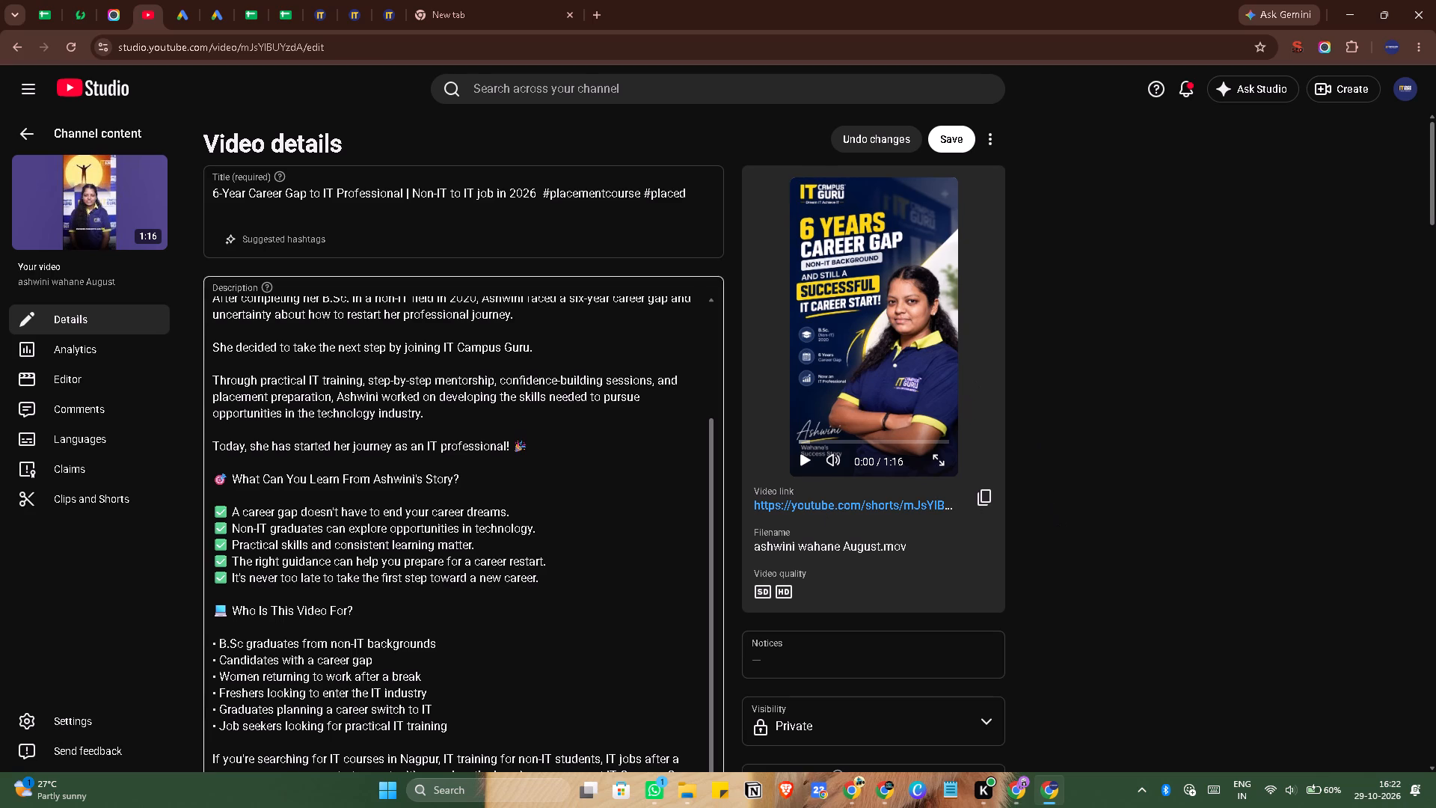
{"action": "scroll", "coordinate": [683, 571], "scroll_direction": "down", "scroll_amount": 3}
{"action": "scroll", "coordinate": [588, 552], "scroll_direction": "down", "scroll_amount": 12}
{"action": "scroll", "coordinate": [631, 516], "scroll_direction": "up", "scroll_amount": 6}
{"action": "scroll", "coordinate": [879, 365], "scroll_direction": "up", "scroll_amount": 4}
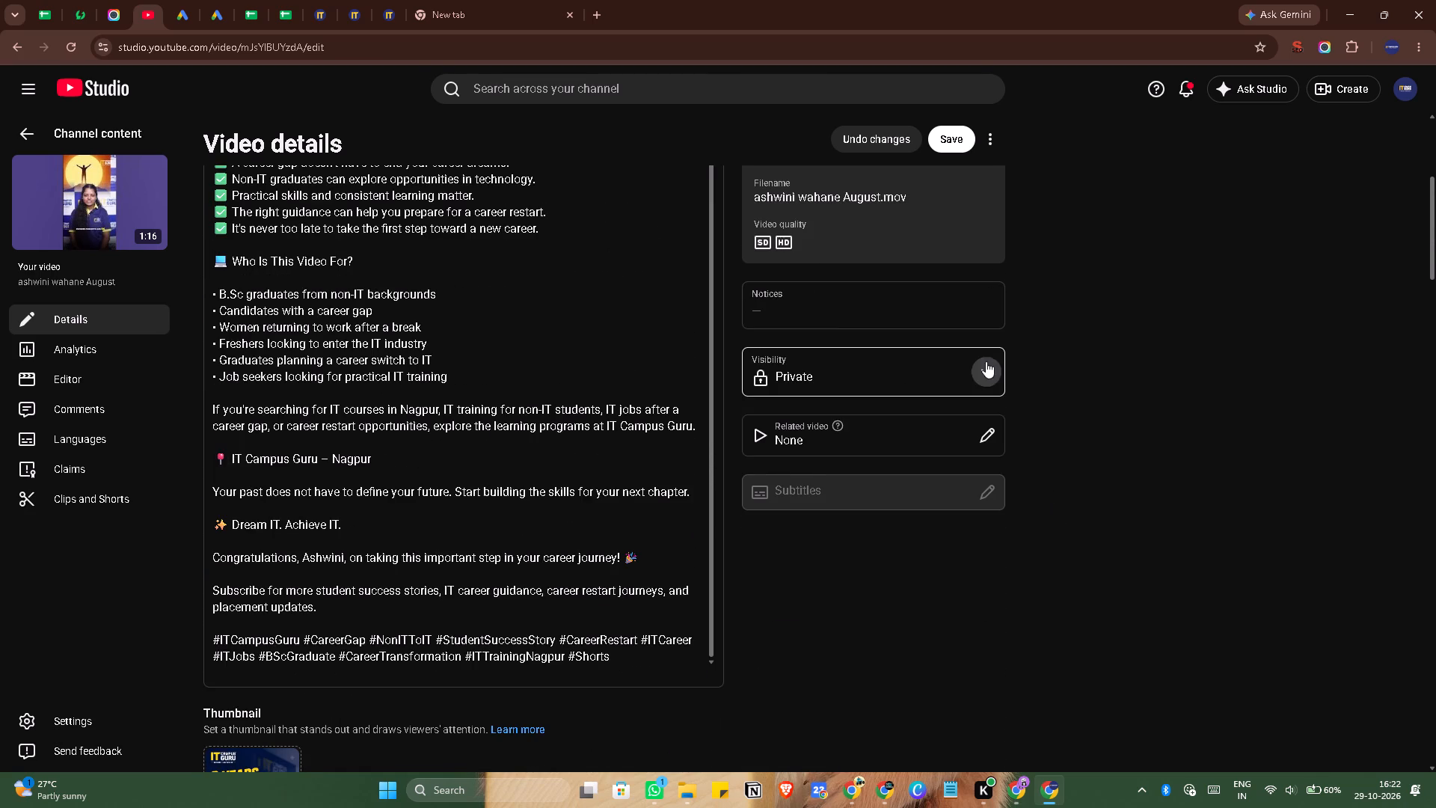
{"action": "left_click", "coordinate": [986, 362]}
{"action": "left_click", "coordinate": [800, 495]}
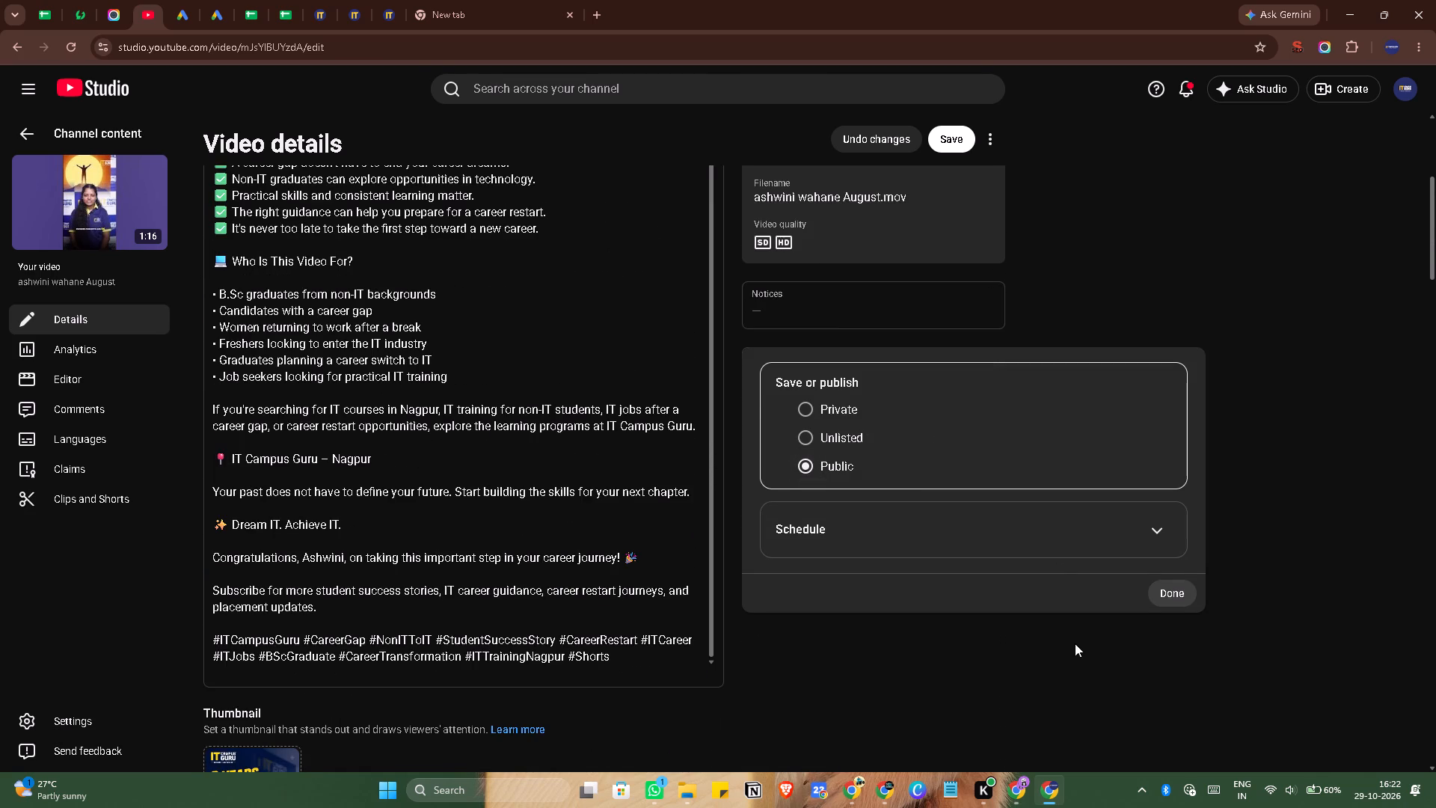
{"action": "left_click", "coordinate": [1184, 593]}
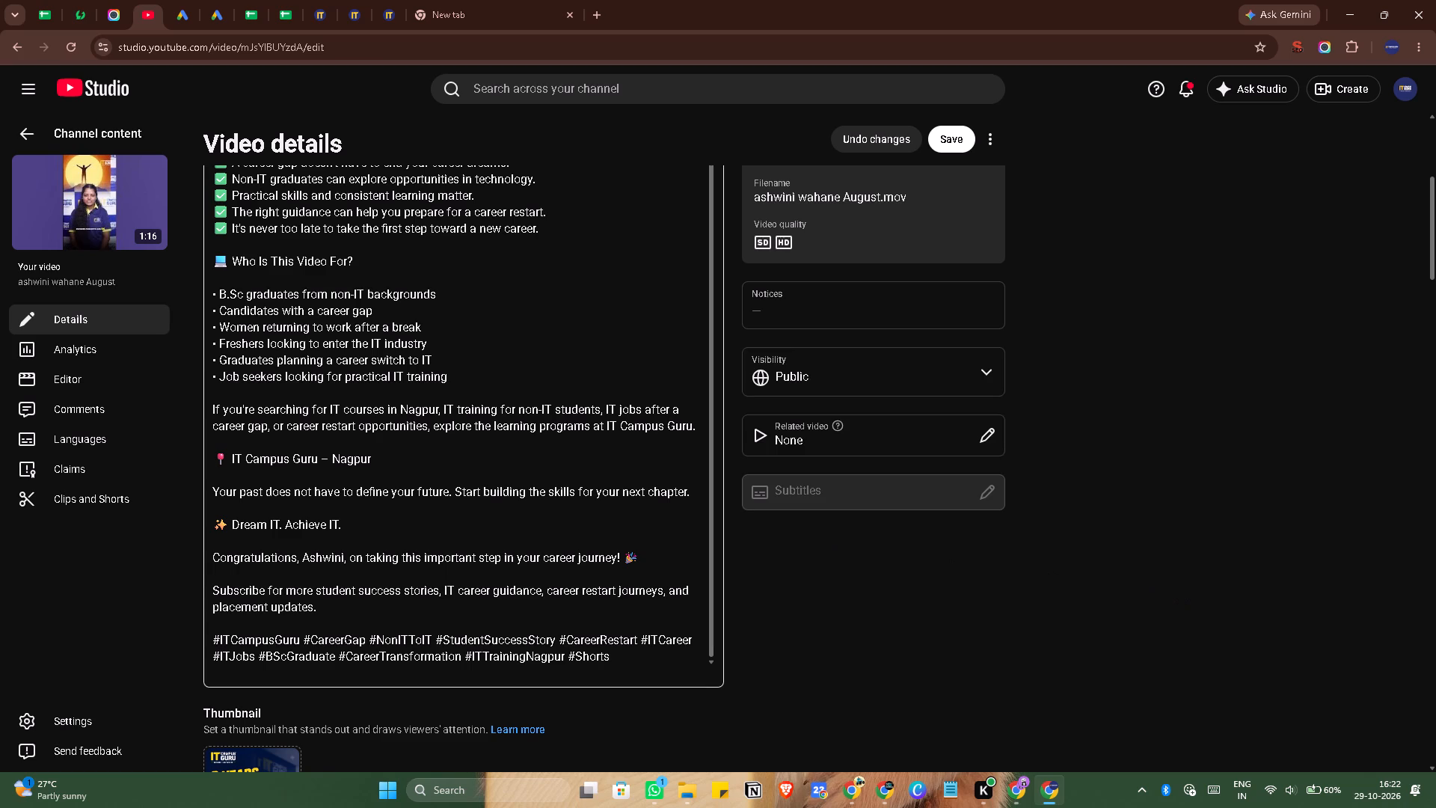
{"action": "left_click", "coordinate": [964, 138]}
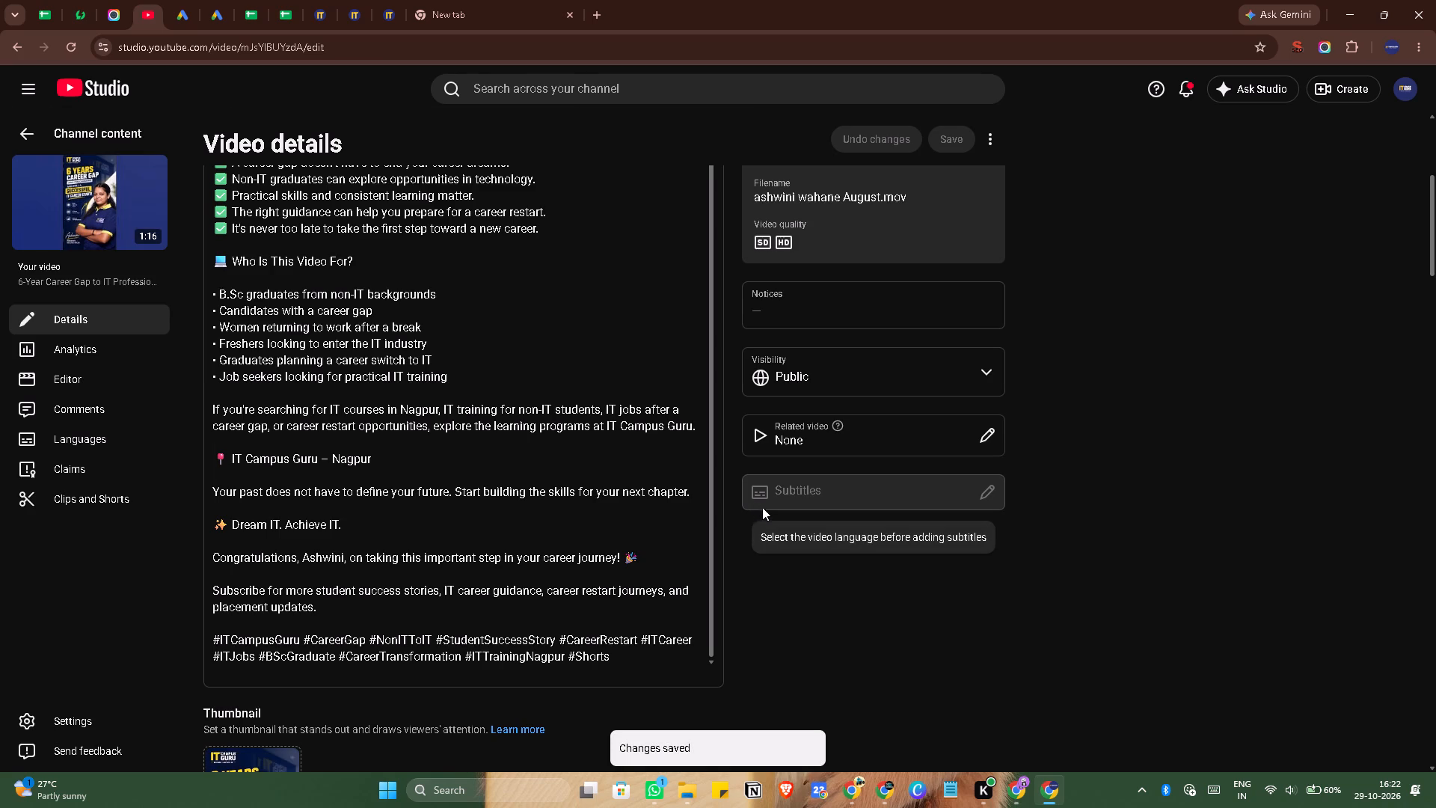
Go back to the channel's Shorts list and open the details of the private 1:29 testimonial Short.
{"action": "left_click", "coordinate": [26, 127]}
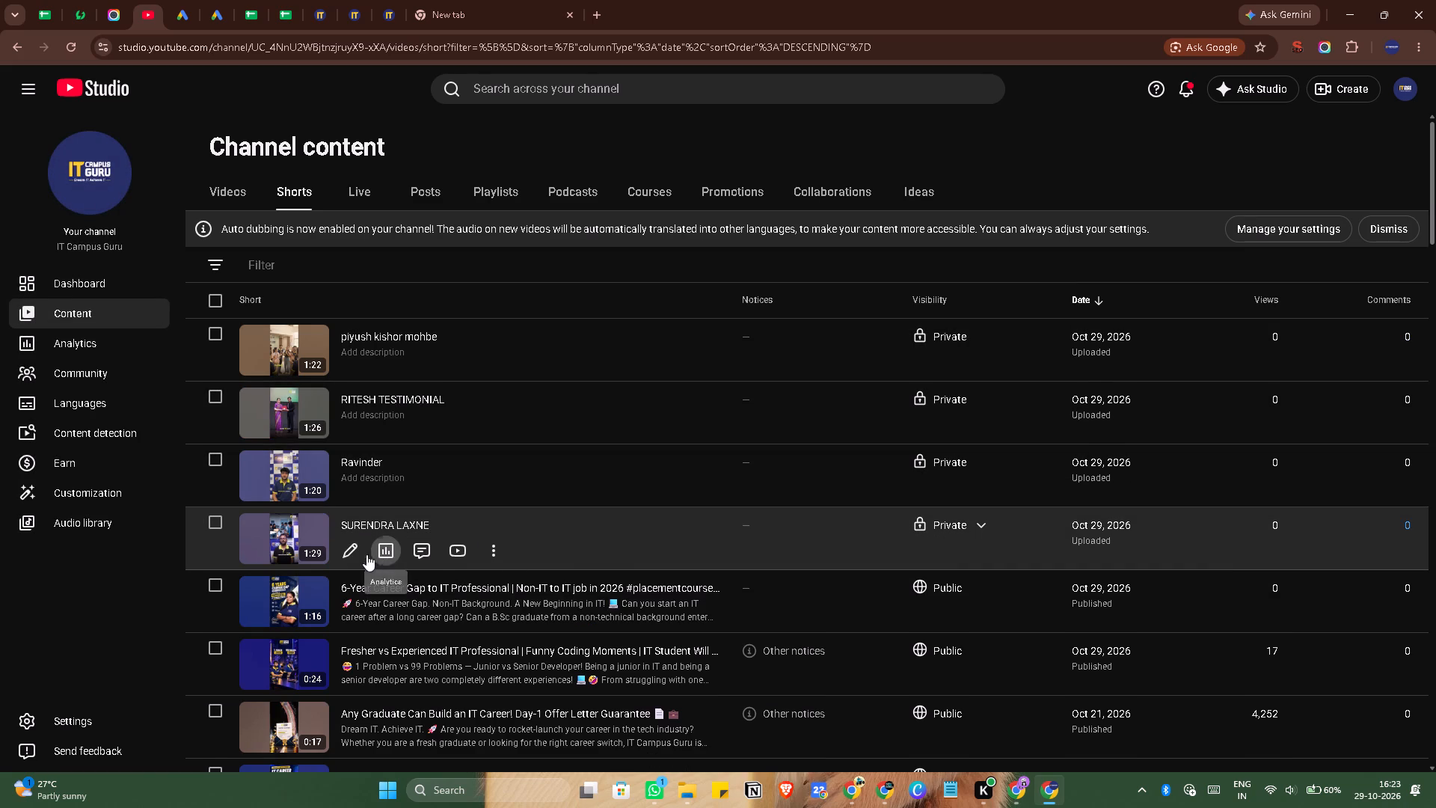
{"action": "left_click", "coordinate": [346, 551]}
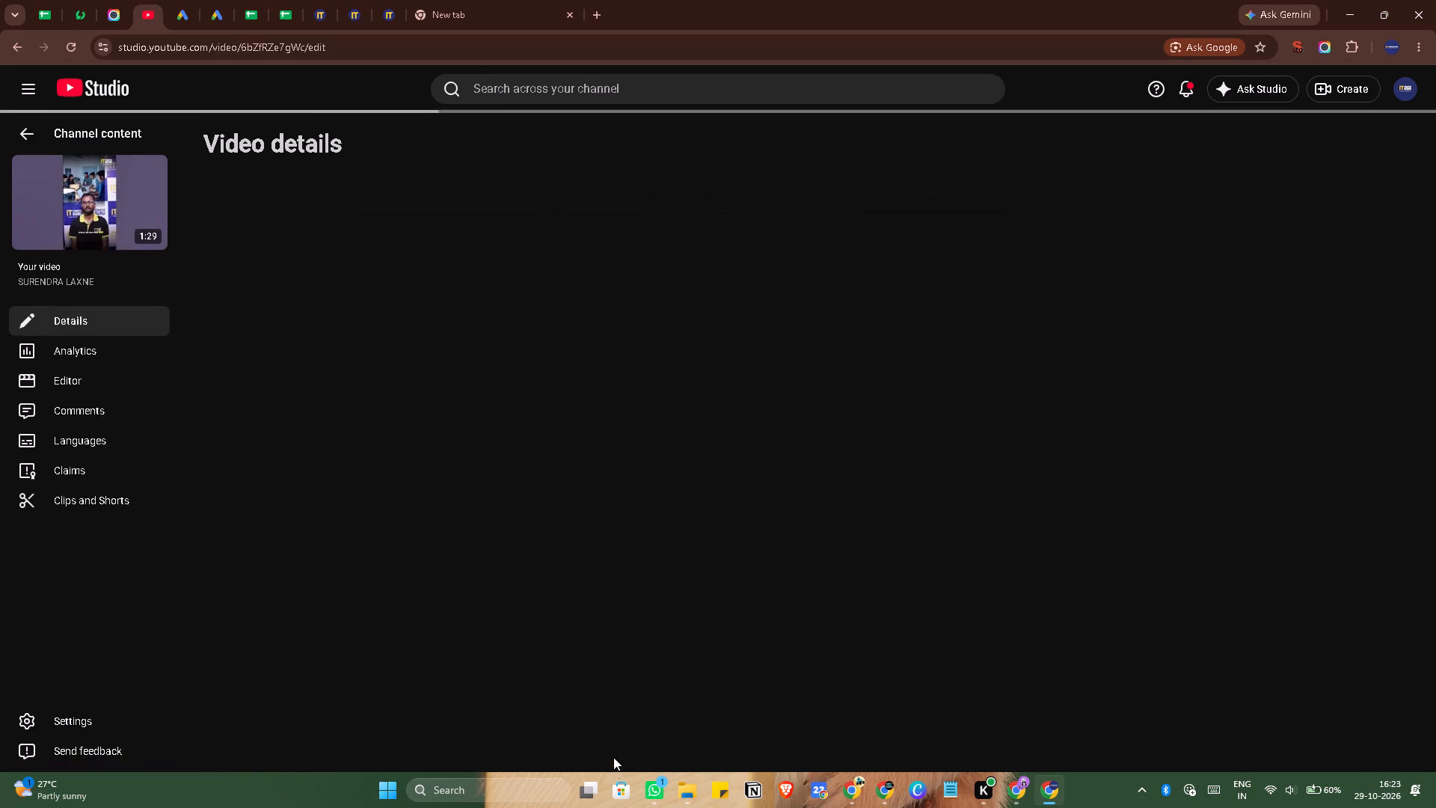